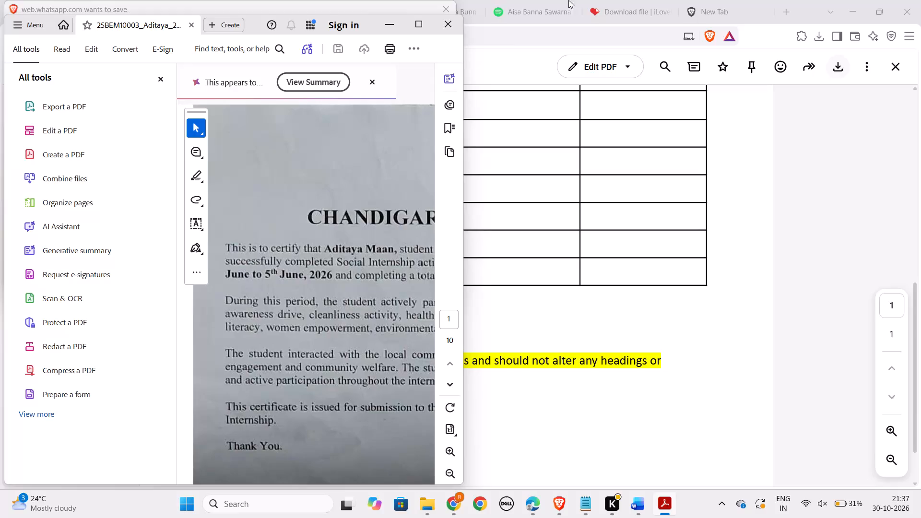
# Close the window showing the social internship certificate PDF to return to the browser's file-saving dialog.
pyautogui.click(449, 19)
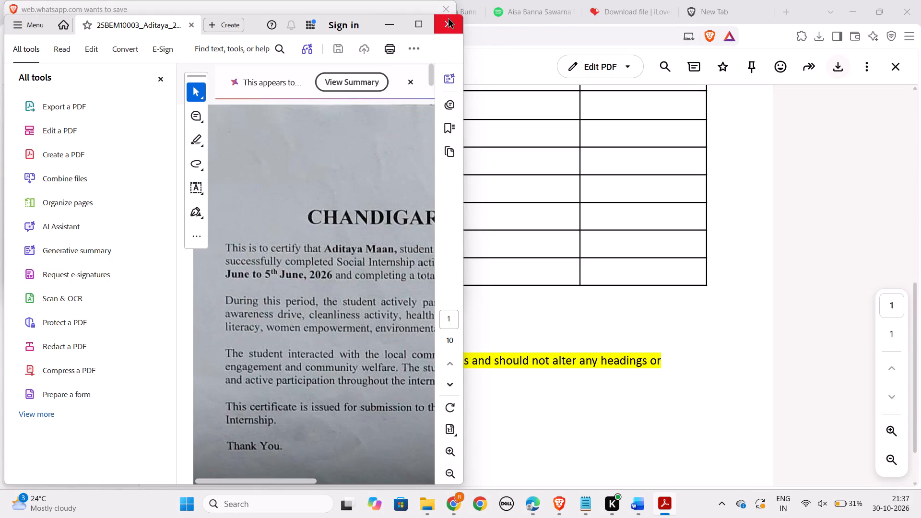
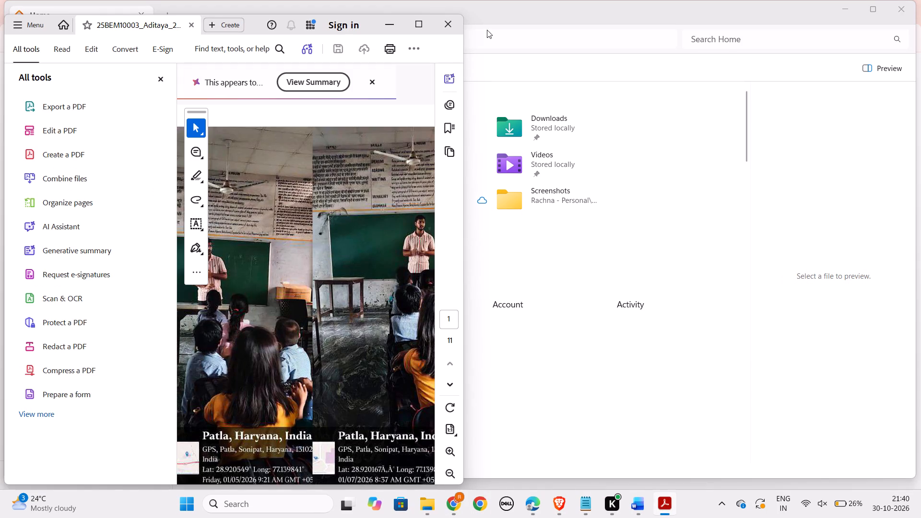
pyautogui.click(443, 24)
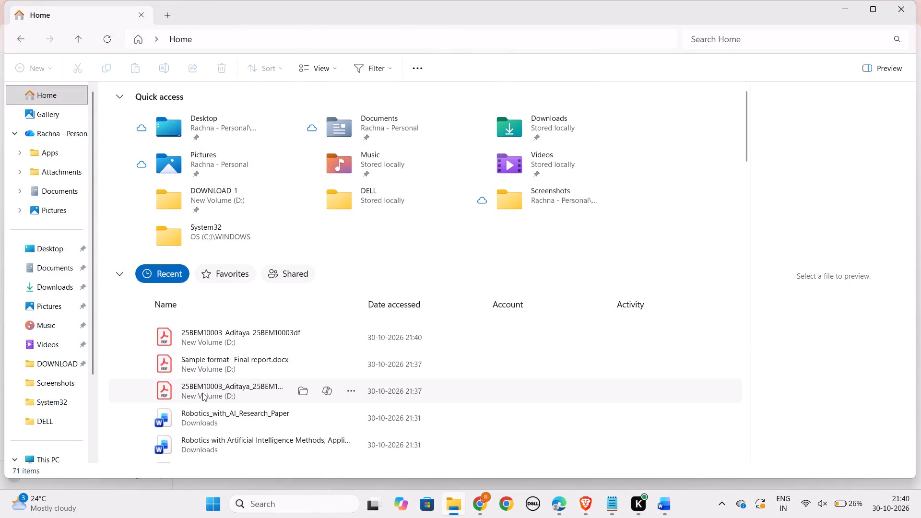
# Open the merged internship PDF from the recent files in a maximized window and look through its village photos and daily field diaries.
pyautogui.doubleClick(202, 393)
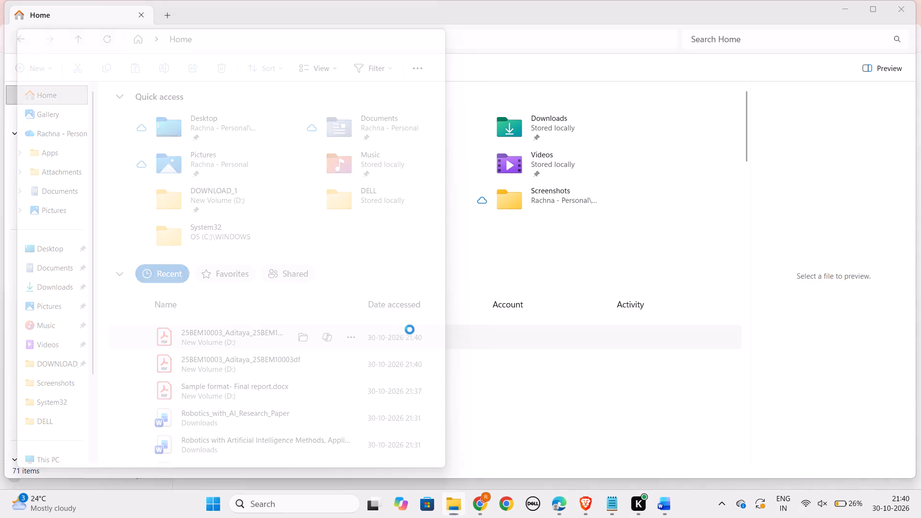
pyautogui.click(418, 24)
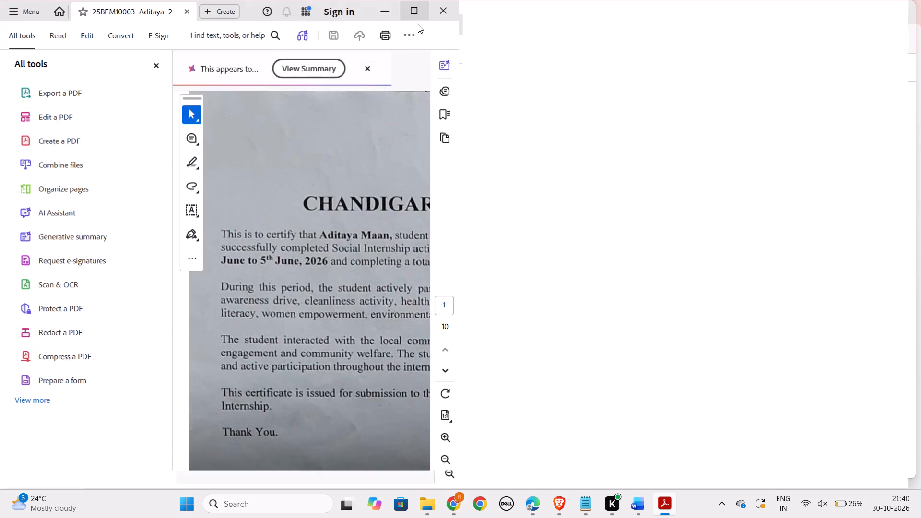
pyautogui.scroll(-14, 456, 243)
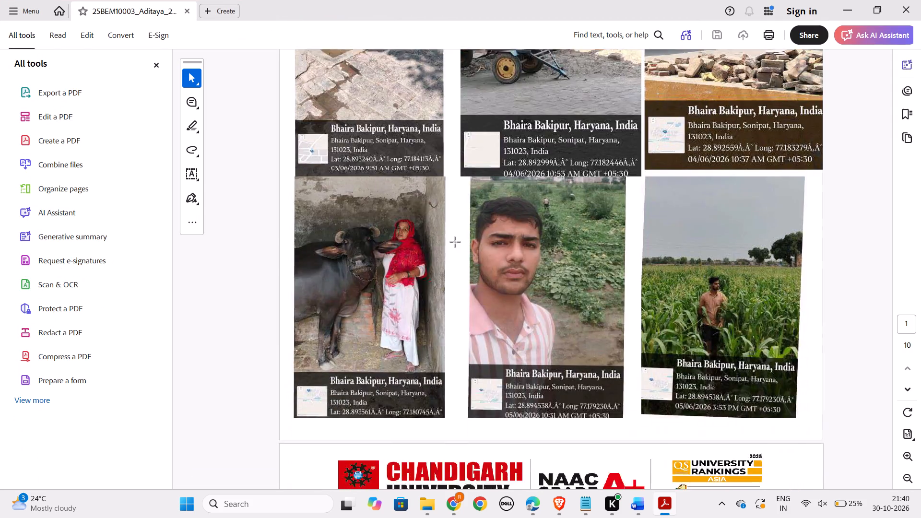
pyautogui.scroll(-3, 456, 243)
pyautogui.scroll(7, 456, 243)
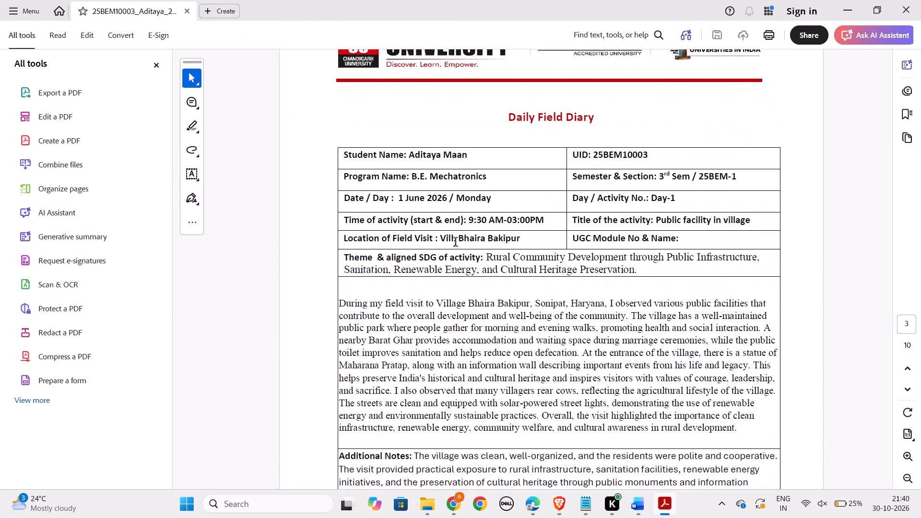
pyautogui.scroll(-17, 456, 243)
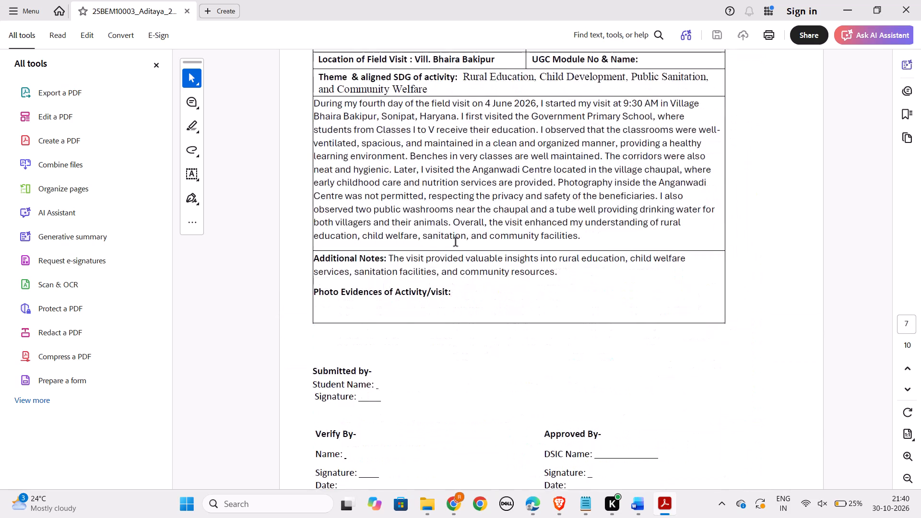
pyautogui.scroll(-7, 456, 243)
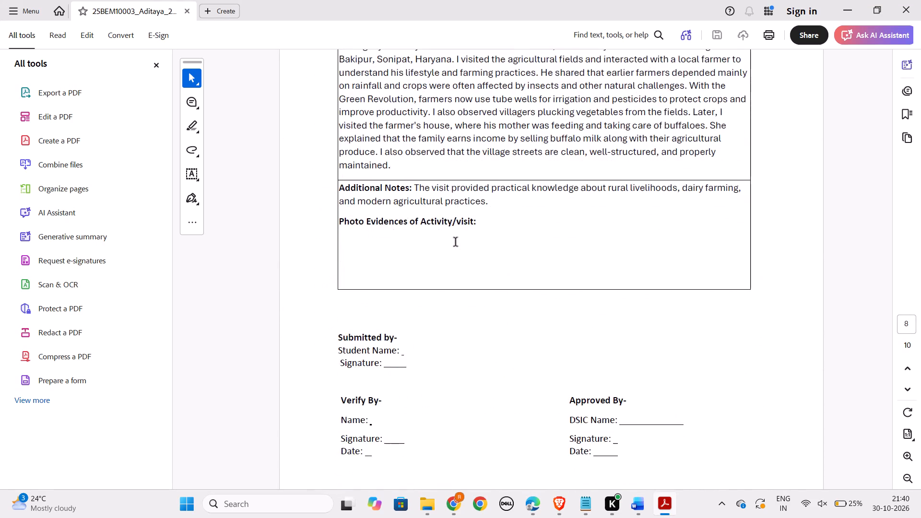
pyautogui.scroll(-1, 456, 243)
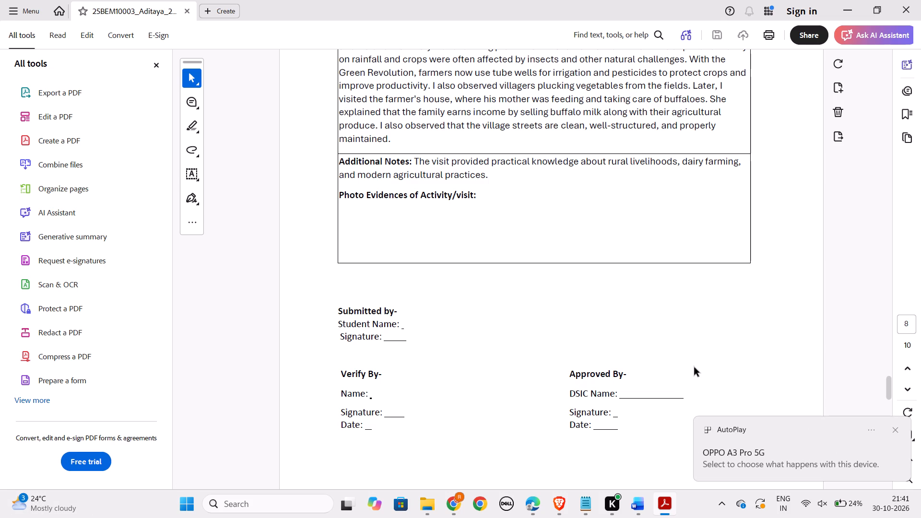
# Read the Day-5 Daily Field Diary page on Agriculture and Earning, including its additional notes.
pyautogui.scroll(1, 665, 314)
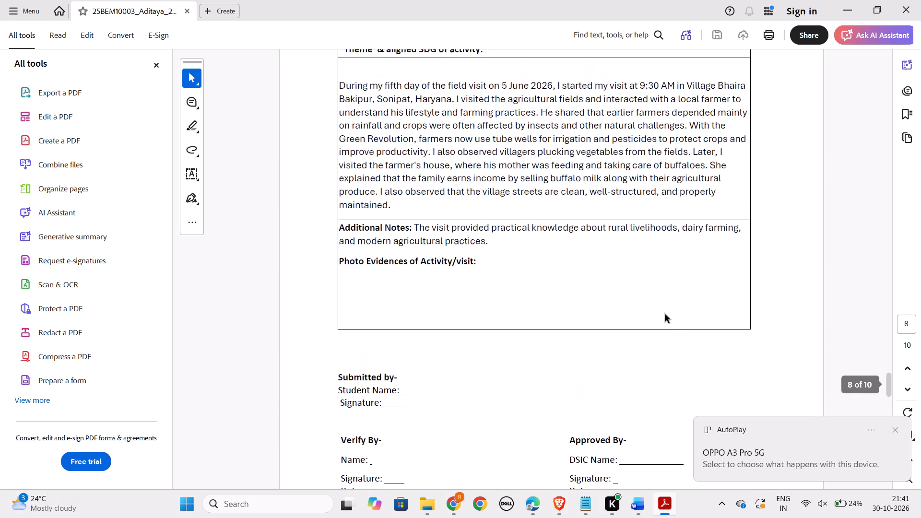
pyautogui.scroll(2, 665, 314)
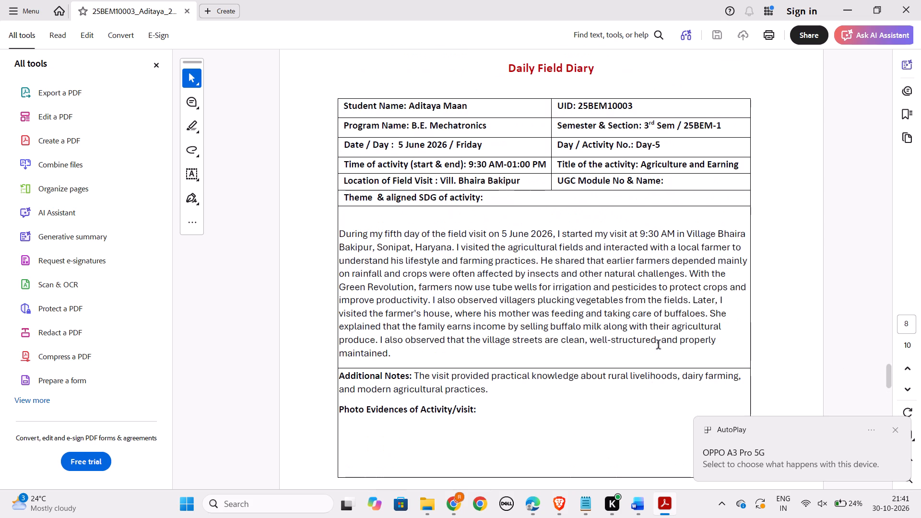
pyautogui.scroll(-1, 652, 351)
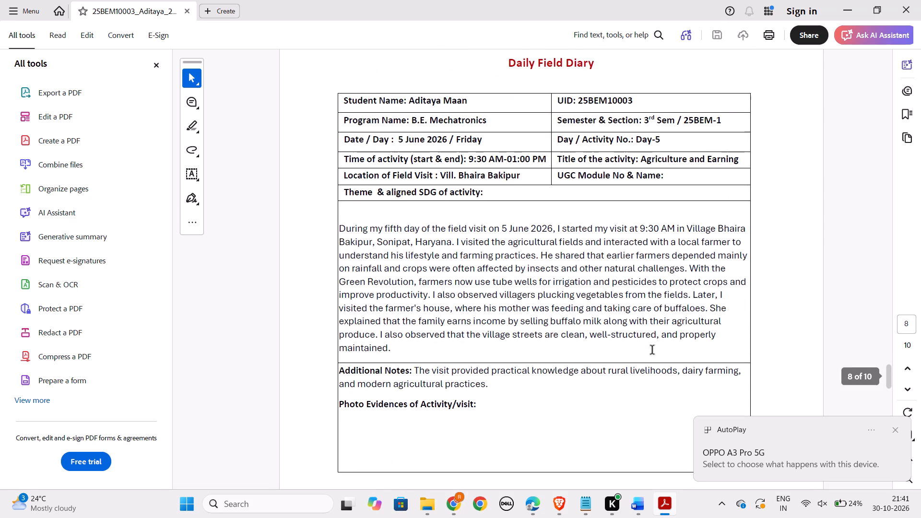
pyautogui.scroll(-3, 652, 351)
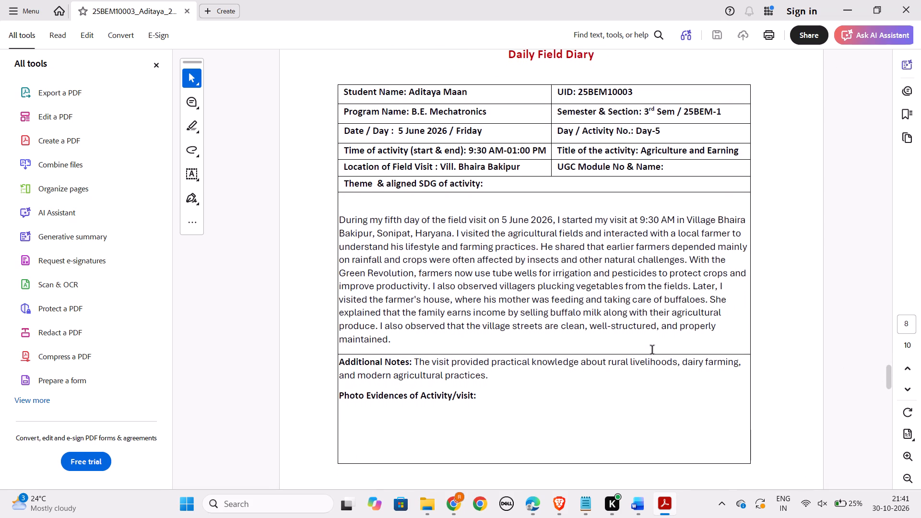
pyautogui.scroll(-1, 652, 351)
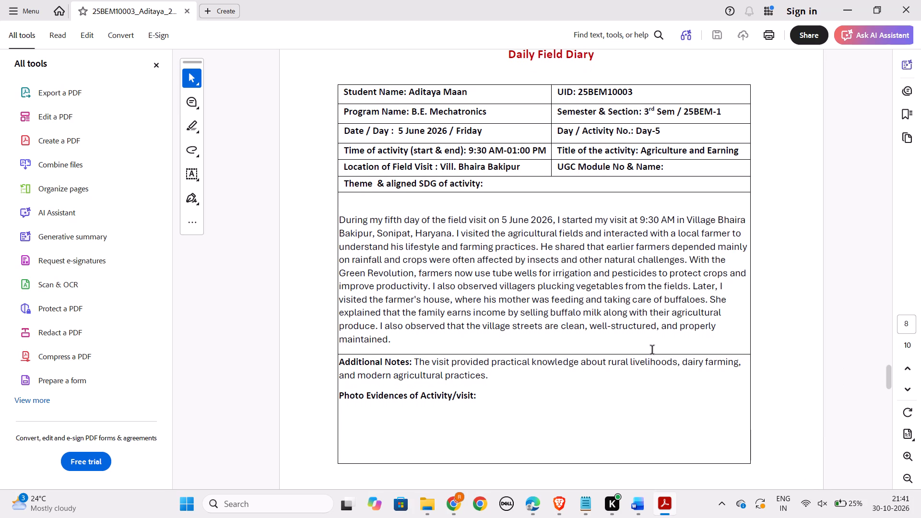
pyautogui.scroll(-1, 652, 351)
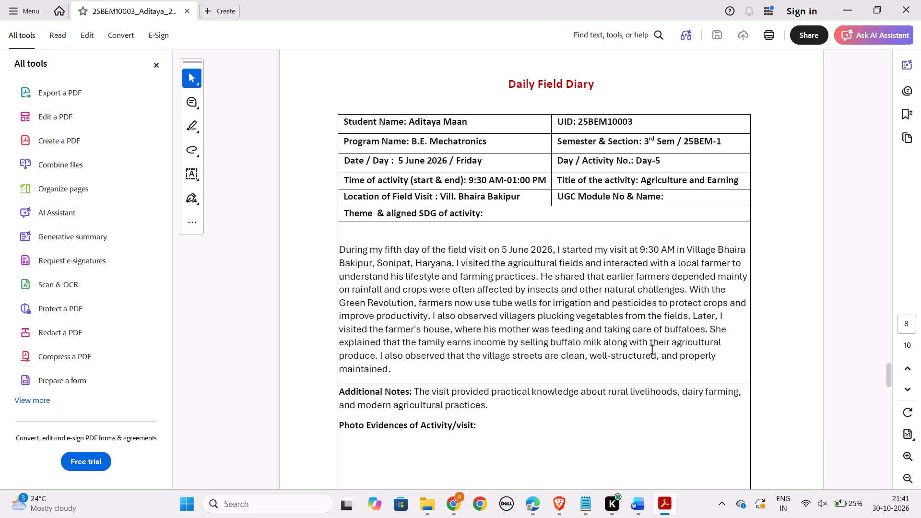
pyautogui.scroll(-3, 652, 351)
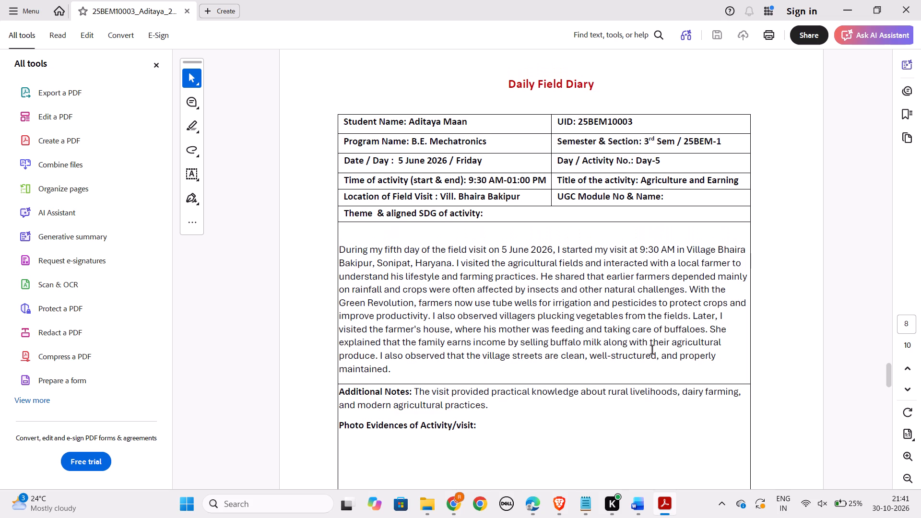
pyautogui.scroll(-2, 652, 351)
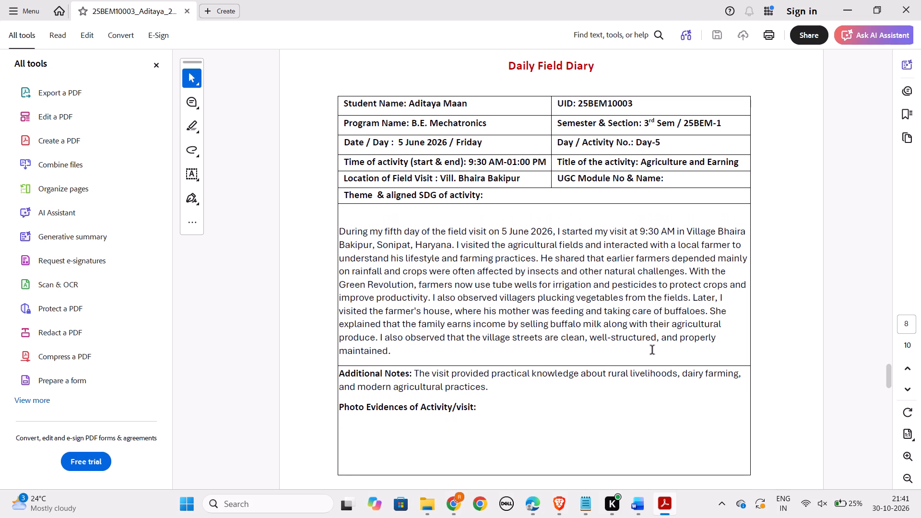
pyautogui.scroll(-8, 652, 351)
# Review the rest of the Day-5 Daily Field Diary page, through the photo evidence and sign-off sections, and continue towards the following page.
pyautogui.scroll(-1, 652, 351)
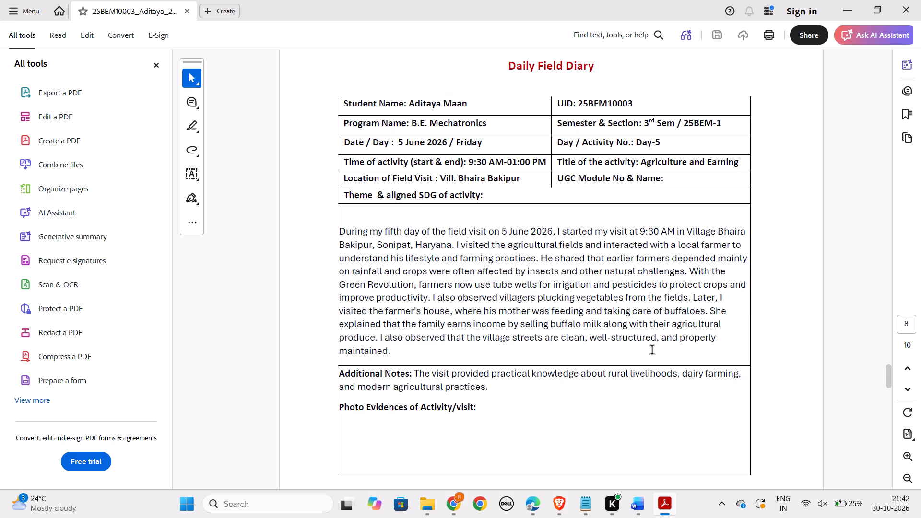
pyautogui.scroll(-6, 652, 351)
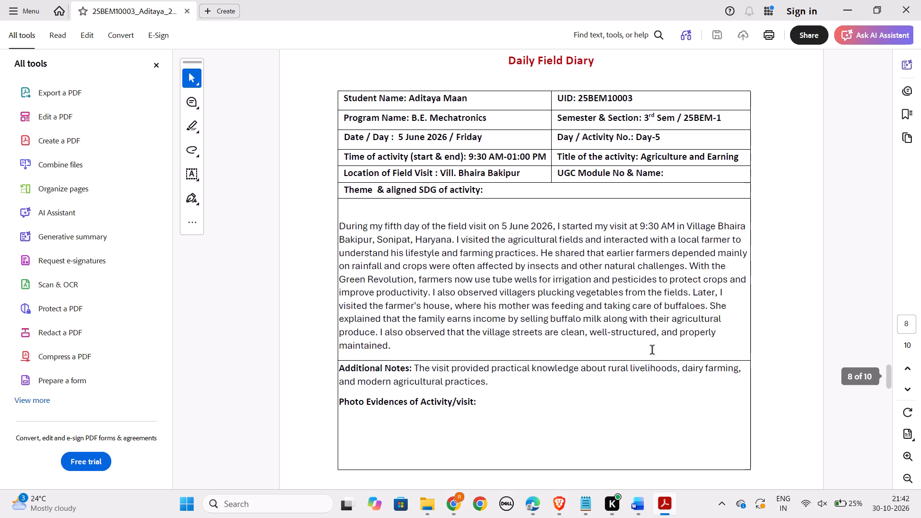
pyautogui.scroll(-1, 652, 351)
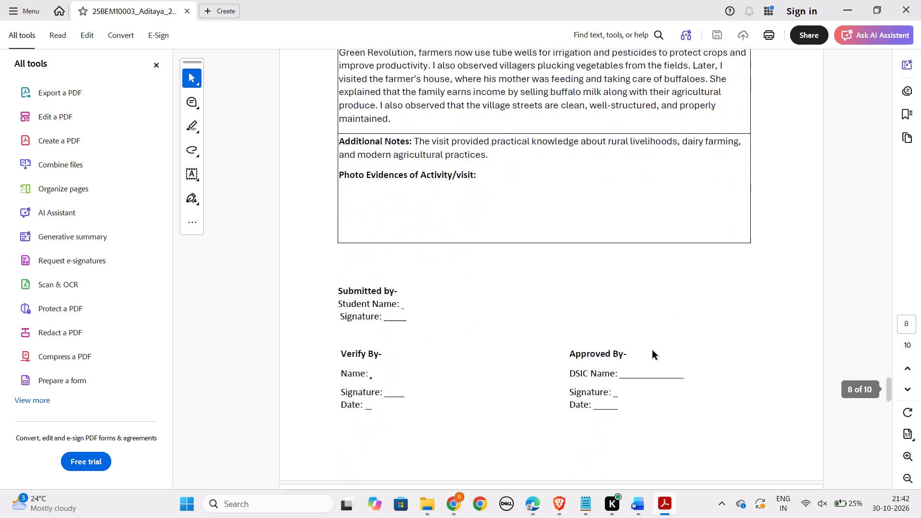
pyautogui.scroll(-1, 652, 351)
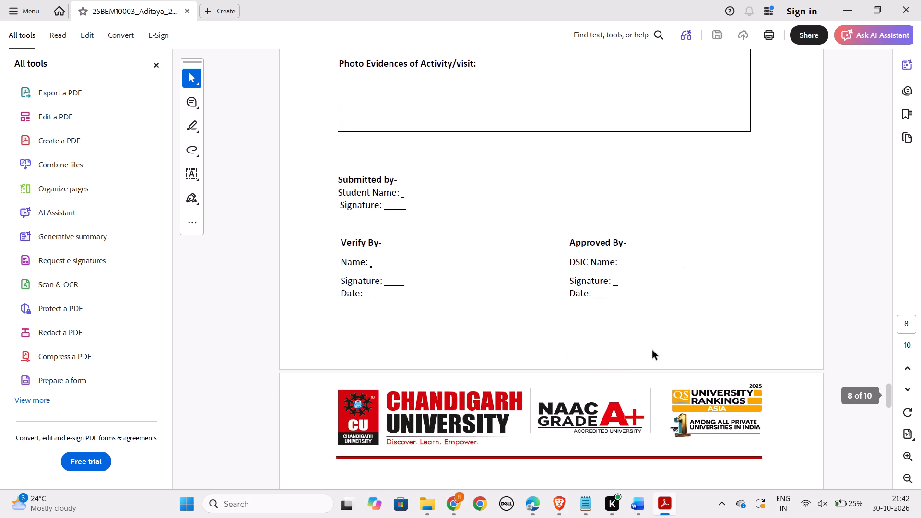
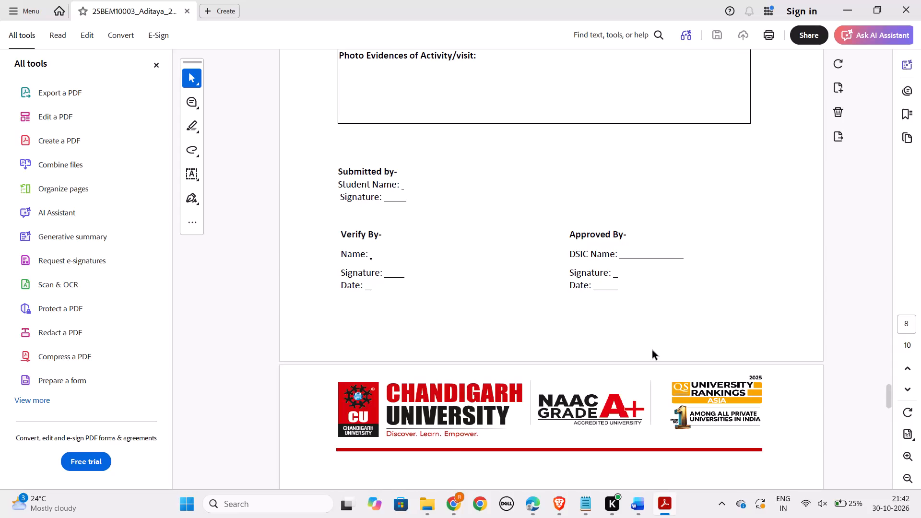
# Review the Day-5 diary's sign-off section again and go back through the preceding diary pages, including the school and Anganwadi visit, to page 6.
pyautogui.scroll(3, 652, 351)
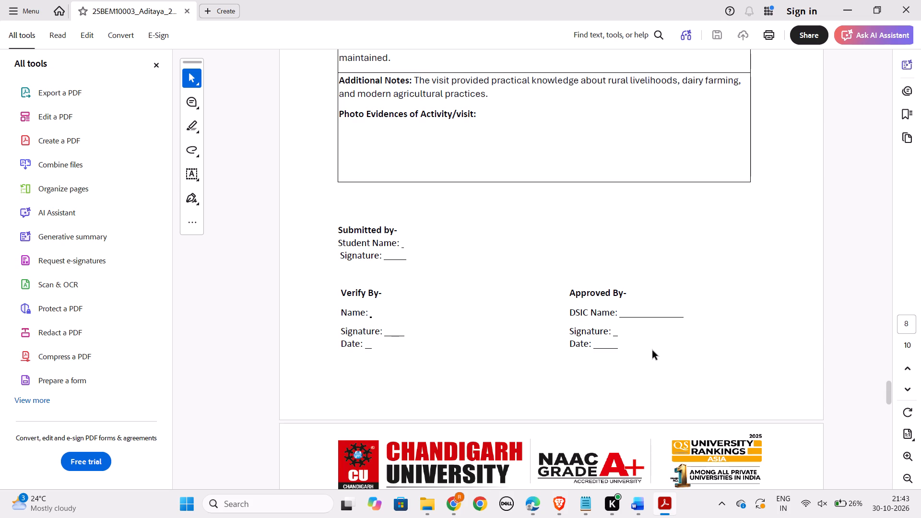
pyautogui.scroll(-1, 652, 351)
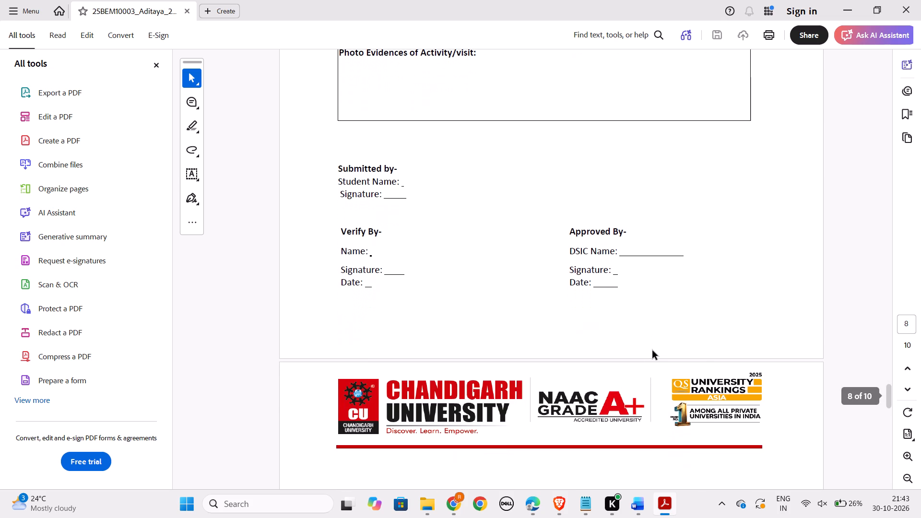
pyautogui.scroll(-1, 652, 351)
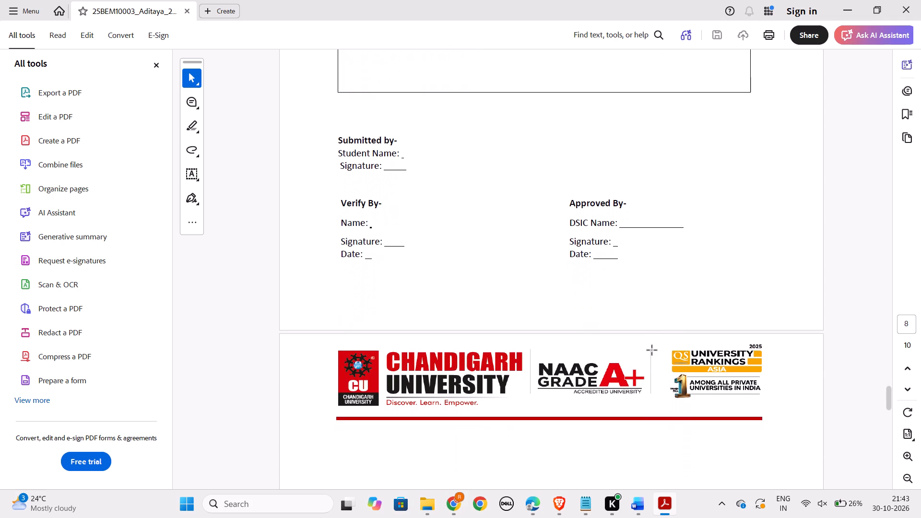
pyautogui.scroll(9, 652, 351)
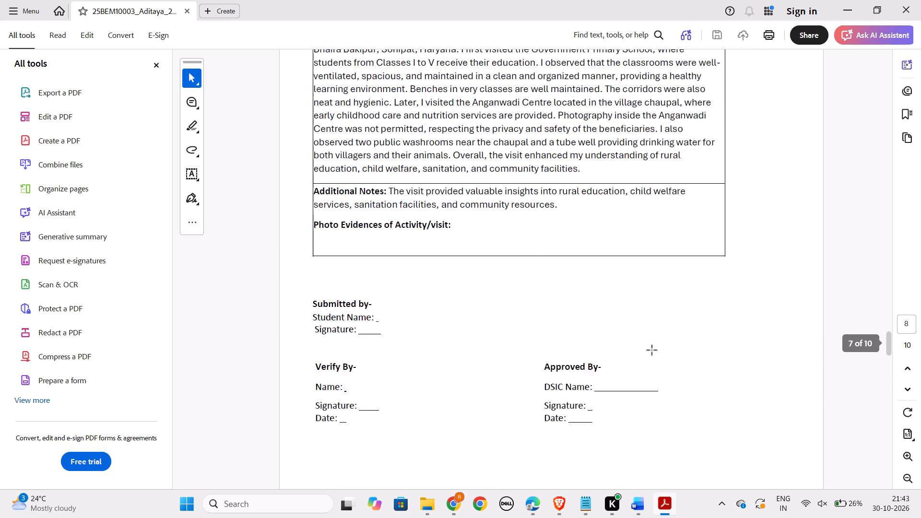
pyautogui.scroll(3, 652, 351)
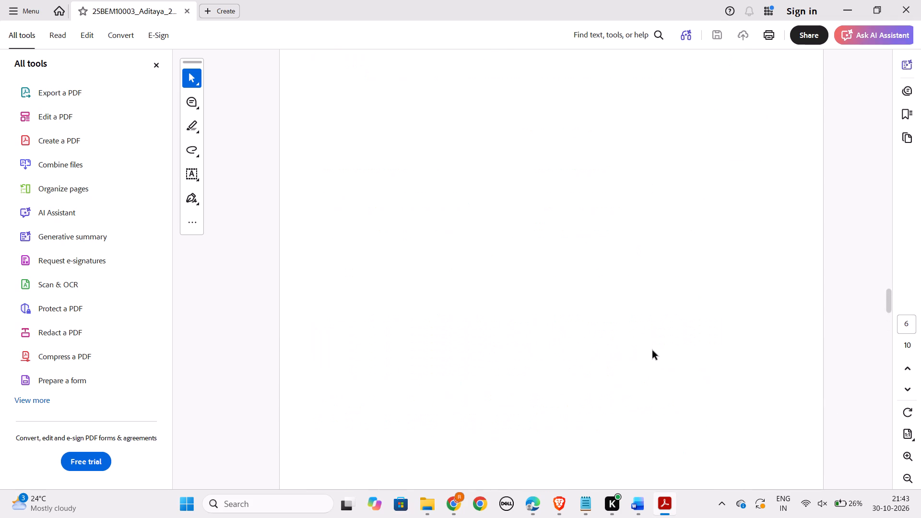
pyautogui.scroll(1, 652, 351)
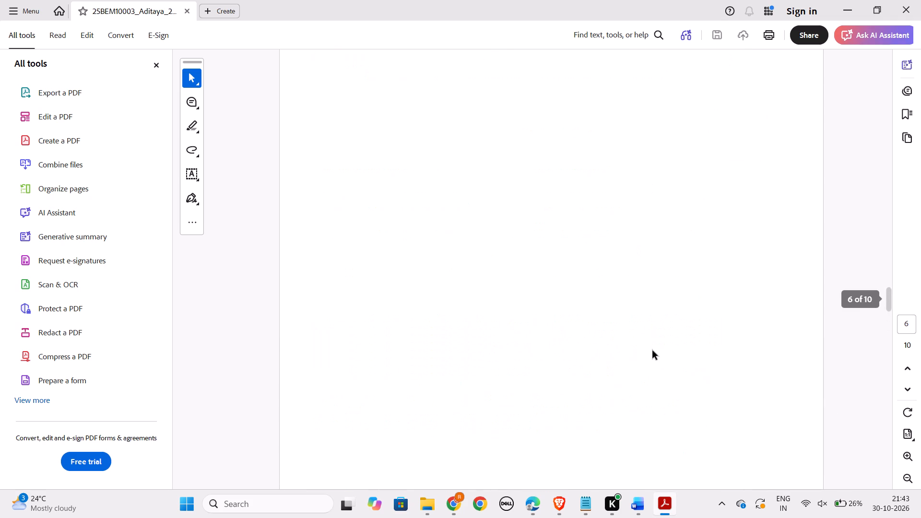
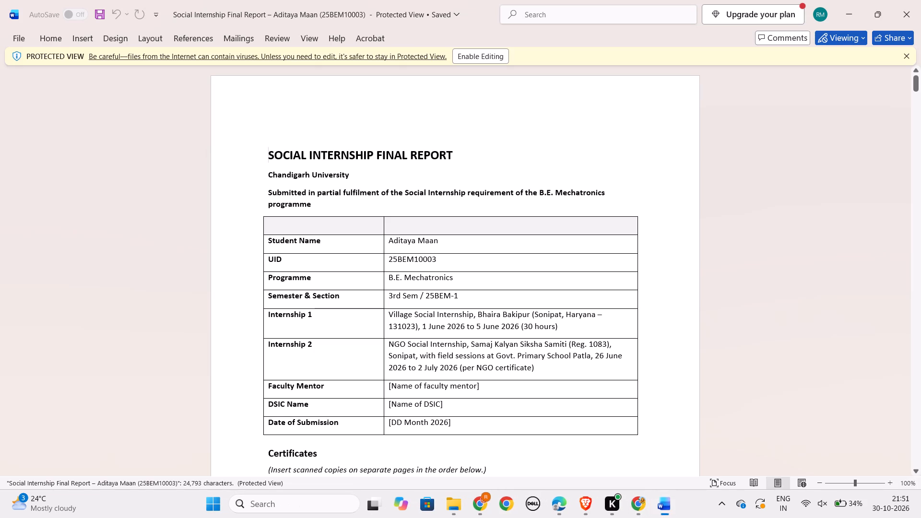
pyautogui.click(474, 61)
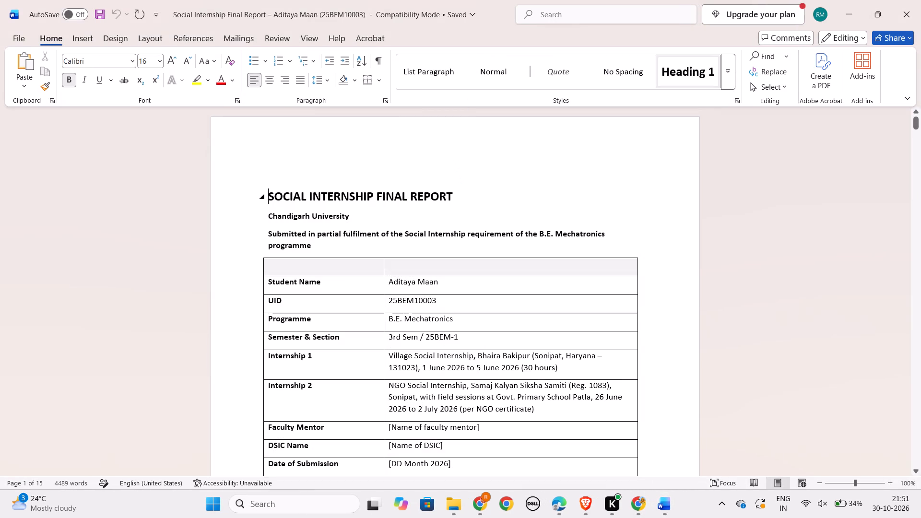
pyautogui.scroll(-1, 457, 204)
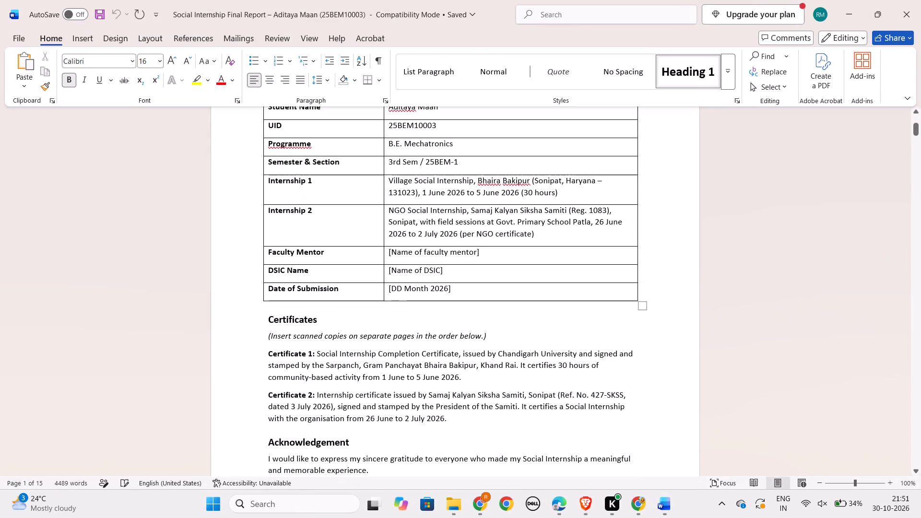
pyautogui.scroll(-1, 457, 204)
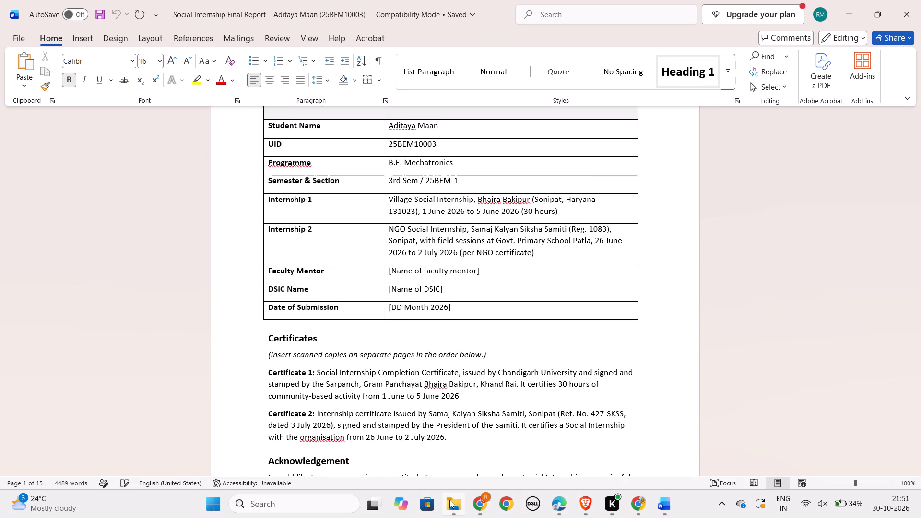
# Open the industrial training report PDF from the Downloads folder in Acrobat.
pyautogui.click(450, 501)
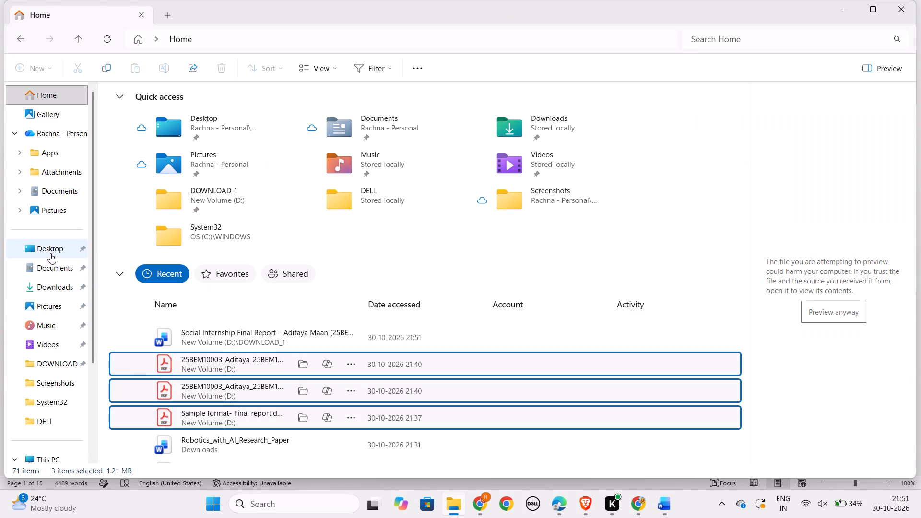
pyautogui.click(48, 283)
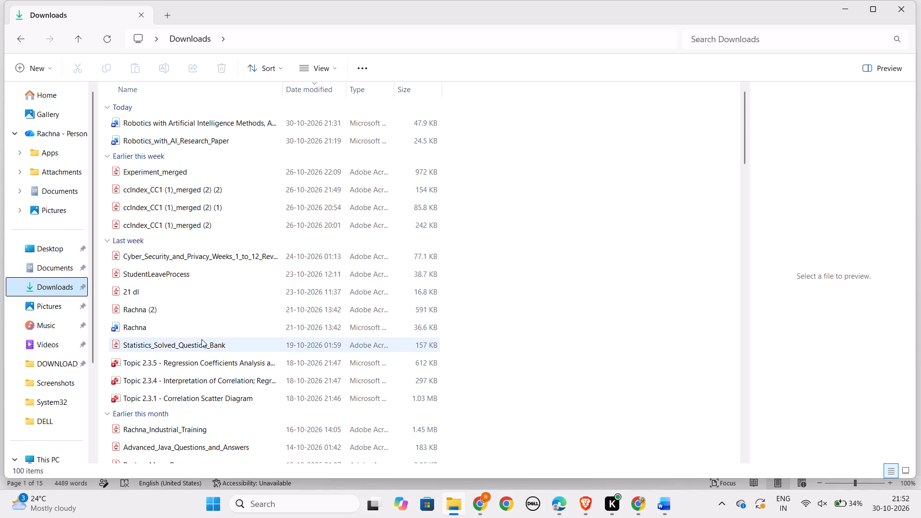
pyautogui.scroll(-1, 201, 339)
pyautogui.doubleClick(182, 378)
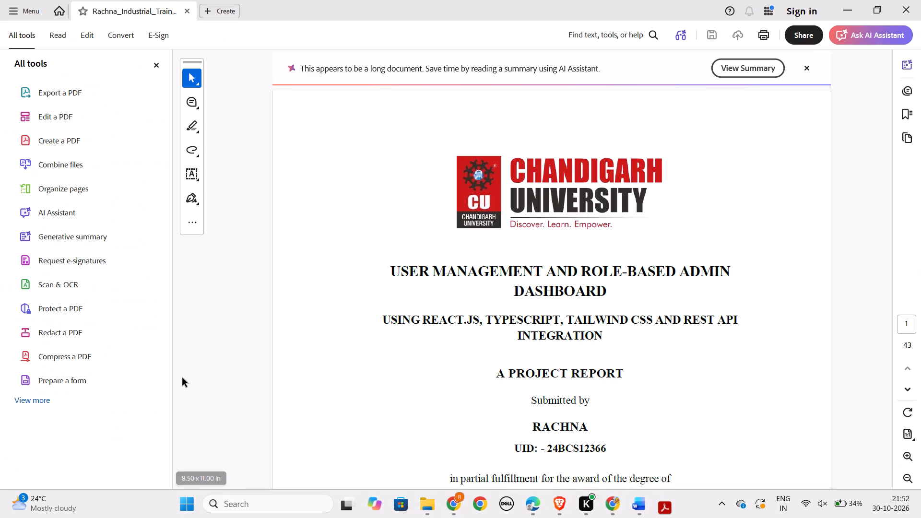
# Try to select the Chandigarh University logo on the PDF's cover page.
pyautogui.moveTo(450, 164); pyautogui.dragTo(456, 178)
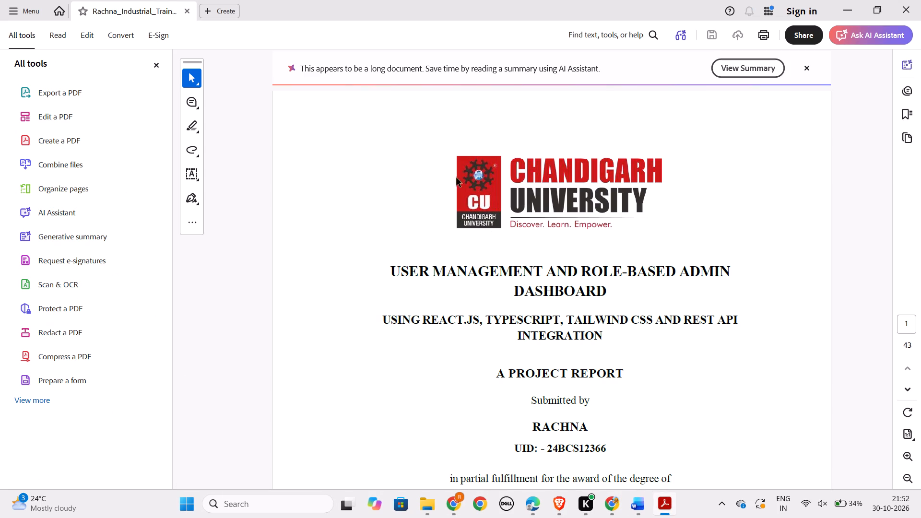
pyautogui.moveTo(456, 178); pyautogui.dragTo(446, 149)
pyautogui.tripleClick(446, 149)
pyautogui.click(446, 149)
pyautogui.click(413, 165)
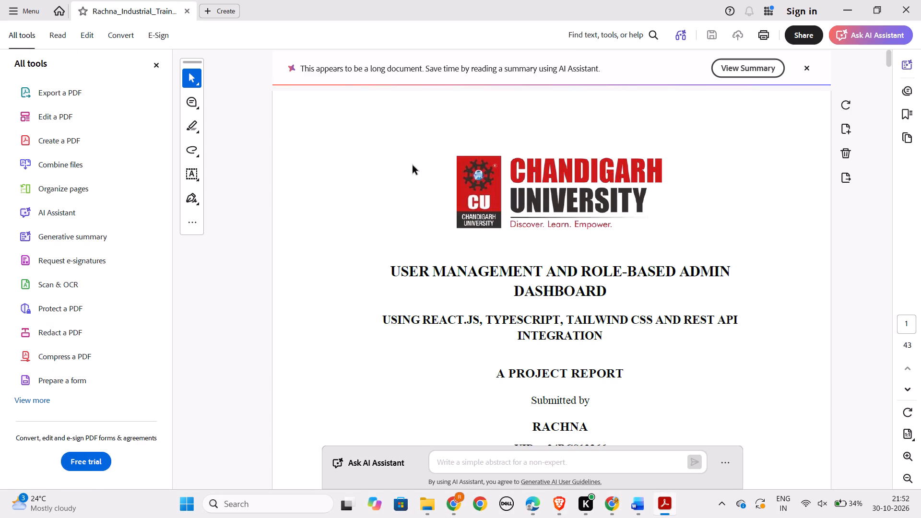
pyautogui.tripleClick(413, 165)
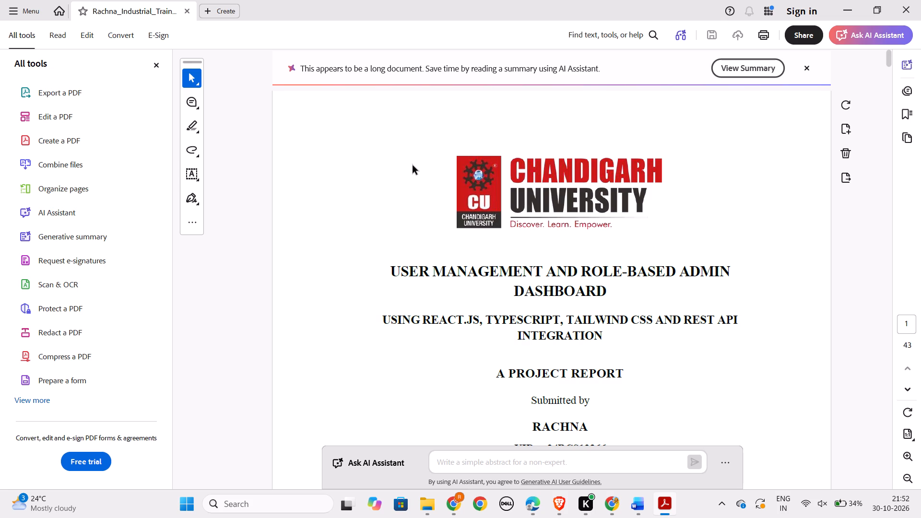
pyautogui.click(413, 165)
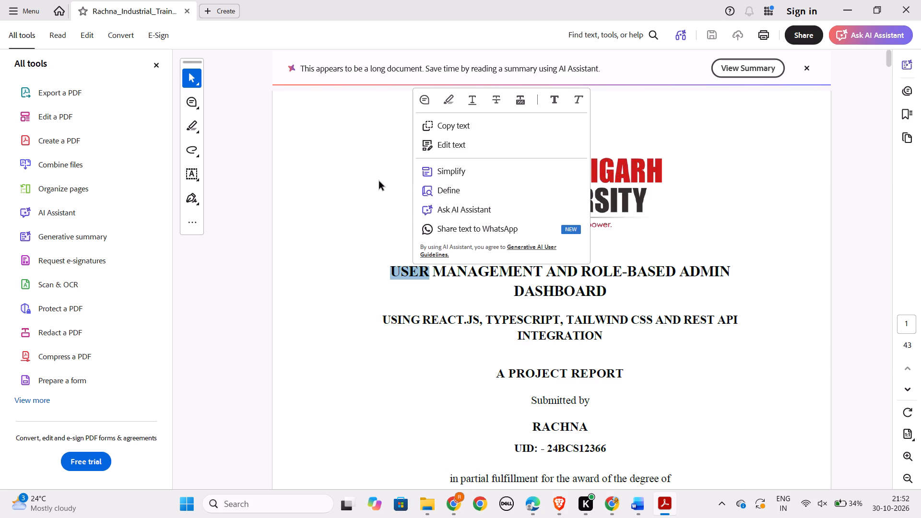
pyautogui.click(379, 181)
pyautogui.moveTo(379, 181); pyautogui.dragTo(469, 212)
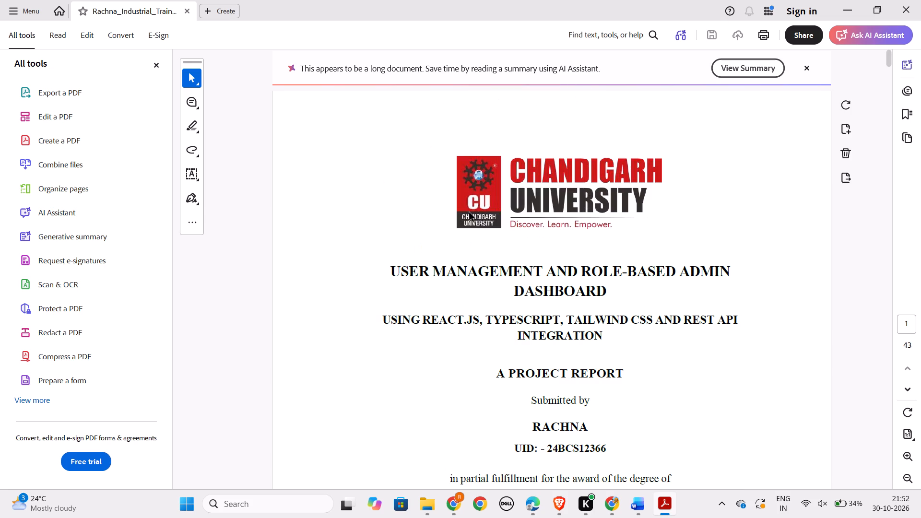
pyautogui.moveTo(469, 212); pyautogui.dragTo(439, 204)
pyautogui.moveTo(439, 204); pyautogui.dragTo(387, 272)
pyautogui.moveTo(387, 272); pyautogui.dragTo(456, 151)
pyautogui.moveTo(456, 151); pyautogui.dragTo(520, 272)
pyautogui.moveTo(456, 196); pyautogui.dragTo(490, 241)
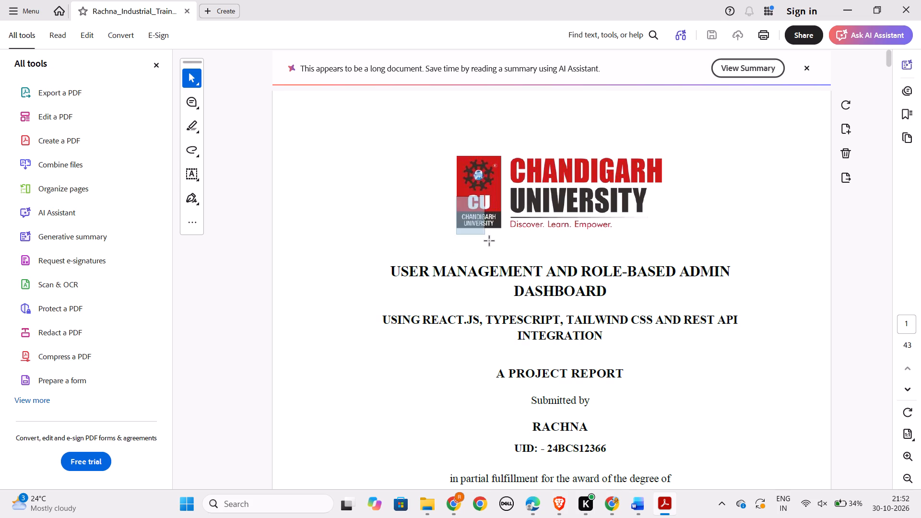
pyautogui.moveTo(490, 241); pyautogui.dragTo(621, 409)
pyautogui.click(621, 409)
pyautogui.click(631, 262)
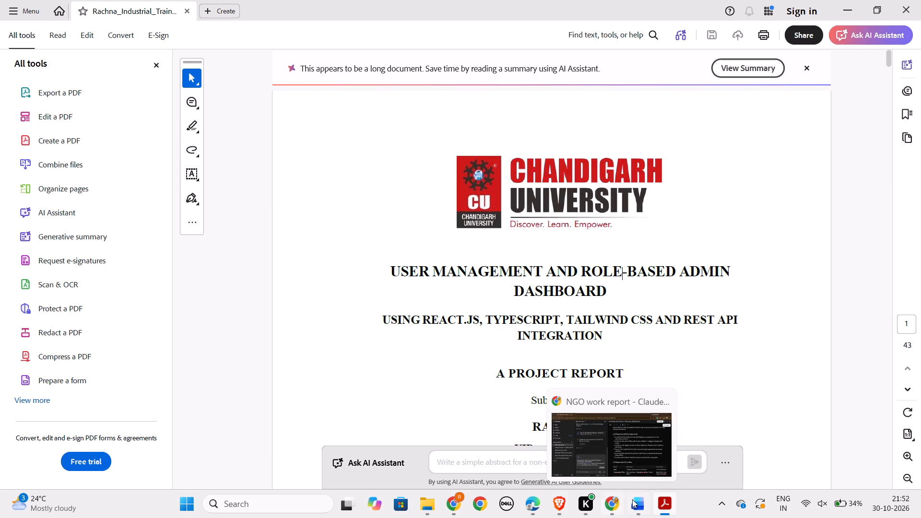
# Open the Word version of the industrial training project report (Frontend) from New Volume (D:).
pyautogui.click(425, 500)
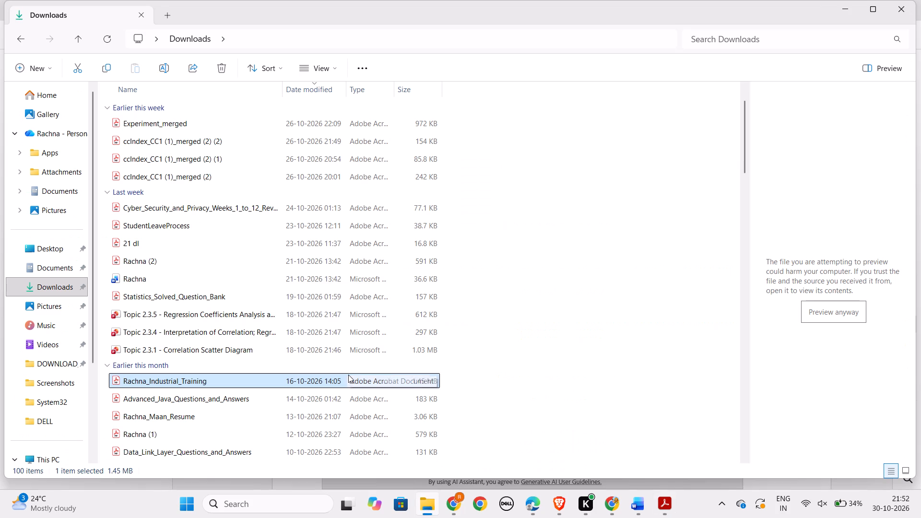
pyautogui.scroll(-3, 348, 375)
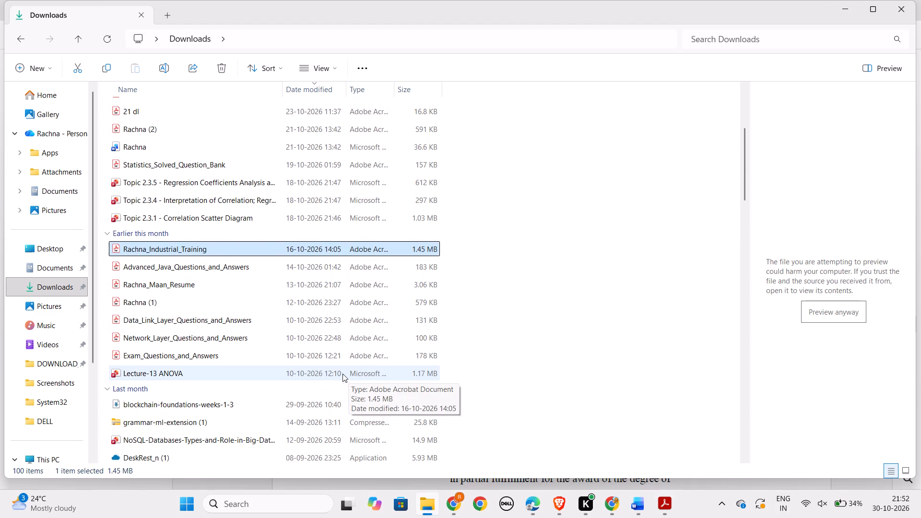
pyautogui.scroll(-1, 56, 422)
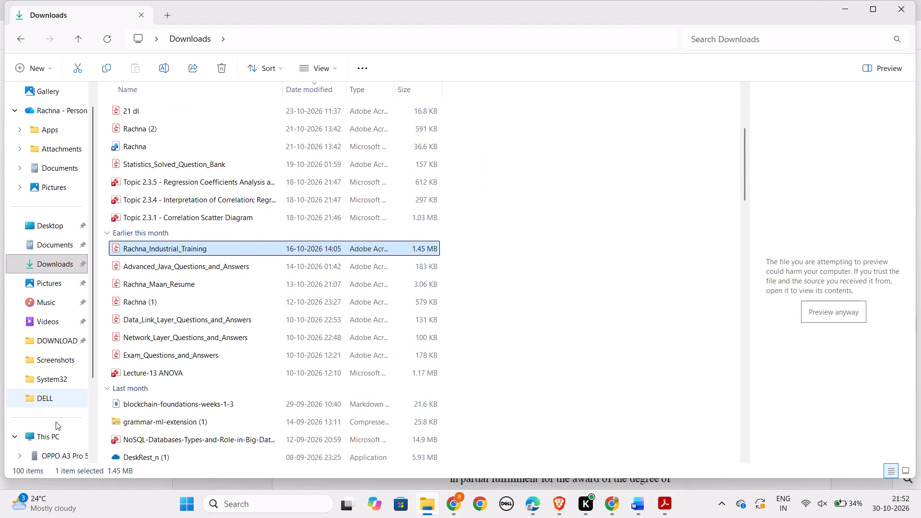
pyautogui.scroll(-2, 56, 422)
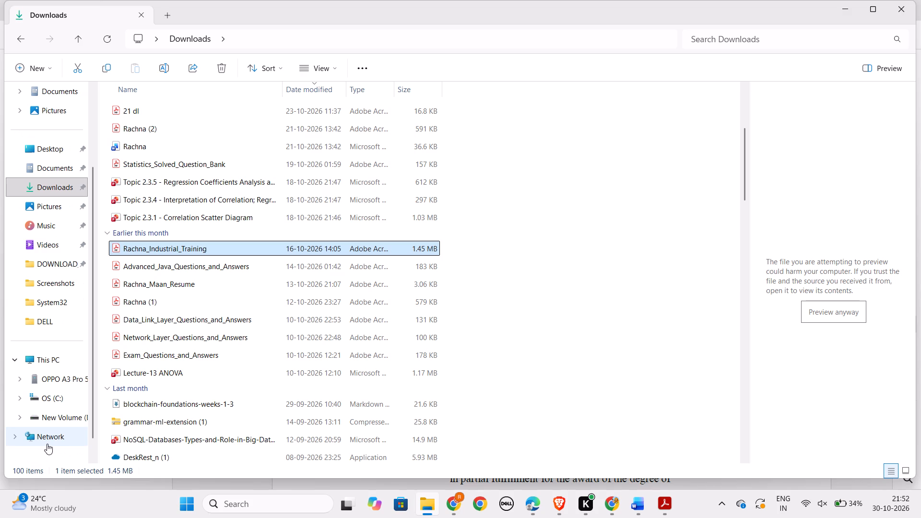
pyautogui.click(47, 411)
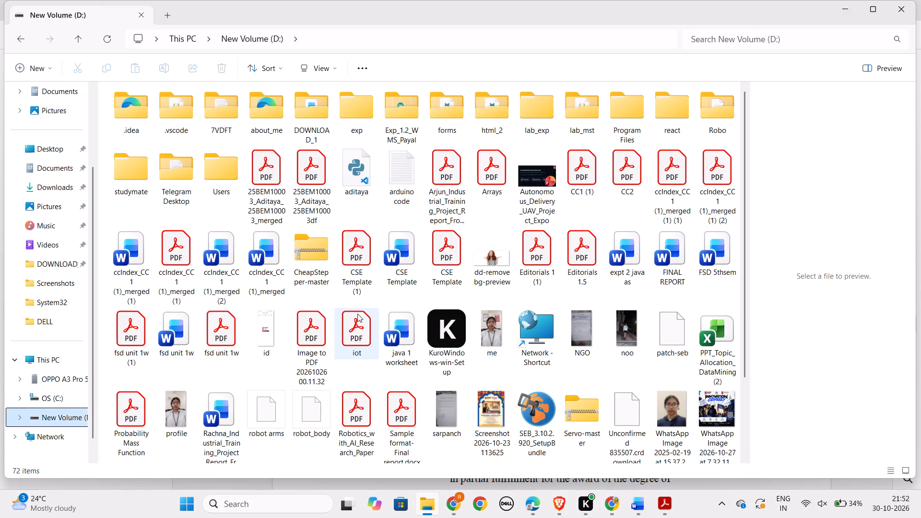
pyautogui.scroll(-2, 357, 314)
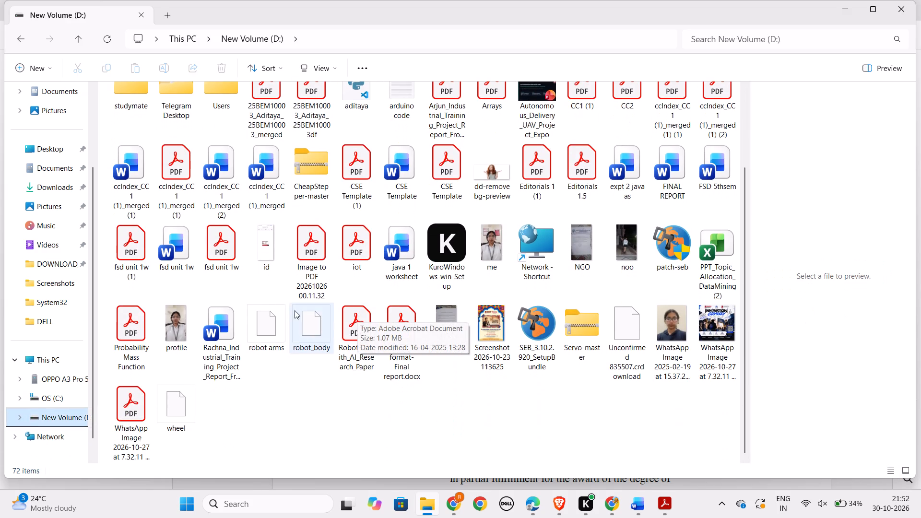
pyautogui.doubleClick(229, 316)
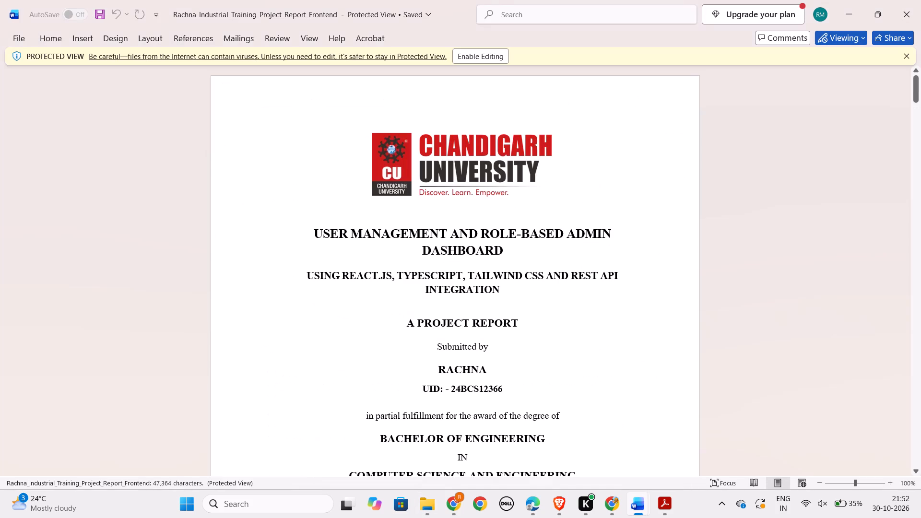
# Copy the Chandigarh University logo from the training report's cover page.
pyautogui.moveTo(376, 144); pyautogui.dragTo(401, 185)
pyautogui.moveTo(401, 185); pyautogui.dragTo(356, 166)
pyautogui.click(356, 166)
pyautogui.moveTo(356, 166); pyautogui.dragTo(413, 207)
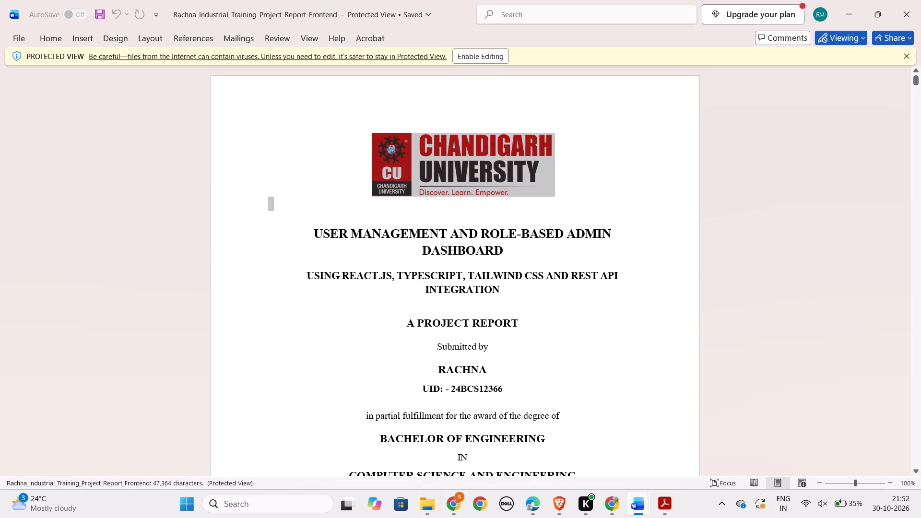
pyautogui.moveTo(413, 207); pyautogui.dragTo(408, 184)
pyautogui.click(408, 184)
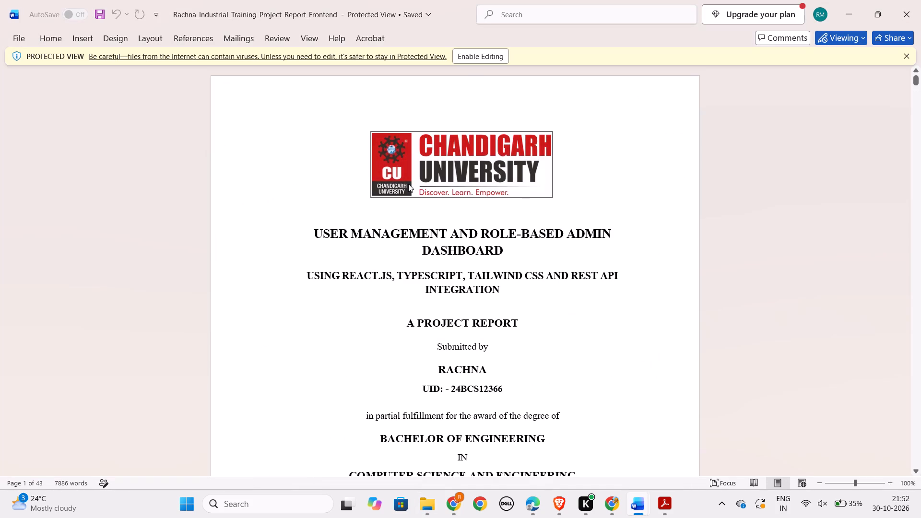
pyautogui.rightClick(408, 184)
pyautogui.click(433, 170)
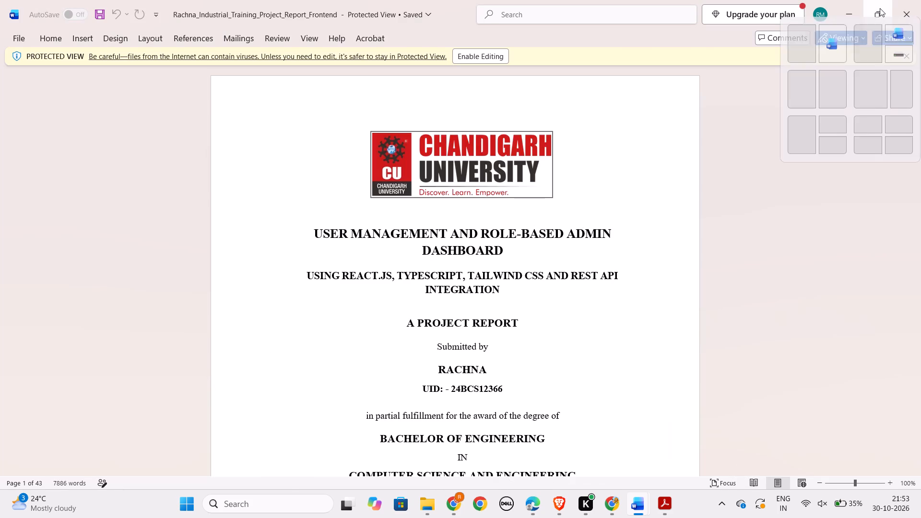
# Arrange the training report and the social internship report side by side, and place the cursor at the social report's cover title.
pyautogui.click(807, 50)
pyautogui.scroll(2, 659, 175)
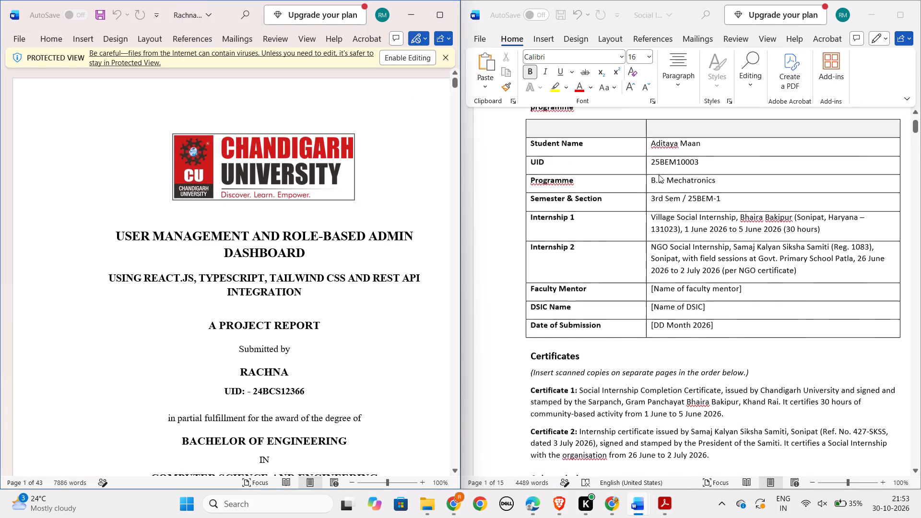
pyautogui.scroll(3, 659, 175)
pyautogui.click(659, 175)
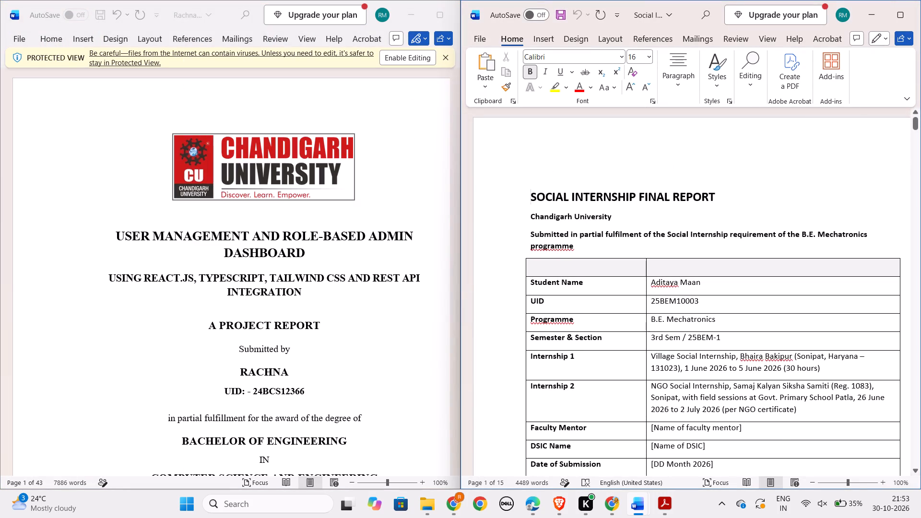
# Paste the Chandigarh University logo centred on a new line above the social report's cover title, and add a blank line below it.
pyautogui.press('Return')
pyautogui.press('Up')
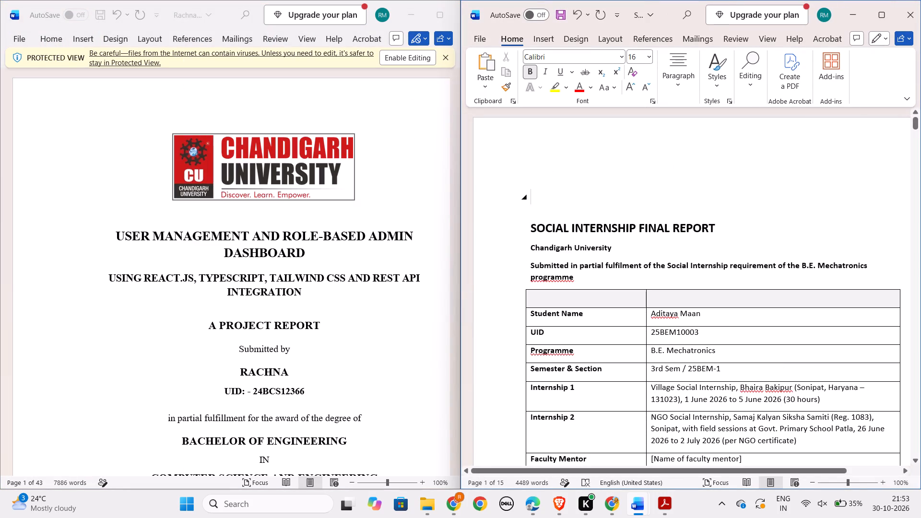
pyautogui.click(683, 77)
pyautogui.click(683, 139)
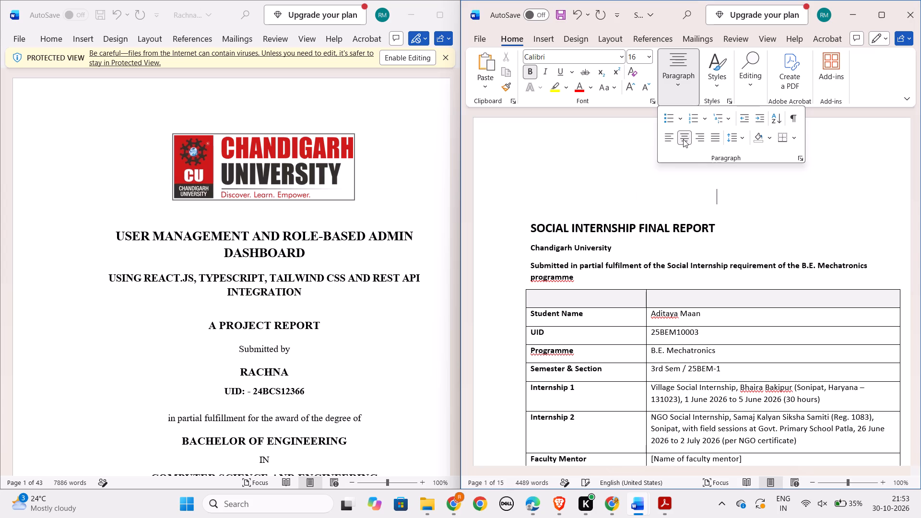
pyautogui.hotkey('ctrl', 'v')
pyautogui.click(736, 214)
pyautogui.moveTo(736, 214); pyautogui.dragTo(731, 200)
pyautogui.click(731, 200)
pyautogui.hotkey('ctrl', 'v')
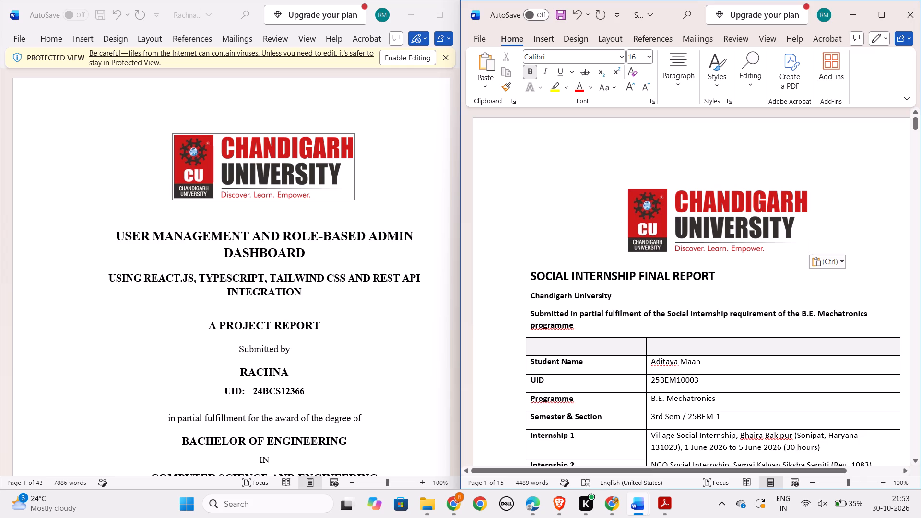
pyautogui.press('Return')
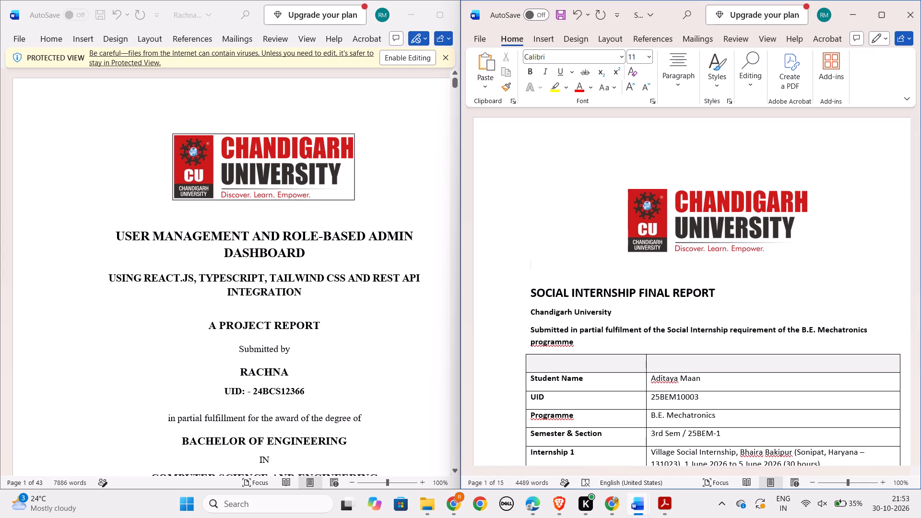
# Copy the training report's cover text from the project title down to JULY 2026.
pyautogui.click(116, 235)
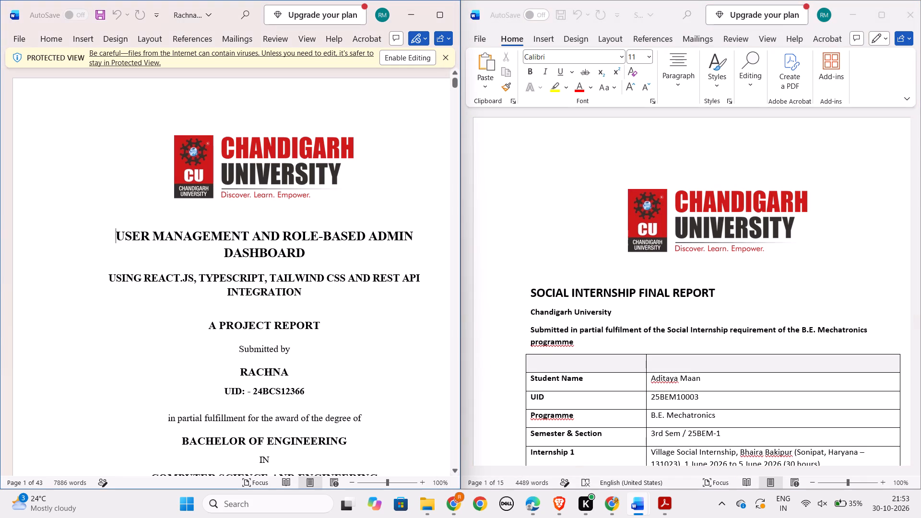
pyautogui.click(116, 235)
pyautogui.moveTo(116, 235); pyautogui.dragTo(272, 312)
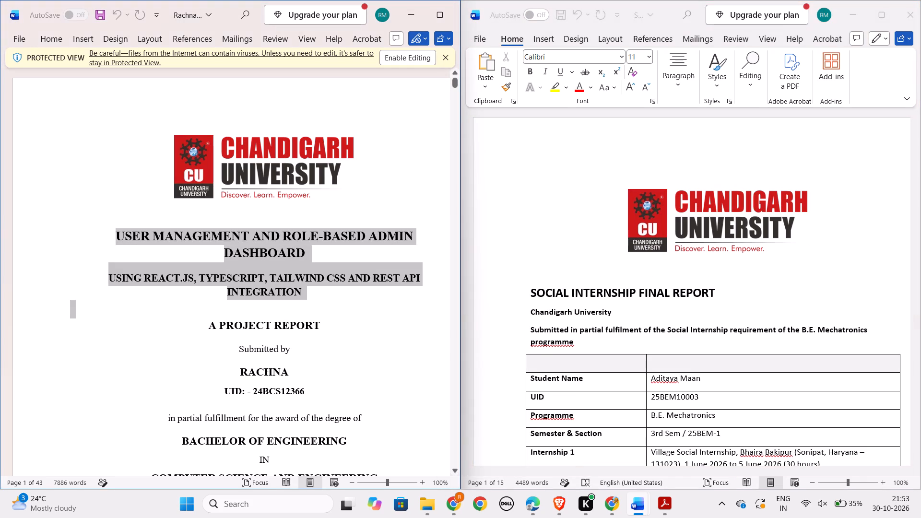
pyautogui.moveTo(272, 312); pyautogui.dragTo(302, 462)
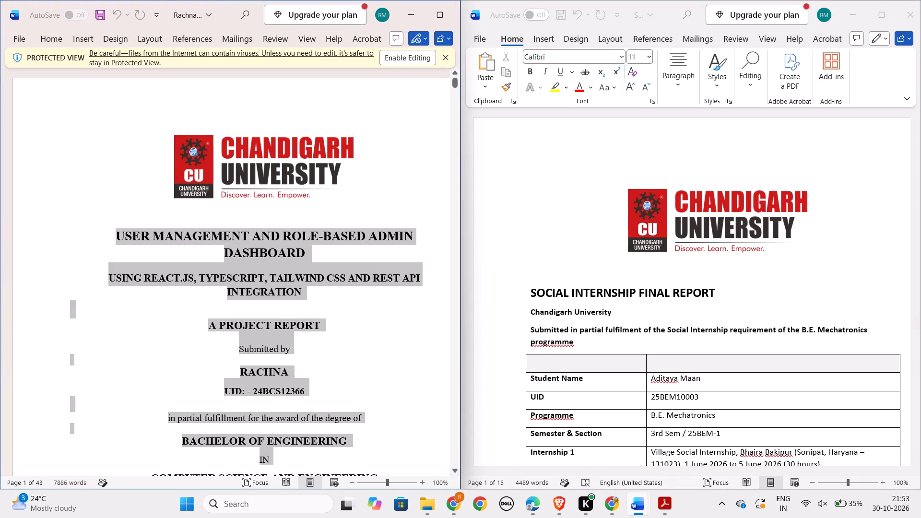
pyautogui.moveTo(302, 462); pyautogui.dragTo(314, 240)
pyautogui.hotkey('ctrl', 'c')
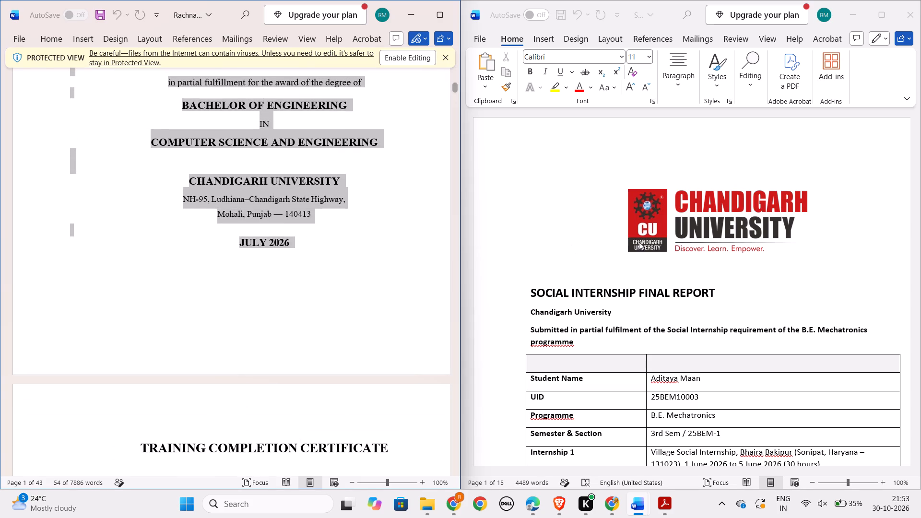
# Delete the social report's old cover title, student details table and Certificates section, up to the Acknowledgement heading.
pyautogui.click(714, 251)
pyautogui.scroll(-2, 714, 251)
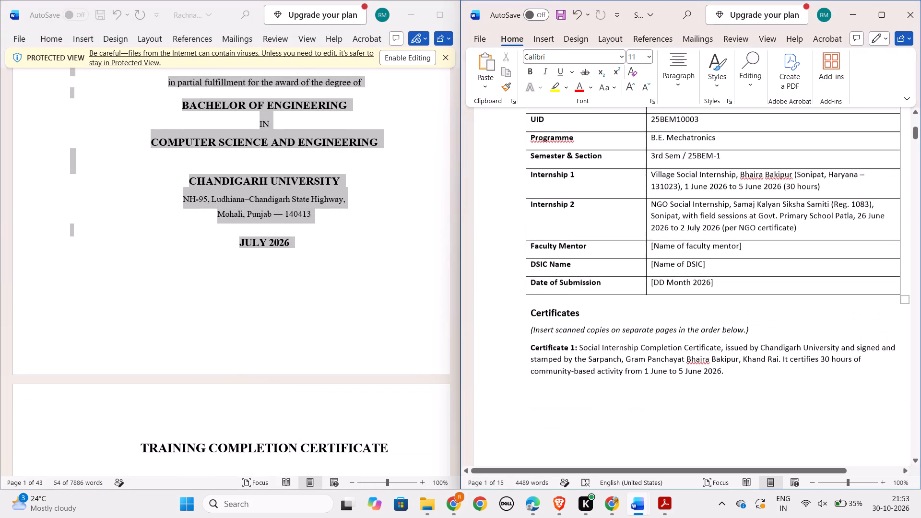
pyautogui.scroll(-1, 714, 251)
pyautogui.moveTo(748, 377); pyautogui.dragTo(532, 108)
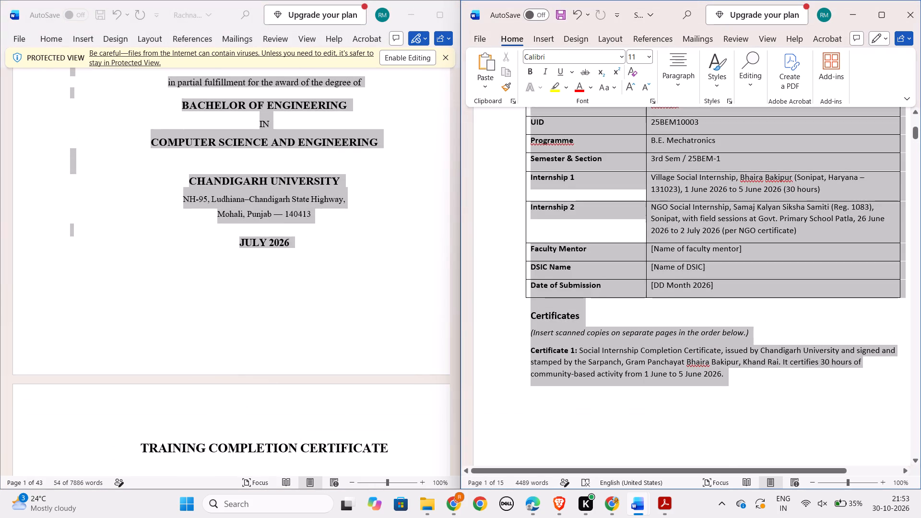
pyautogui.moveTo(532, 108); pyautogui.dragTo(530, 212)
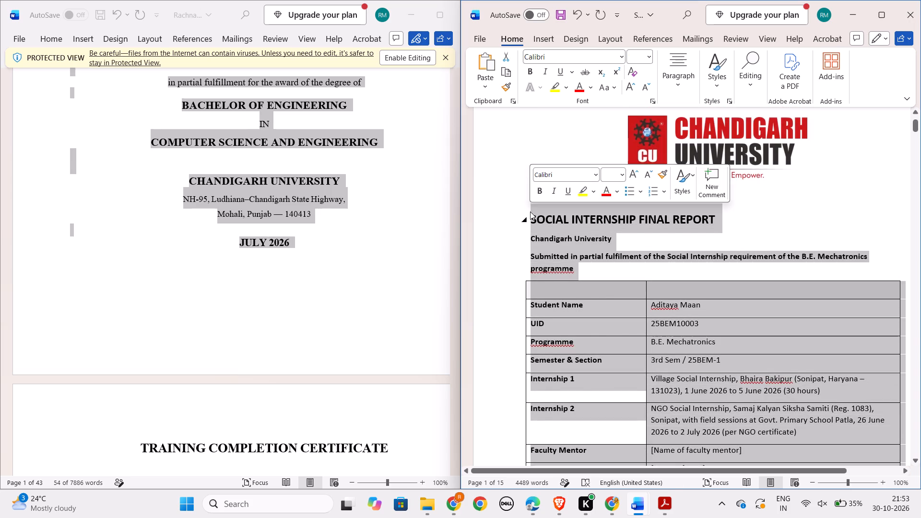
pyautogui.press('BackSpace')
pyautogui.moveTo(530, 212); pyautogui.dragTo(693, 232)
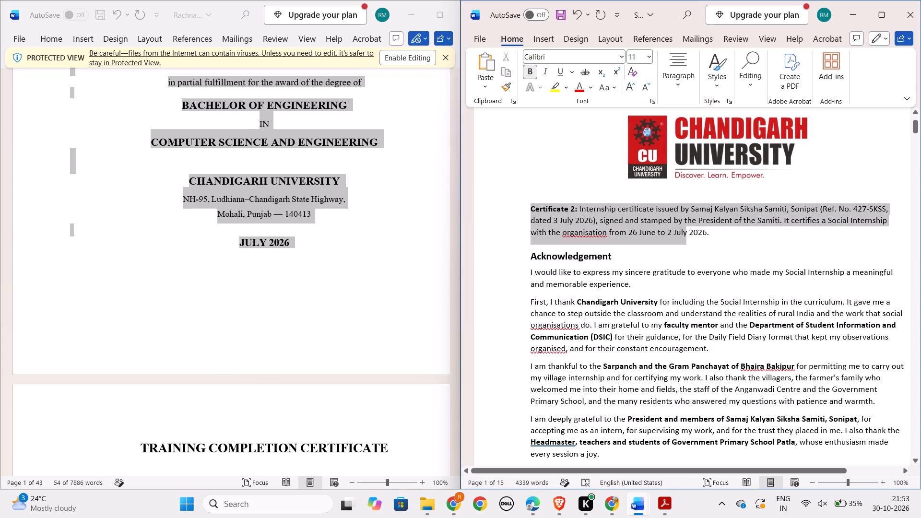
pyautogui.moveTo(693, 232); pyautogui.dragTo(737, 236)
pyautogui.press('BackSpace')
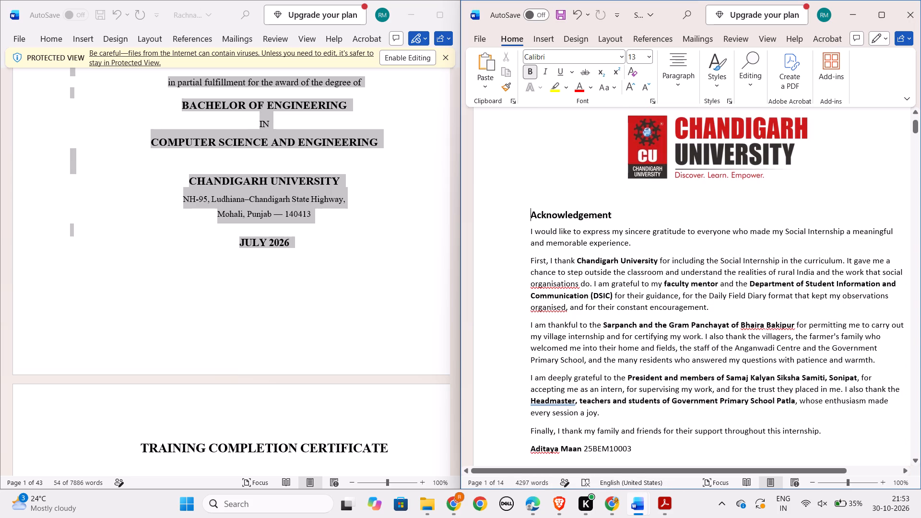
# Add two blank lines below the logo on the social report's cover page.
pyautogui.click(812, 179)
pyautogui.press('Return')
pyautogui.press('Return')
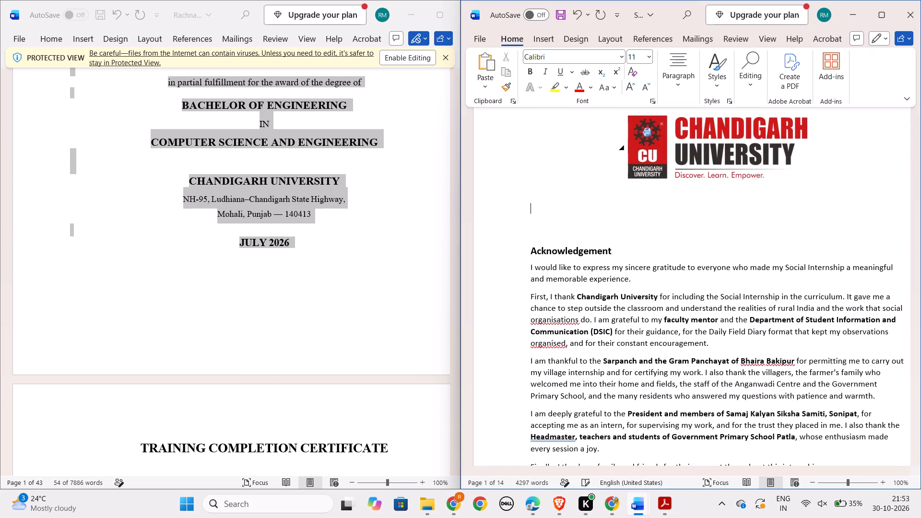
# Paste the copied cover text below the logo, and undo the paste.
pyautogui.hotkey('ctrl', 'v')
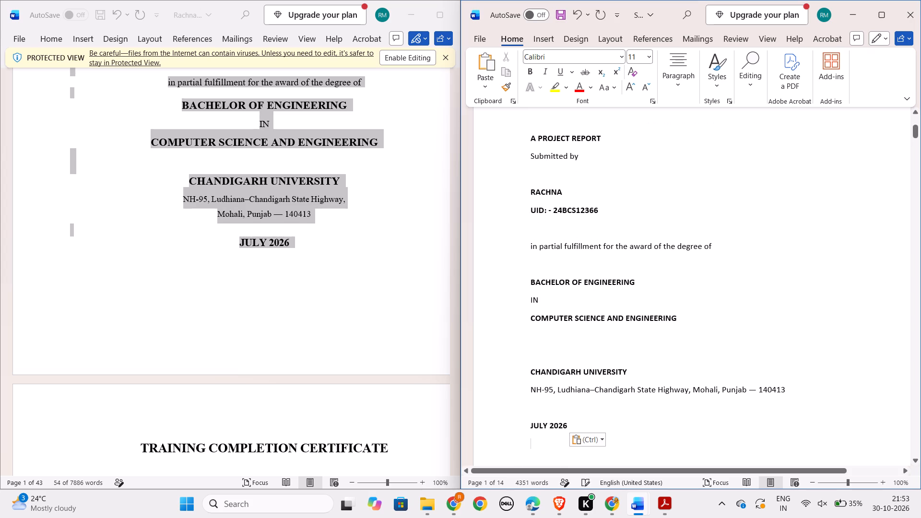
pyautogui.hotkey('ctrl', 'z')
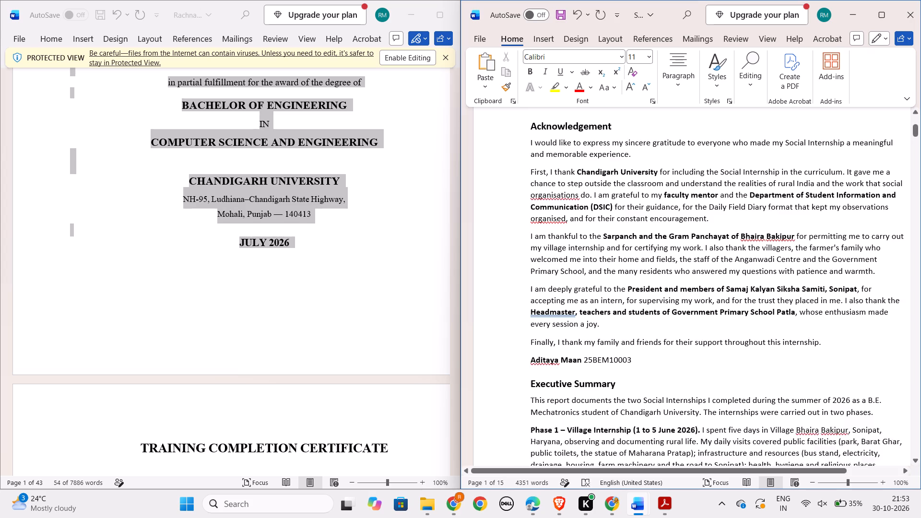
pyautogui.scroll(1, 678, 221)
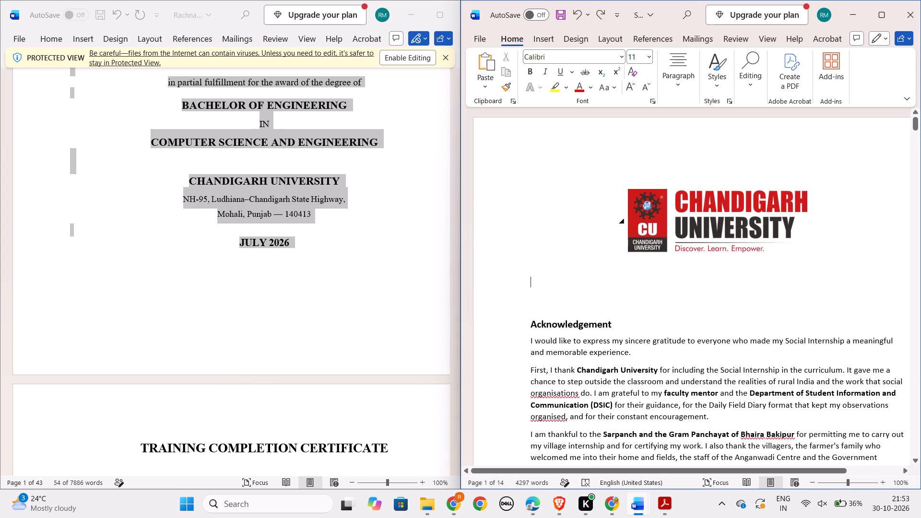
# Copy the training report's cover text from the project title through JULY 2026 and paste it below the social report's logo.
pyautogui.click(414, 199)
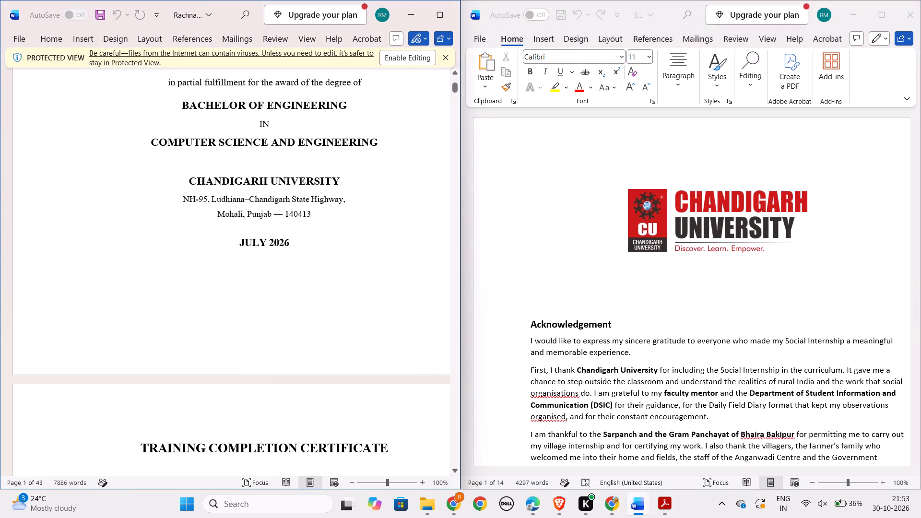
pyautogui.tripleClick(342, 229)
pyautogui.moveTo(315, 251); pyautogui.dragTo(88, 98)
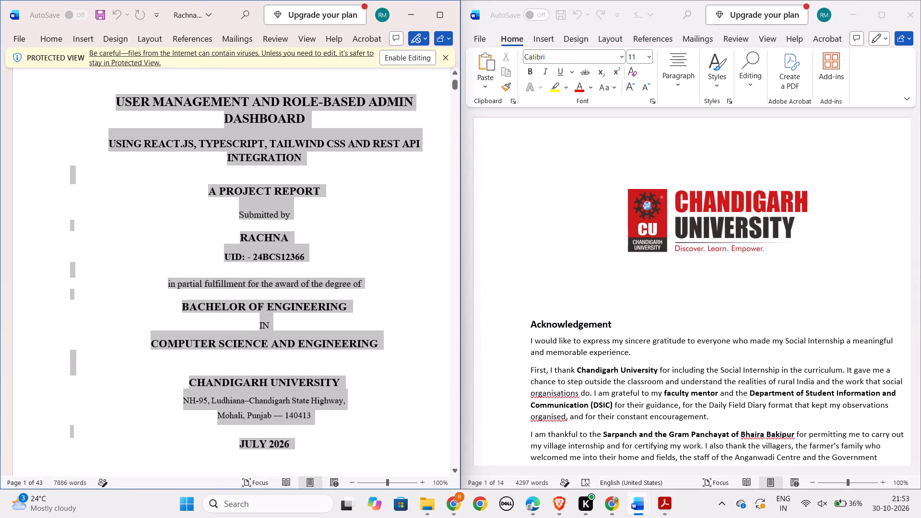
pyautogui.moveTo(88, 98); pyautogui.dragTo(89, 96)
pyautogui.hotkey('ctrl', 'c')
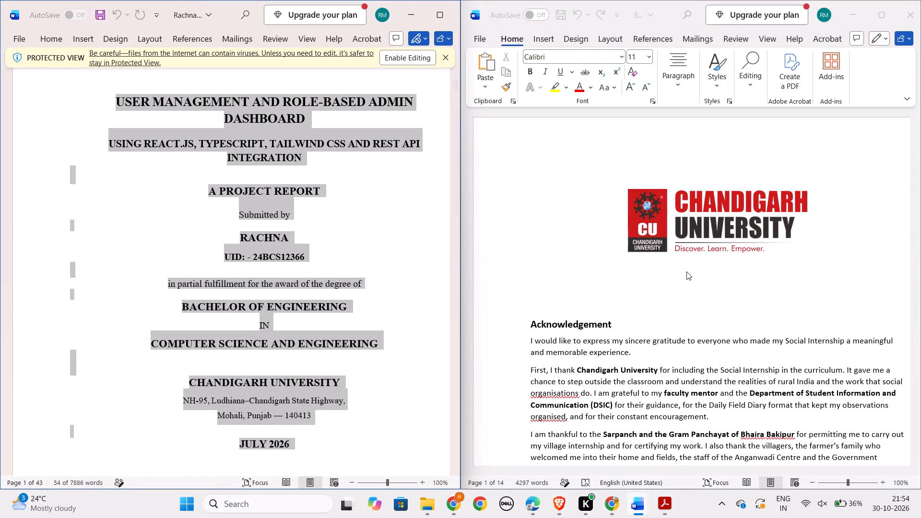
pyautogui.click(686, 271)
pyautogui.hotkey('ctrl', 'v')
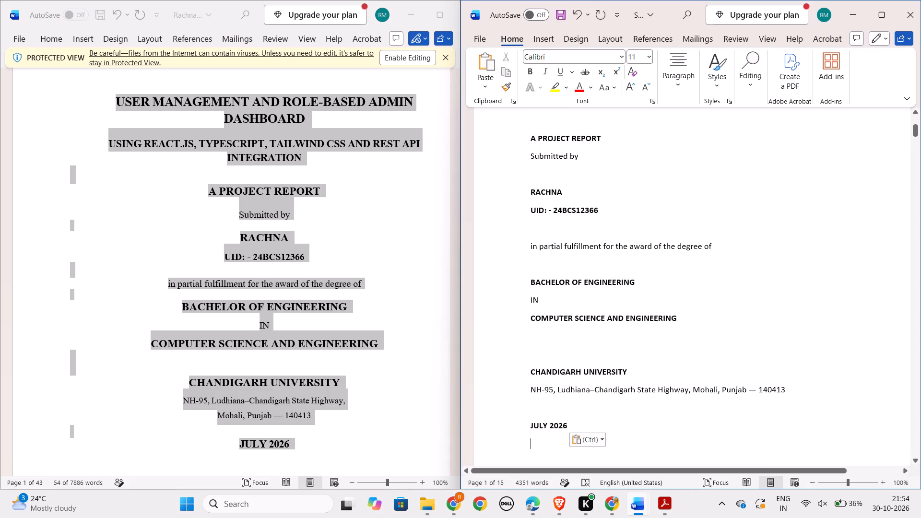
# Delete the project title and its "USING REACT.JS..." subtitle from the social report's pasted cover text, keeping A PROJECT REPORT.
pyautogui.scroll(1, 547, 364)
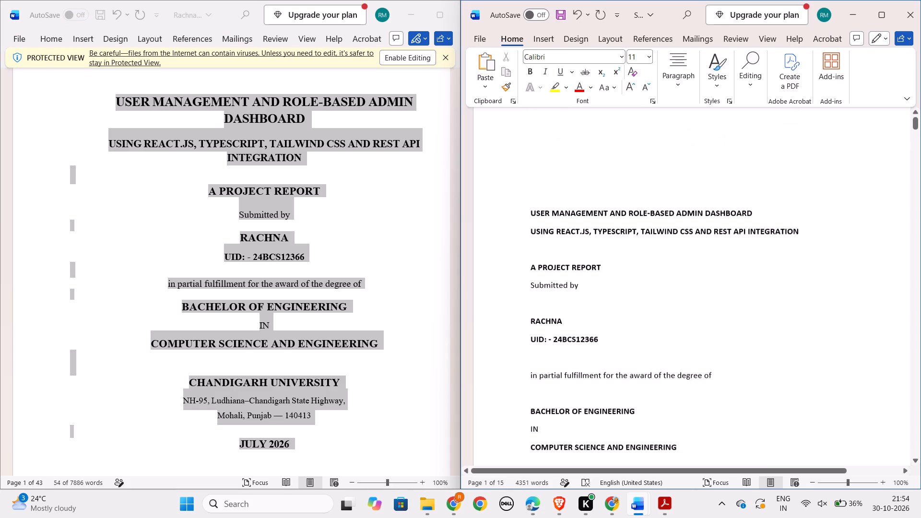
pyautogui.scroll(1, 547, 364)
pyautogui.moveTo(804, 298); pyautogui.dragTo(566, 284)
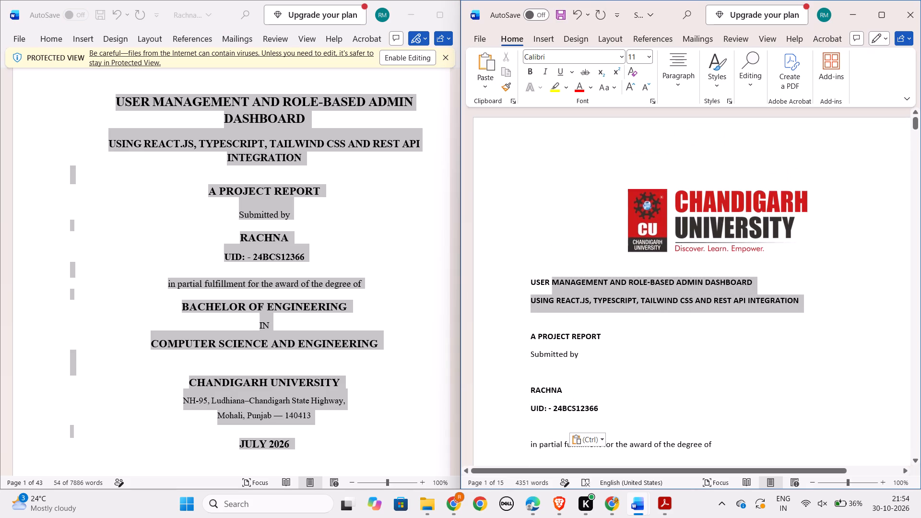
pyautogui.moveTo(566, 284); pyautogui.dragTo(545, 282)
pyautogui.press('BackSpace')
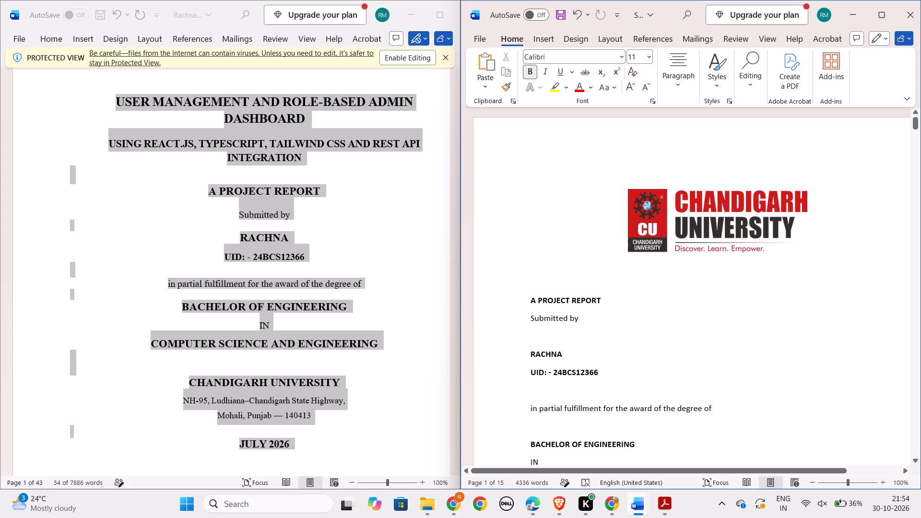
# Change the cover line "A PROJECT REPORT" to "AN INTERNSHIP REPORT".
pyautogui.moveTo(572, 302); pyautogui.dragTo(542, 299)
pyautogui.moveTo(542, 299); pyautogui.dragTo(537, 299)
pyautogui.scroll(2, 371, 223)
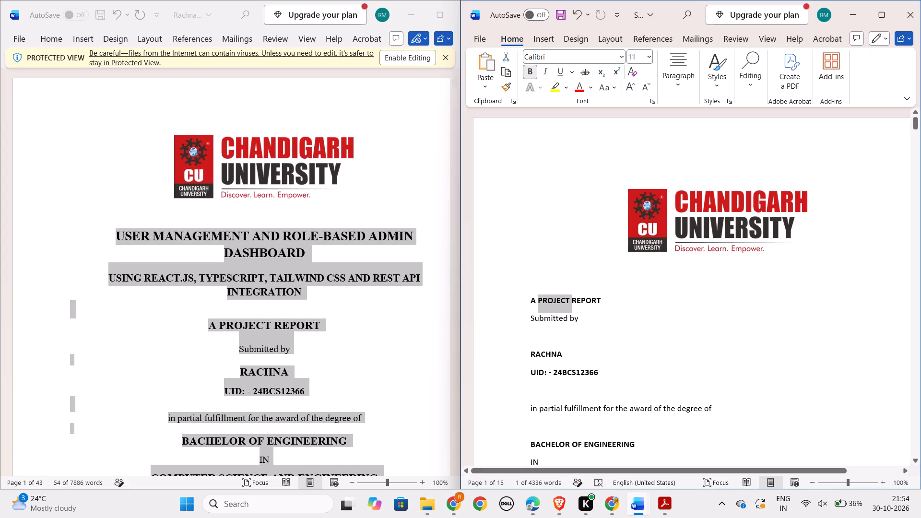
pyautogui.press('BackSpace')
pyautogui.press('BackSpace')
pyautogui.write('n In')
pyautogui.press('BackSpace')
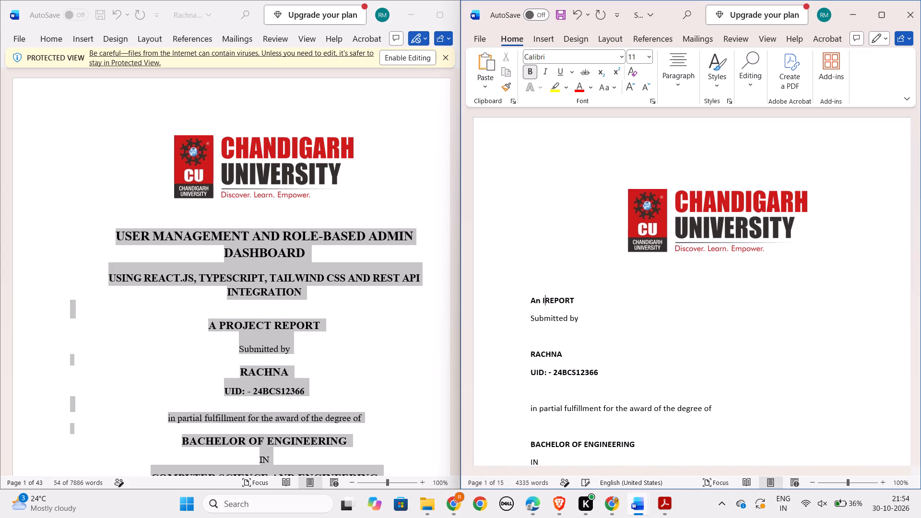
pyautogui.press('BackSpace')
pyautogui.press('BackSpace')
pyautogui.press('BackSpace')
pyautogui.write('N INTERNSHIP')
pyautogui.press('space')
# Select the AN INTERNSHIP REPORT line and check the formatting of the training report's A PROJECT REPORT line.
pyautogui.moveTo(632, 299); pyautogui.dragTo(524, 298)
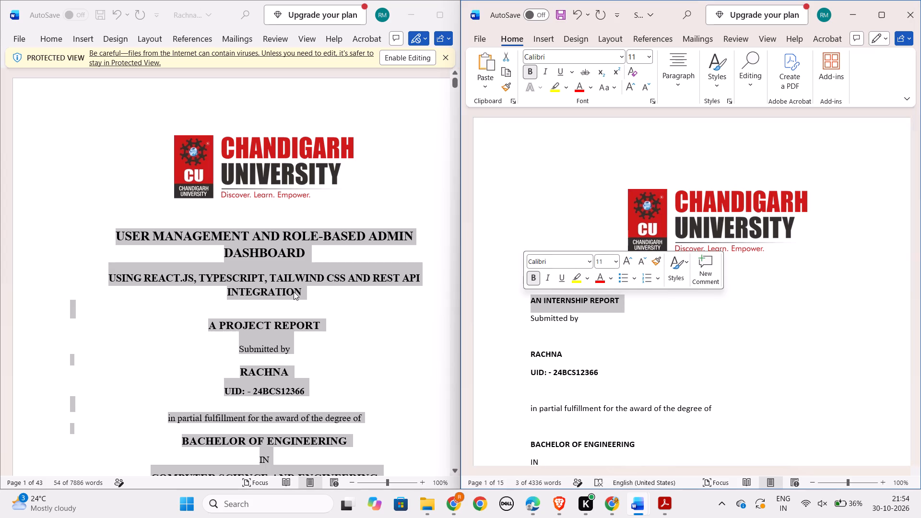
pyautogui.click(287, 324)
pyautogui.click(287, 324)
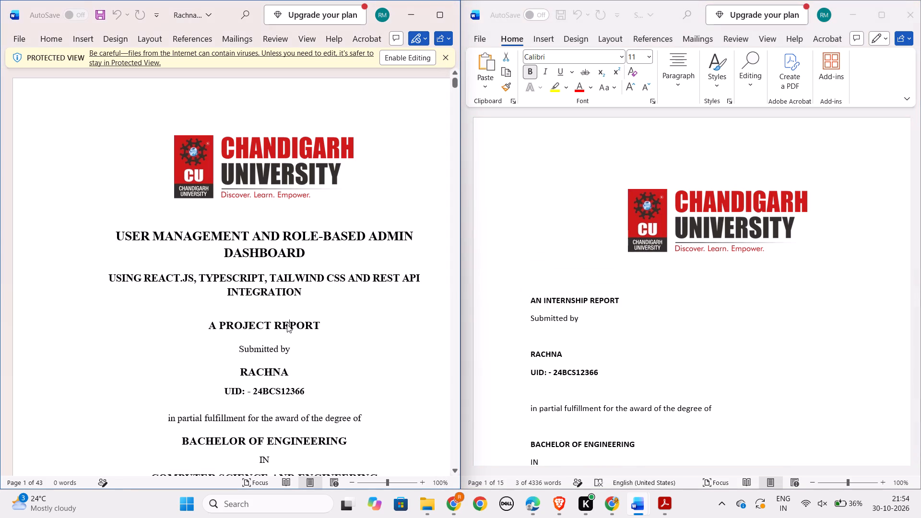
# Enable editing in the training report, place it beside the social report, and check the A PROJECT REPORT line's font formatting.
pyautogui.click(389, 56)
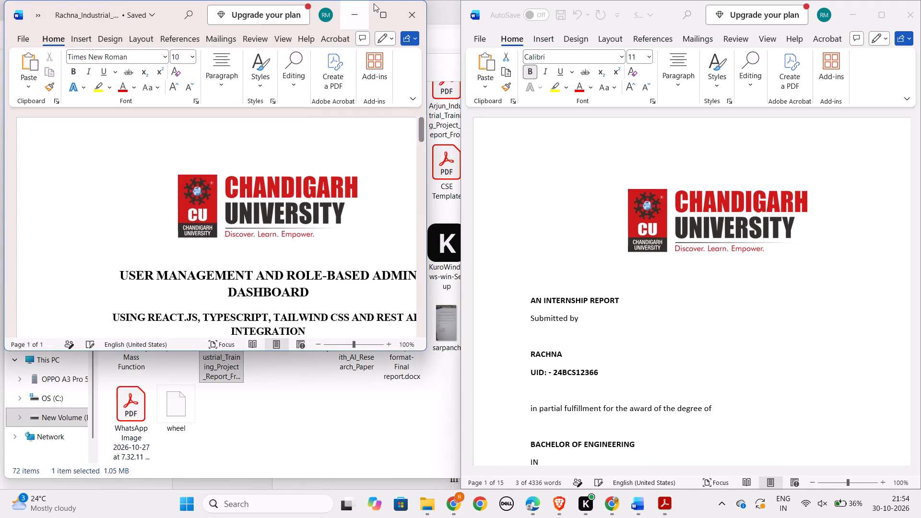
pyautogui.click(366, 38)
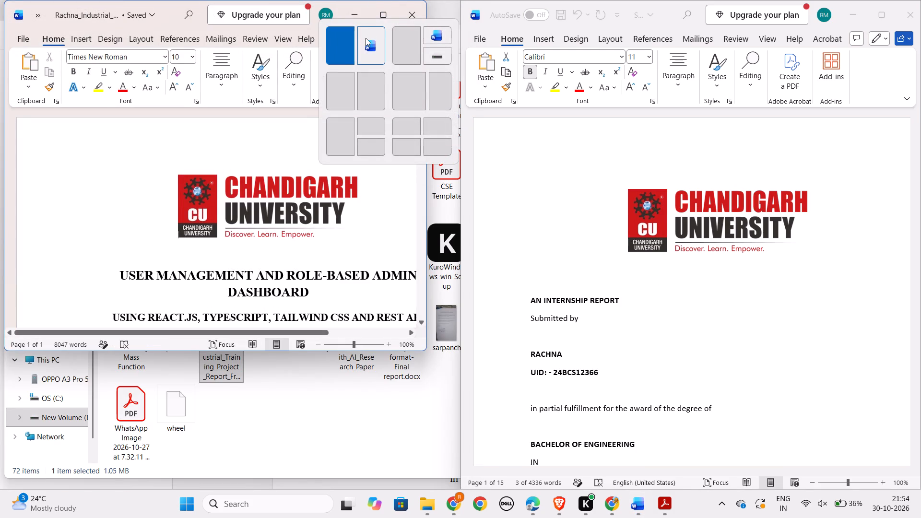
pyautogui.click(297, 362)
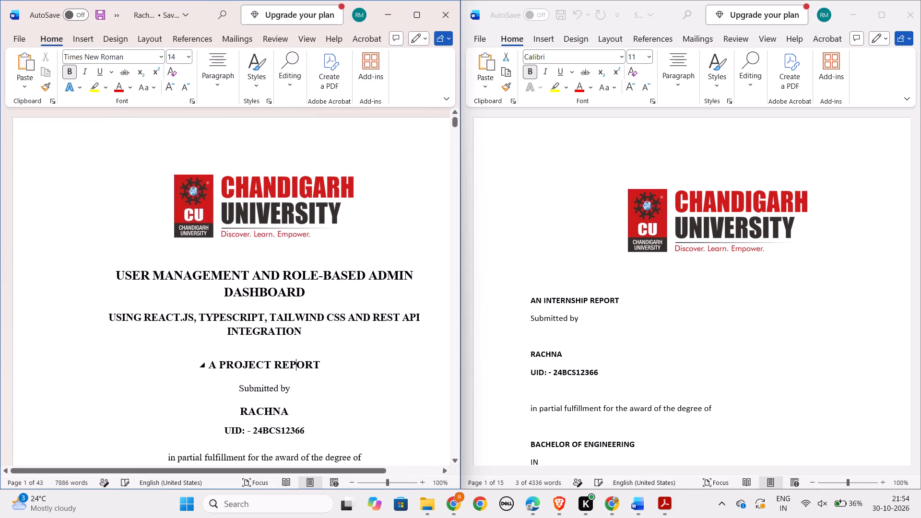
# Set the social report's AN INTERNSHIP REPORT line to Times New Roman, size 14.
pyautogui.moveTo(619, 298); pyautogui.dragTo(552, 298)
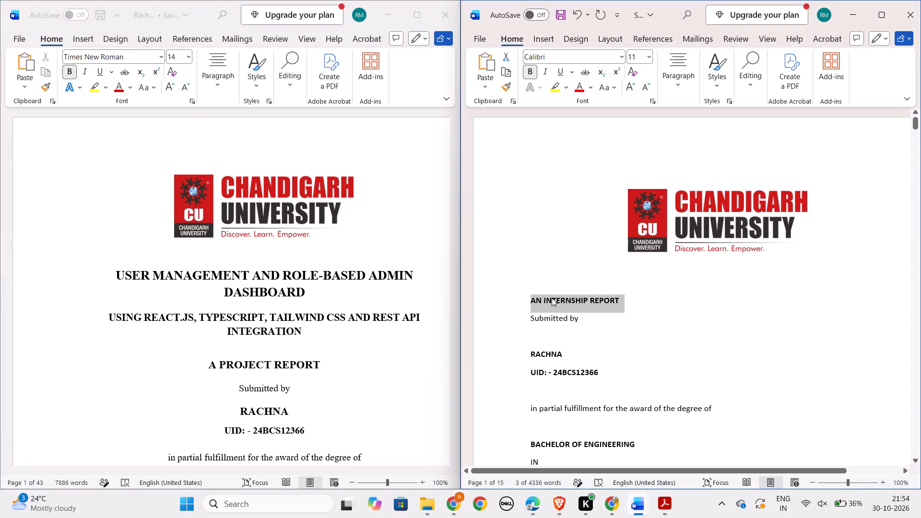
pyautogui.moveTo(552, 298); pyautogui.dragTo(550, 298)
pyautogui.click(640, 53)
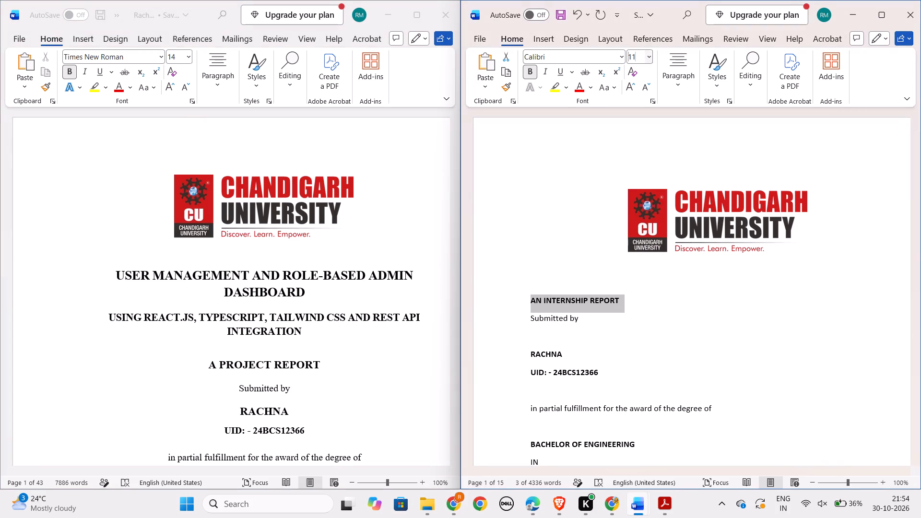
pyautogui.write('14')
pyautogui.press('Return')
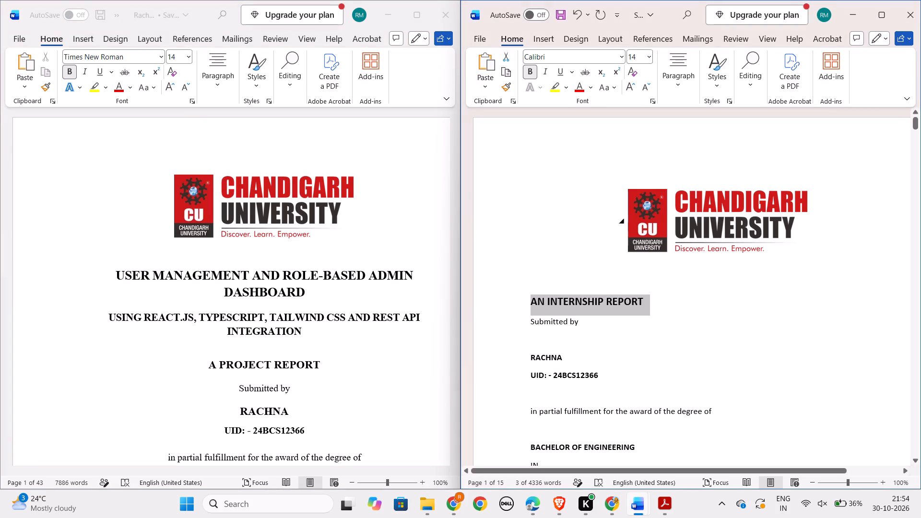
pyautogui.click(569, 55)
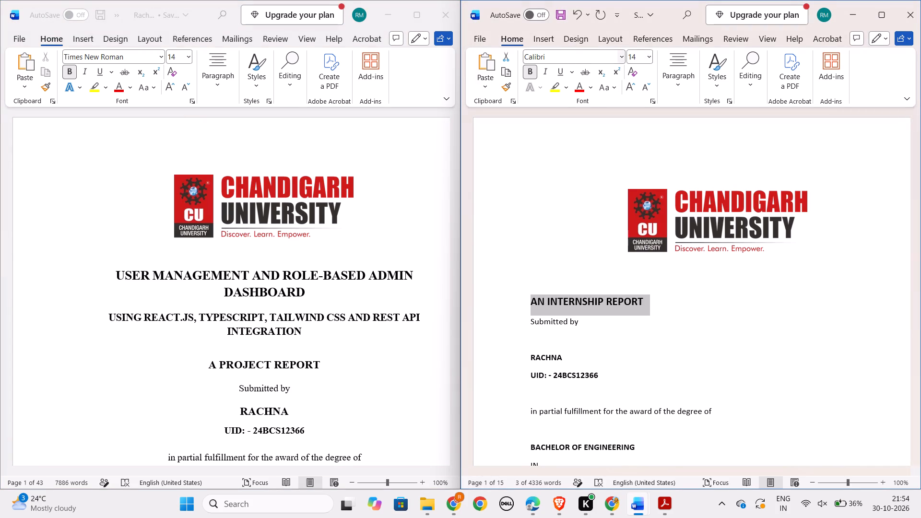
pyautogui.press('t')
pyautogui.press('Return')
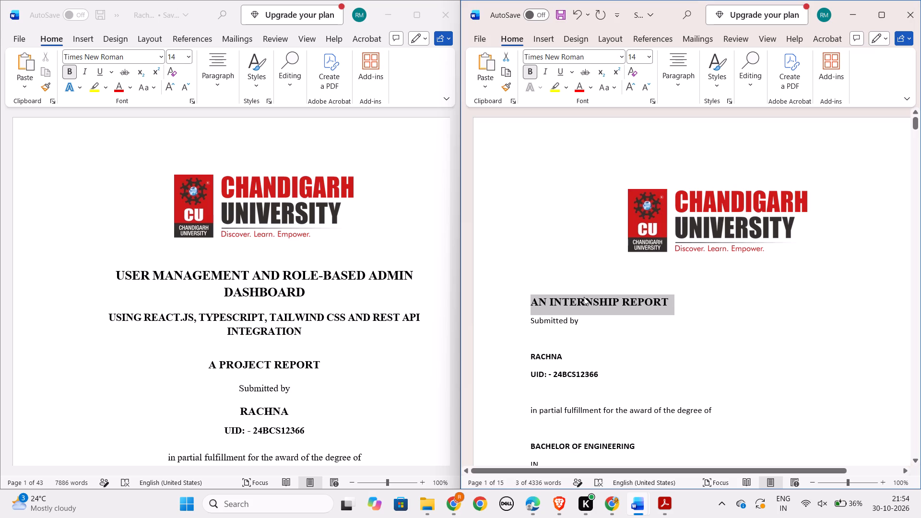
# Set the social report's cover text from "Submitted by" through JULY 2026 to Times New Roman.
pyautogui.click(590, 320)
pyautogui.doubleClick(590, 320)
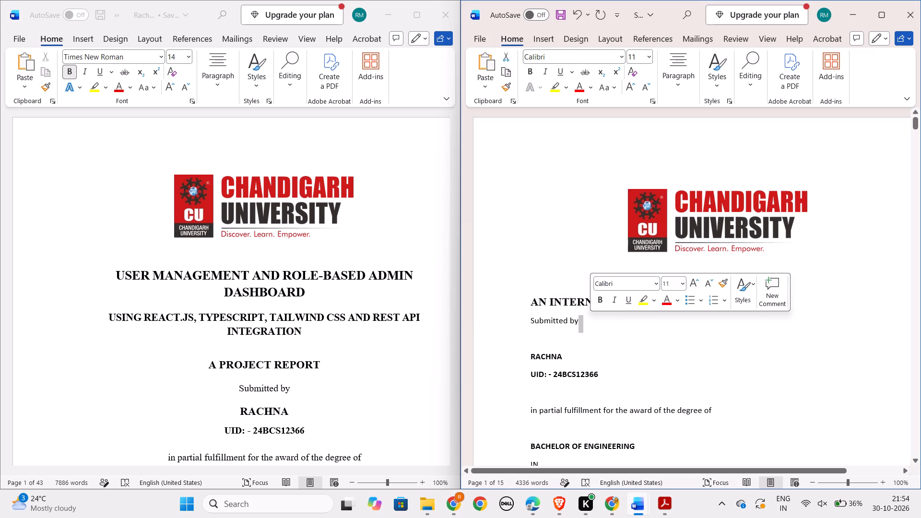
pyautogui.click(590, 320)
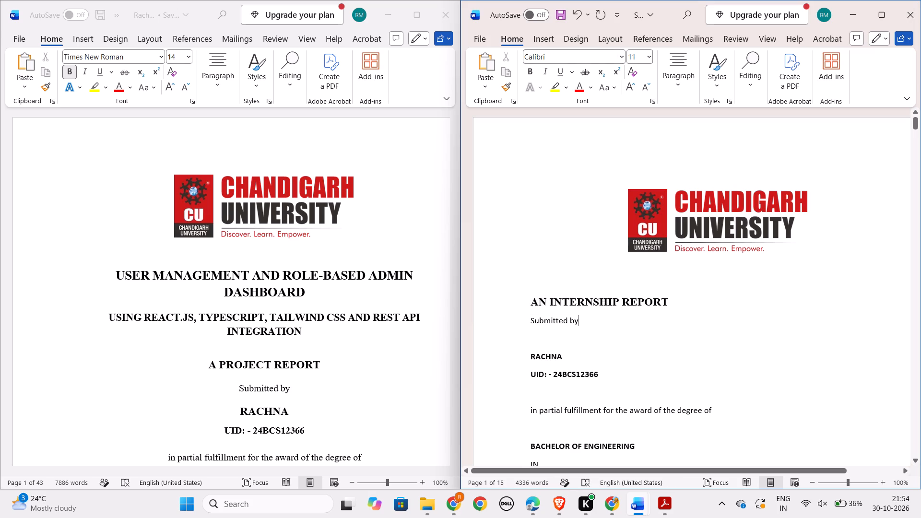
pyautogui.moveTo(583, 323); pyautogui.dragTo(518, 316)
pyautogui.click(518, 316)
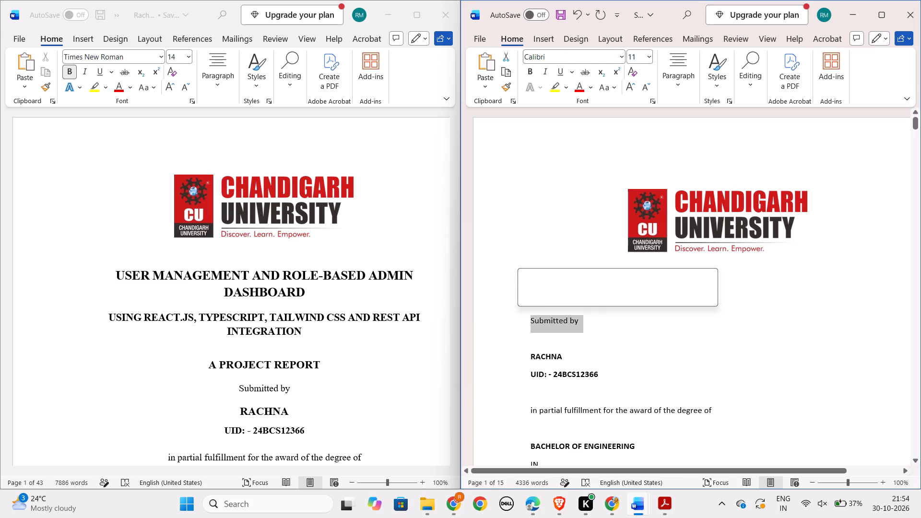
pyautogui.click(530, 321)
pyautogui.moveTo(530, 321); pyautogui.dragTo(578, 434)
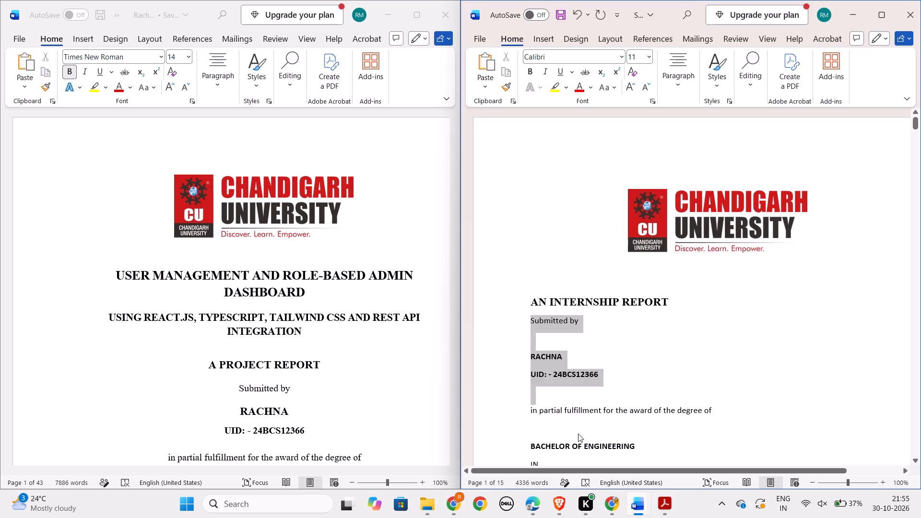
pyautogui.moveTo(578, 434); pyautogui.dragTo(641, 300)
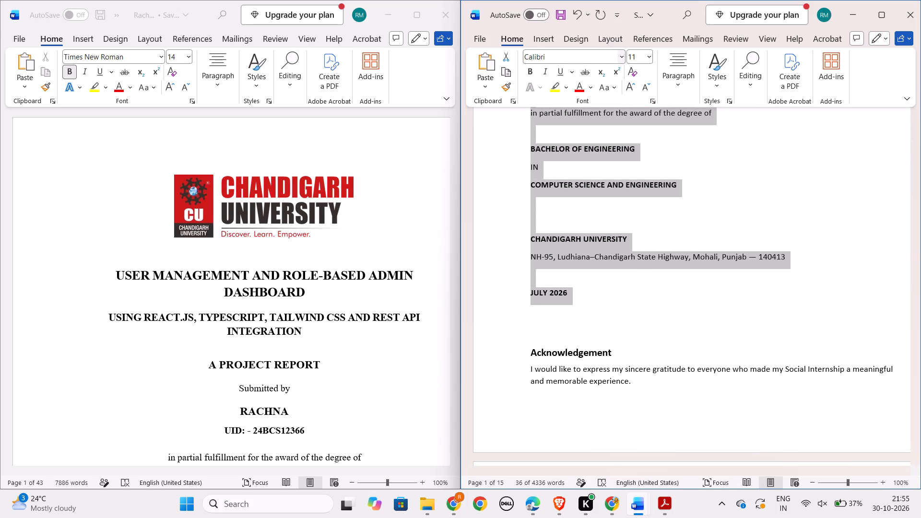
pyautogui.click(600, 56)
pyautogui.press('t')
pyautogui.press('Return')
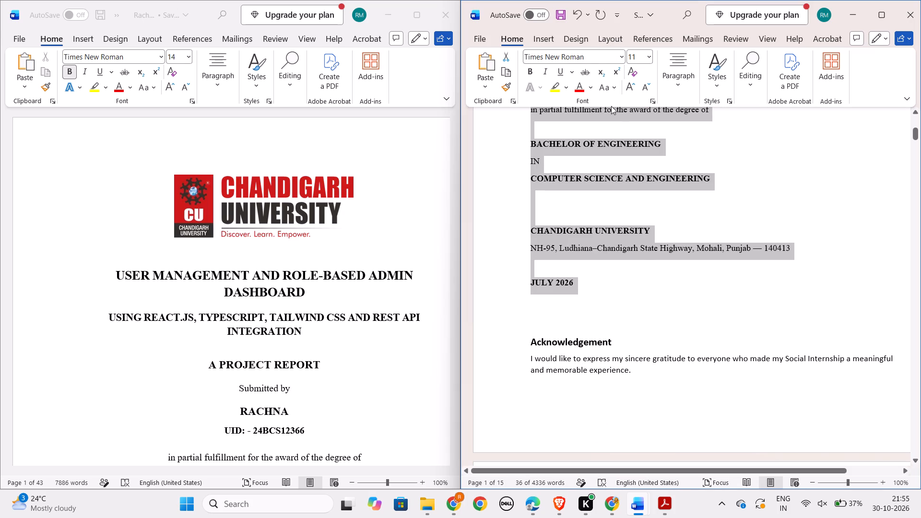
pyautogui.click(592, 225)
# Check the training report's "Submitted by" font size and set the social report's "Submitted by" line to size 12.
pyautogui.scroll(2, 592, 225)
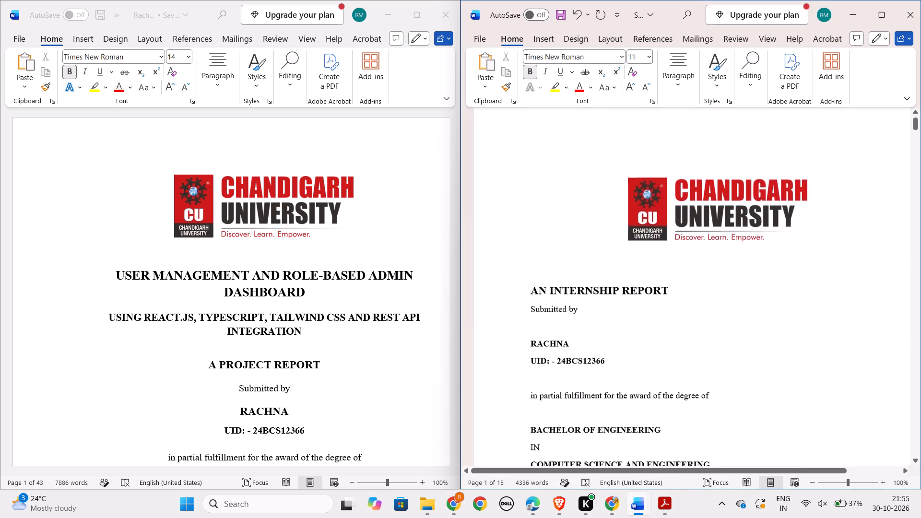
pyautogui.scroll(-1, 592, 225)
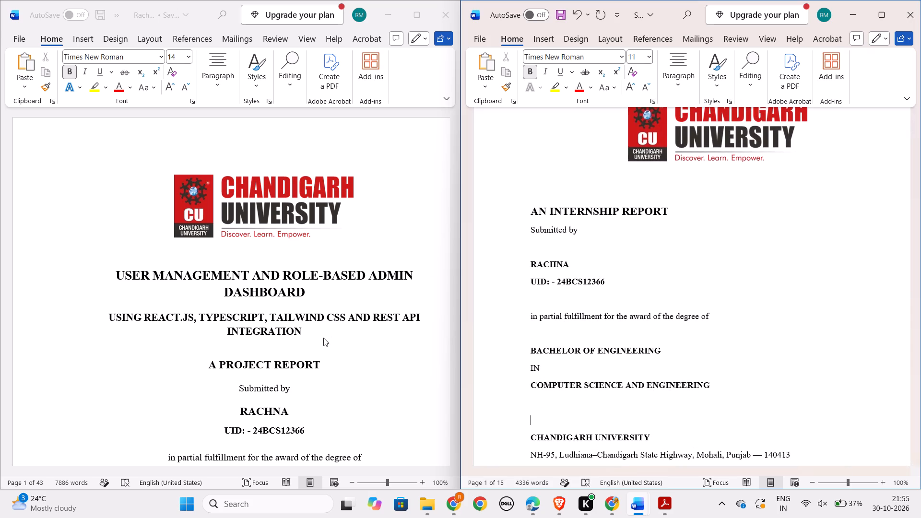
pyautogui.click(276, 391)
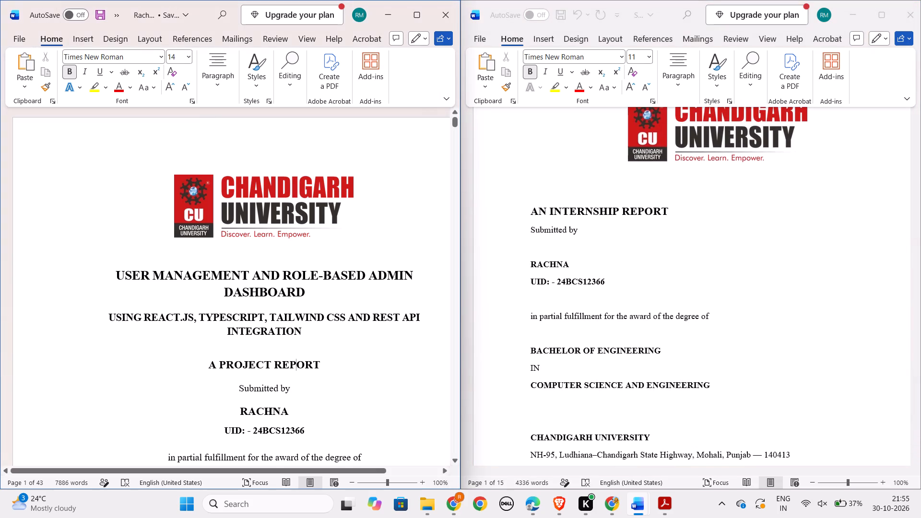
pyautogui.click(283, 389)
pyautogui.click(580, 231)
pyautogui.tripleClick(580, 231)
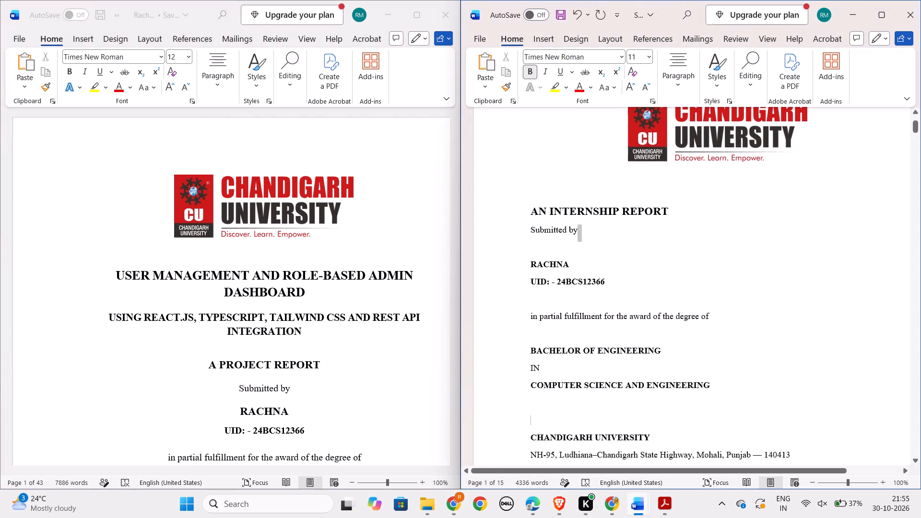
pyautogui.tripleClick(580, 231)
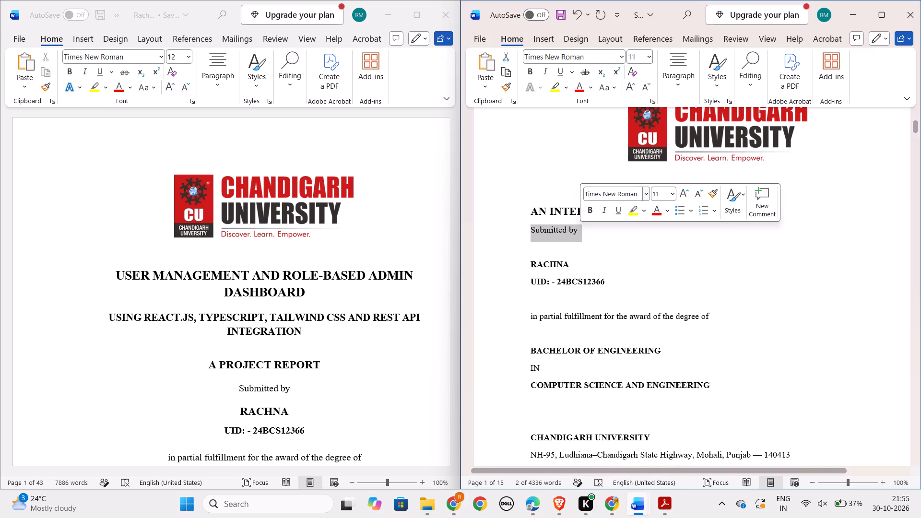
pyautogui.click(661, 194)
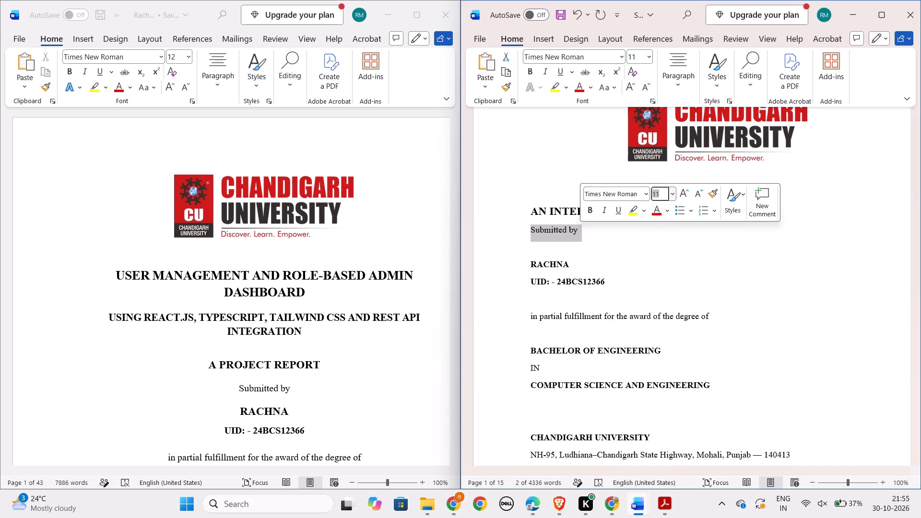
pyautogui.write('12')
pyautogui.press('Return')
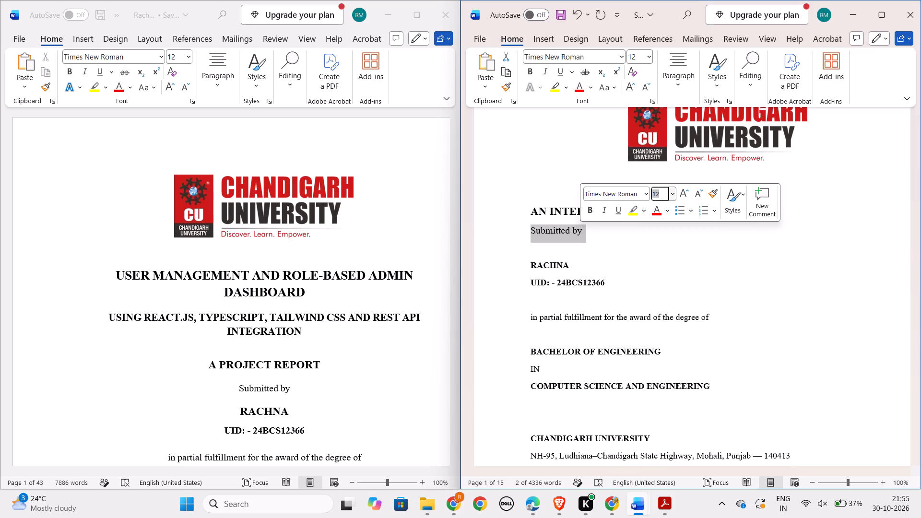
# Check the font size of the student name line on the training report's cover for matching the social report's name line.
pyautogui.click(565, 261)
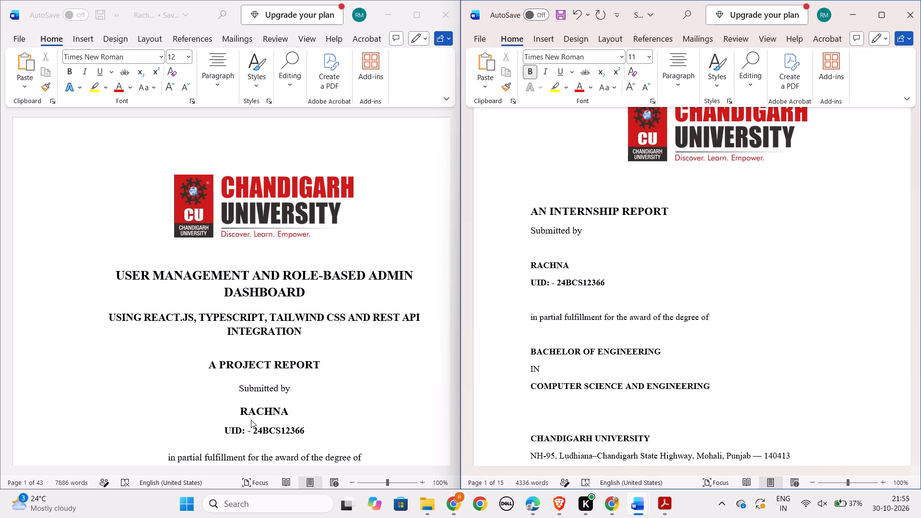
pyautogui.click(266, 409)
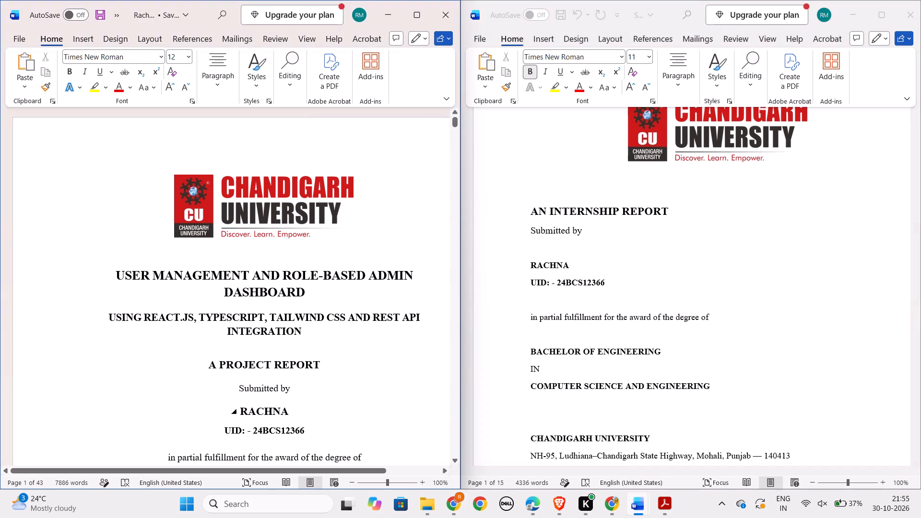
# Check the student name's font size in the training report, and set the social report's name and UID lines to 14 pt.
pyautogui.click(281, 408)
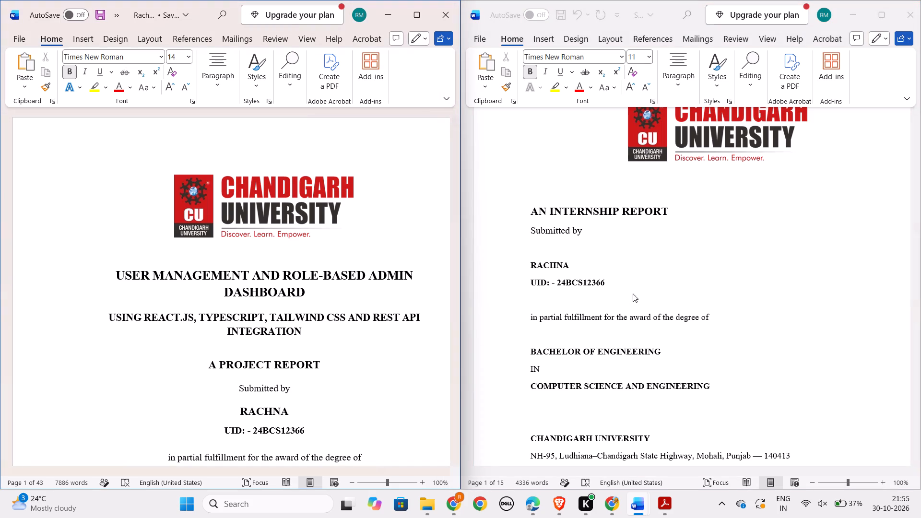
pyautogui.tripleClick(609, 282)
pyautogui.click(609, 282)
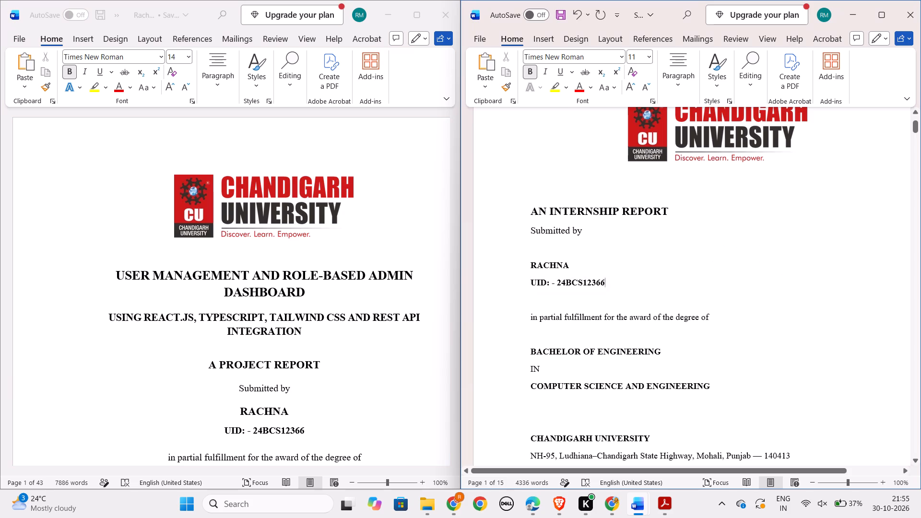
pyautogui.moveTo(609, 282); pyautogui.dragTo(502, 269)
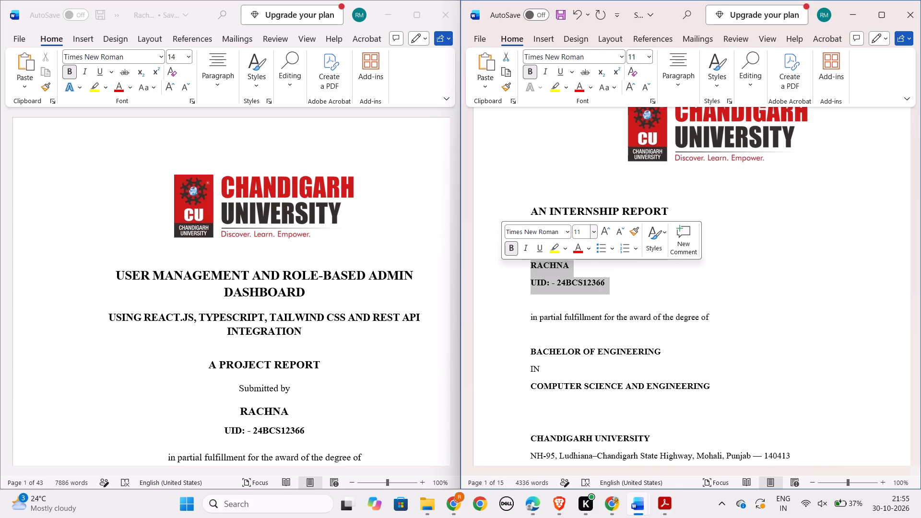
pyautogui.click(580, 229)
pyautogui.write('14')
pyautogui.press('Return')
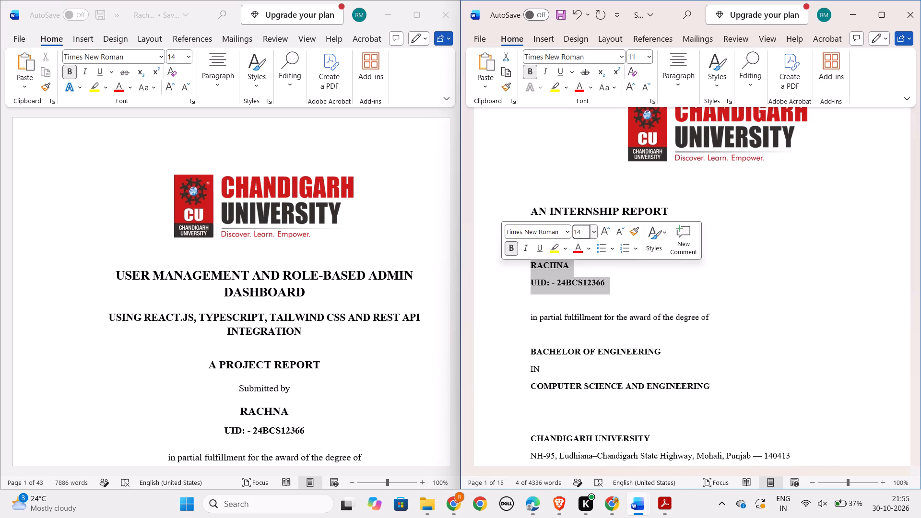
# Set the "in partial fulfillment for the award of the degree of" line on the social report's cover to 12 pt.
pyautogui.click(697, 299)
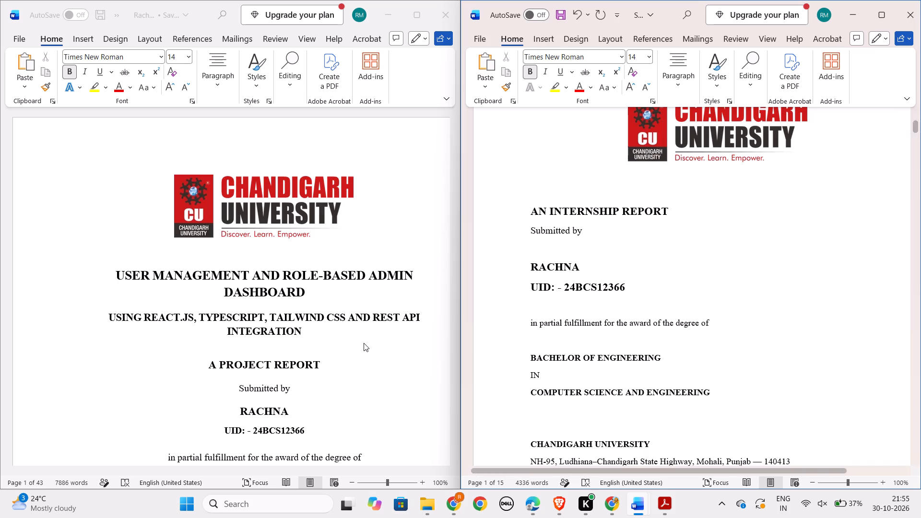
pyautogui.scroll(-1, 364, 343)
pyautogui.doubleClick(719, 320)
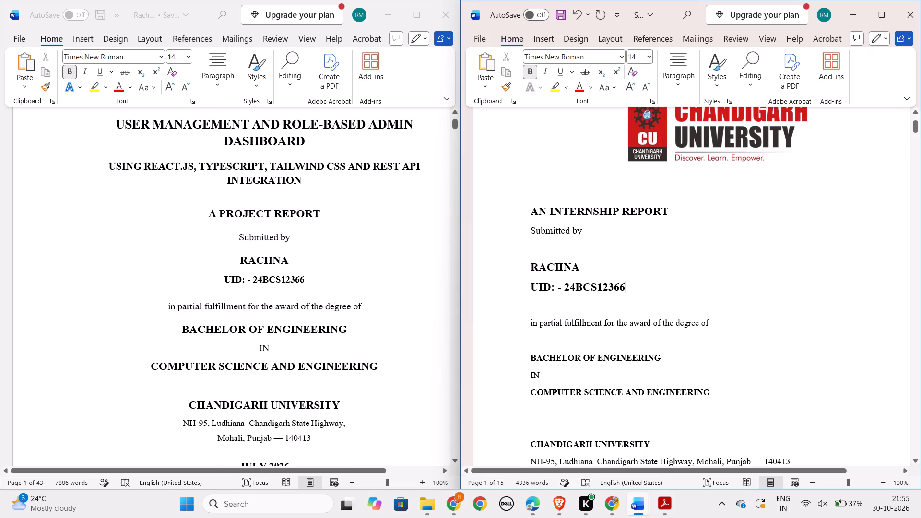
pyautogui.moveTo(717, 319); pyautogui.dragTo(671, 319)
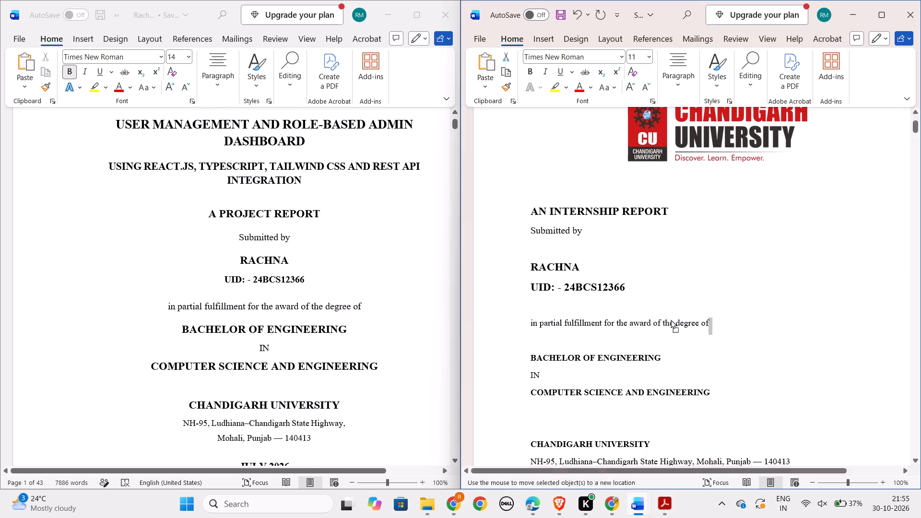
pyautogui.moveTo(671, 319); pyautogui.dragTo(718, 333)
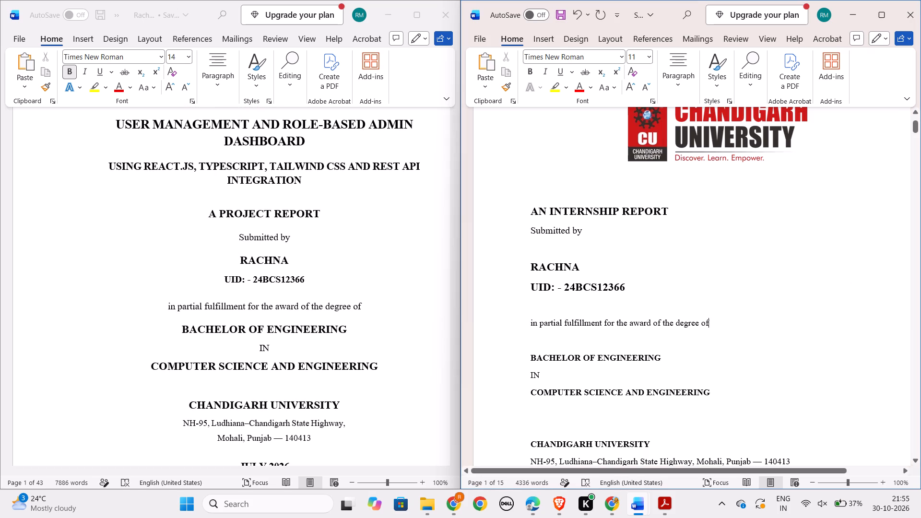
pyautogui.moveTo(714, 325); pyautogui.dragTo(531, 317)
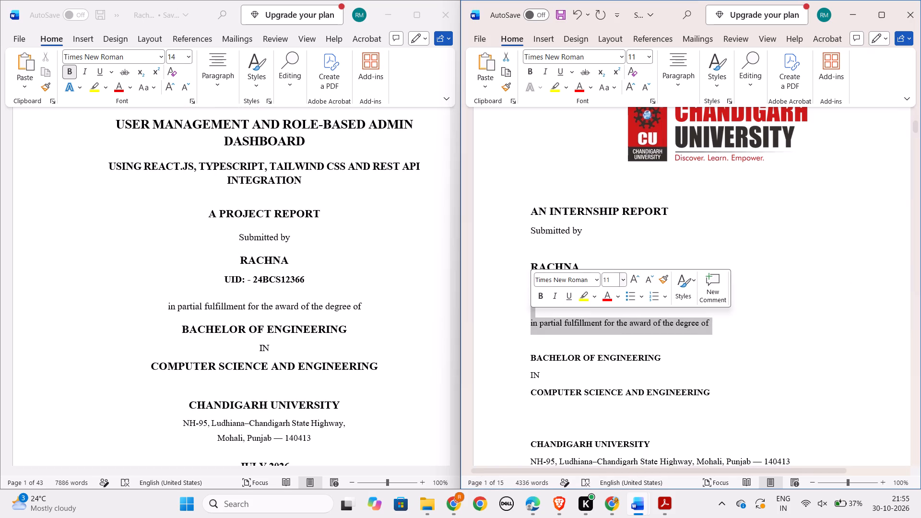
pyautogui.click(616, 279)
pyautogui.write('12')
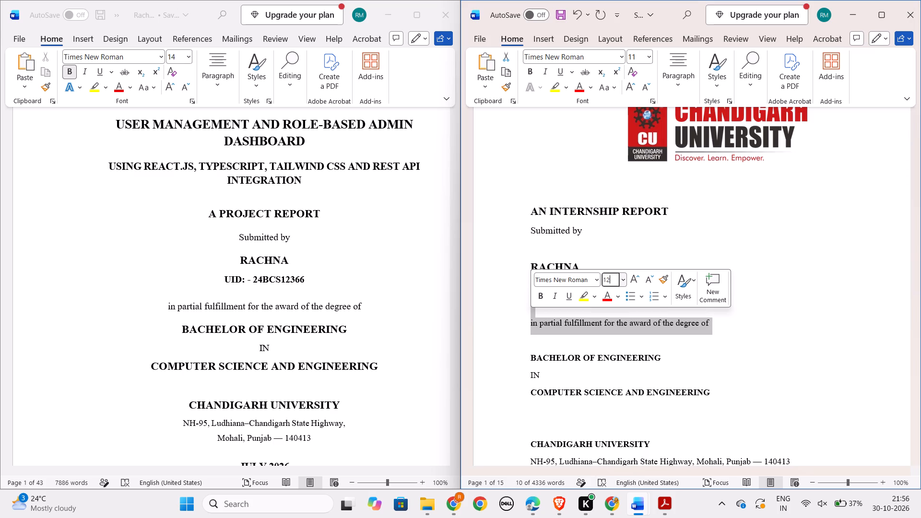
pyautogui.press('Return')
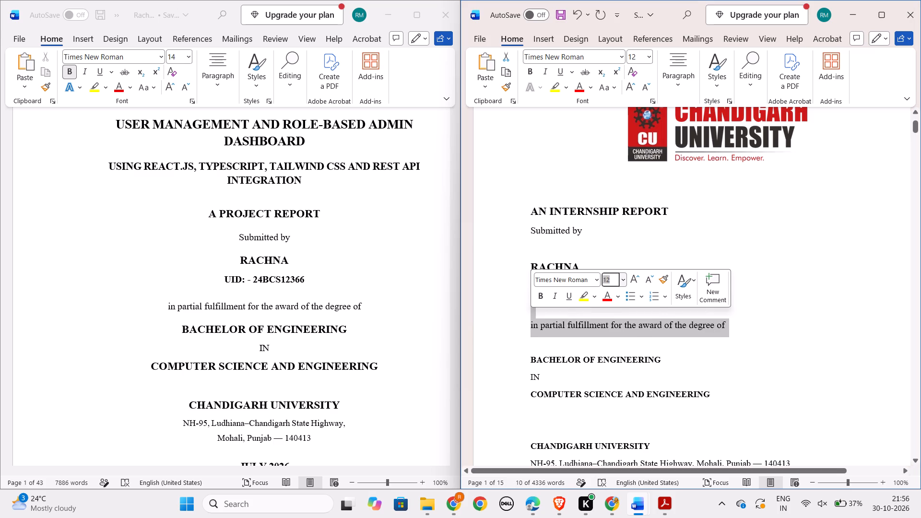
# Set the BACHELOR OF ENGINEERING and COMPUTER SCIENCE AND ENGINEERING lines on the social report's cover to 14 pt.
pyautogui.click(623, 366)
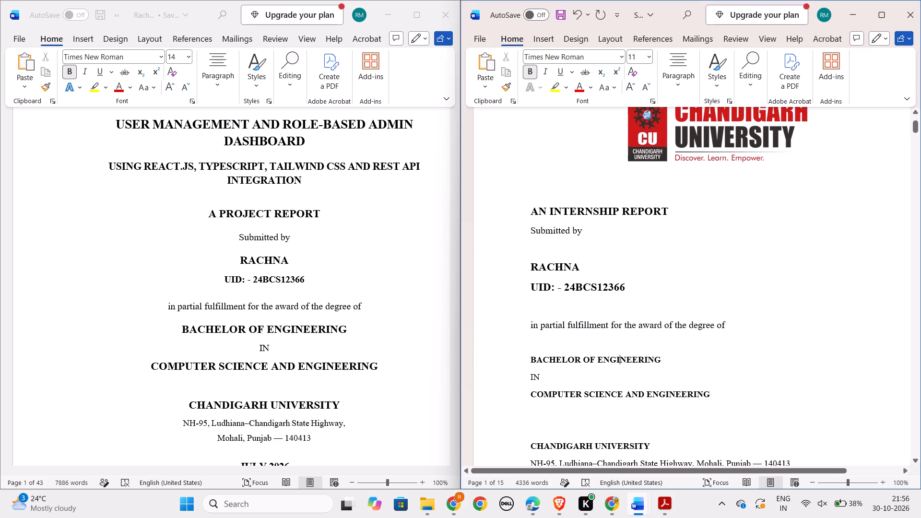
pyautogui.click(662, 359)
pyautogui.tripleClick(662, 359)
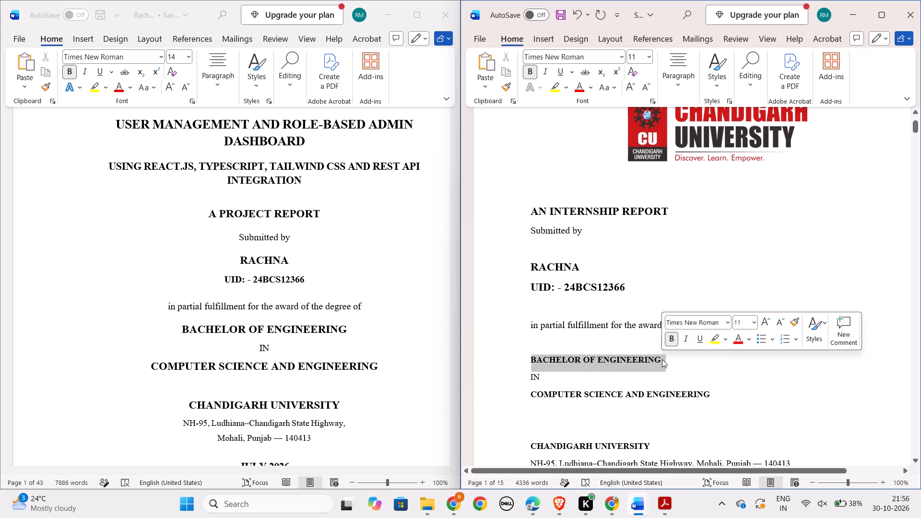
pyautogui.tripleClick(662, 359)
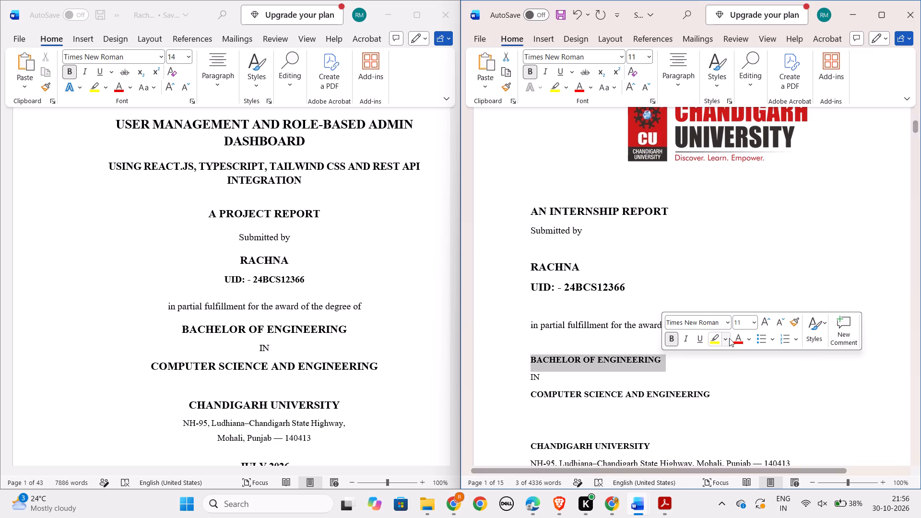
pyautogui.click(744, 323)
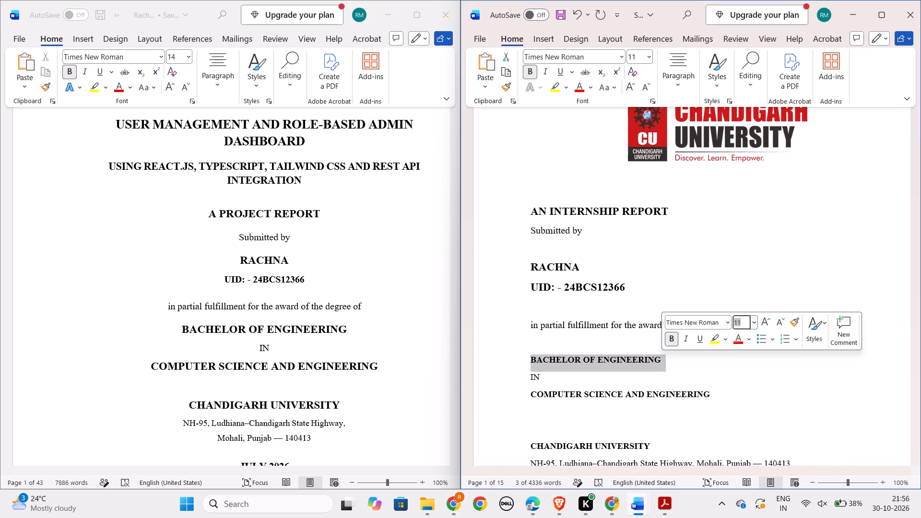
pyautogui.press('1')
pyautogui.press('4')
pyautogui.press('Return')
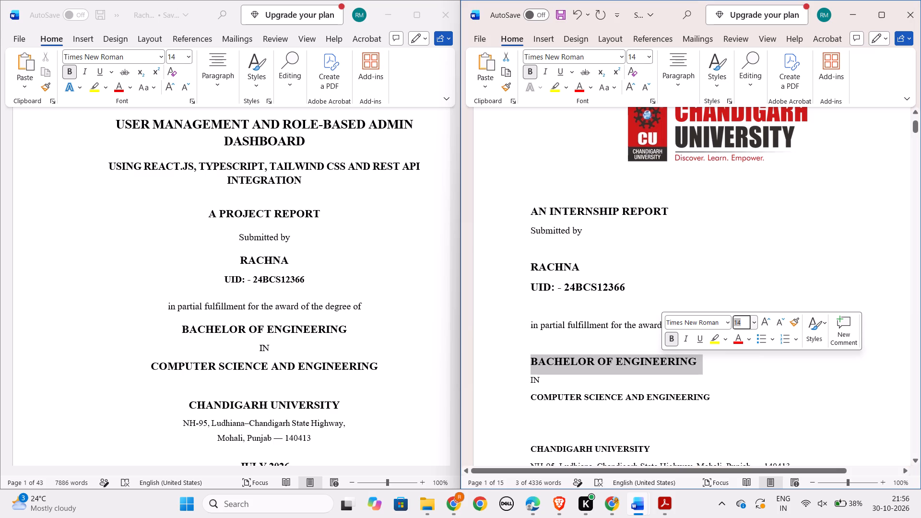
pyautogui.tripleClick(716, 392)
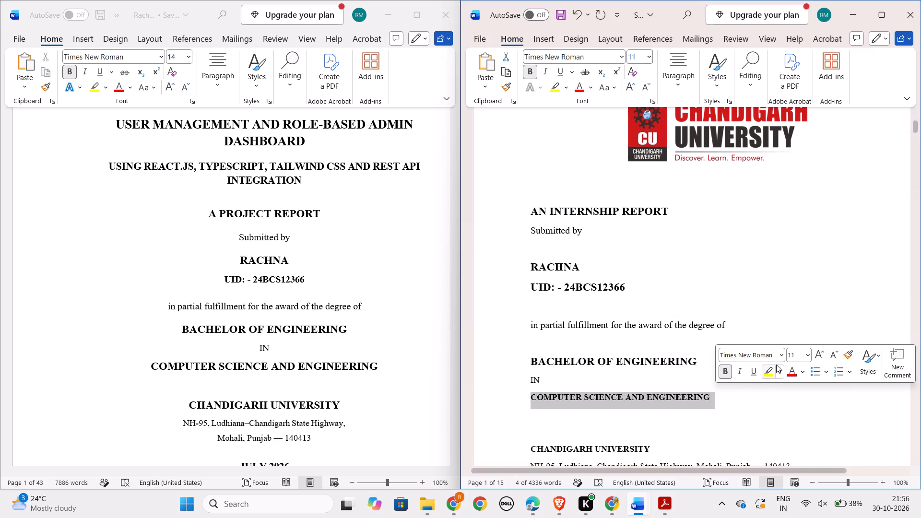
pyautogui.click(795, 354)
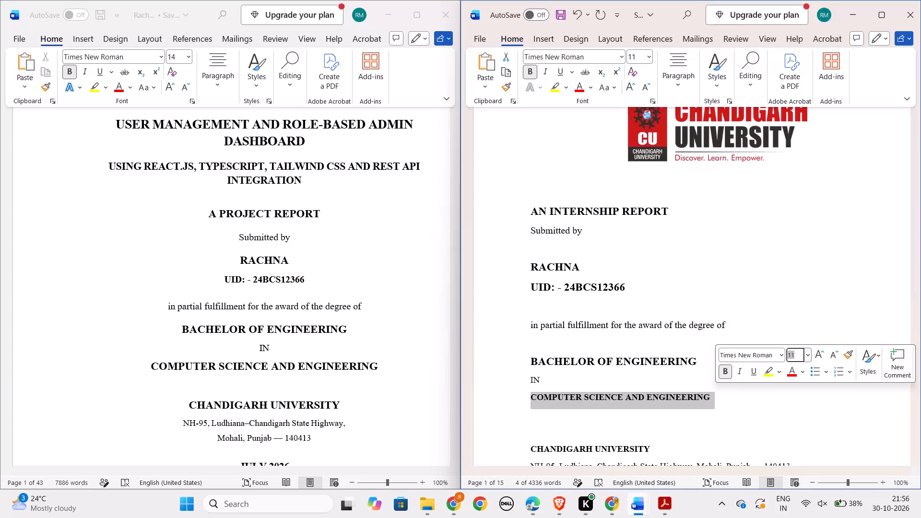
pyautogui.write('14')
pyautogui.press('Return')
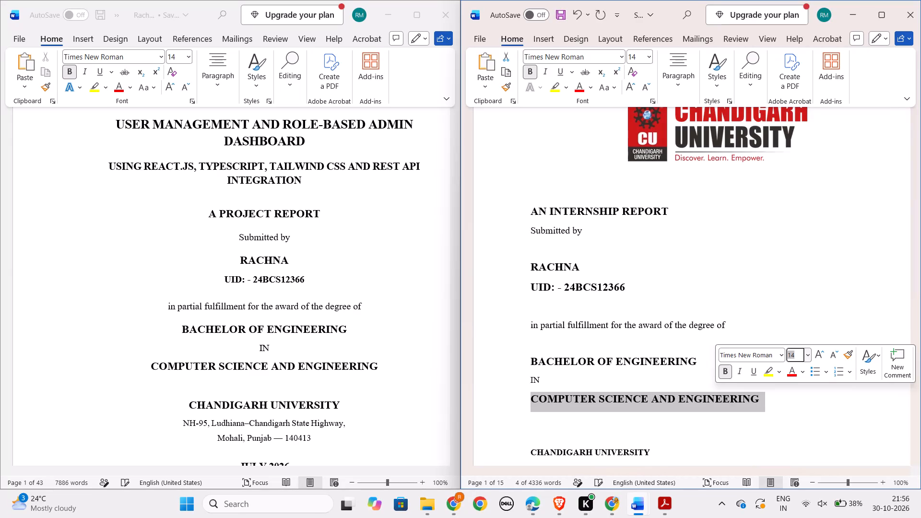
# Set the CHANDIGARH UNIVERSITY line on the social report's cover to 14 pt.
pyautogui.scroll(-1, 685, 376)
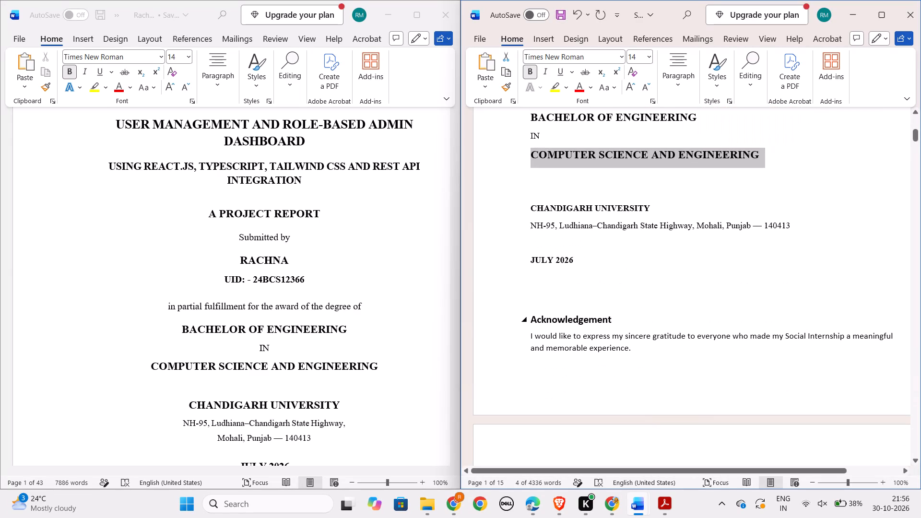
pyautogui.click(652, 207)
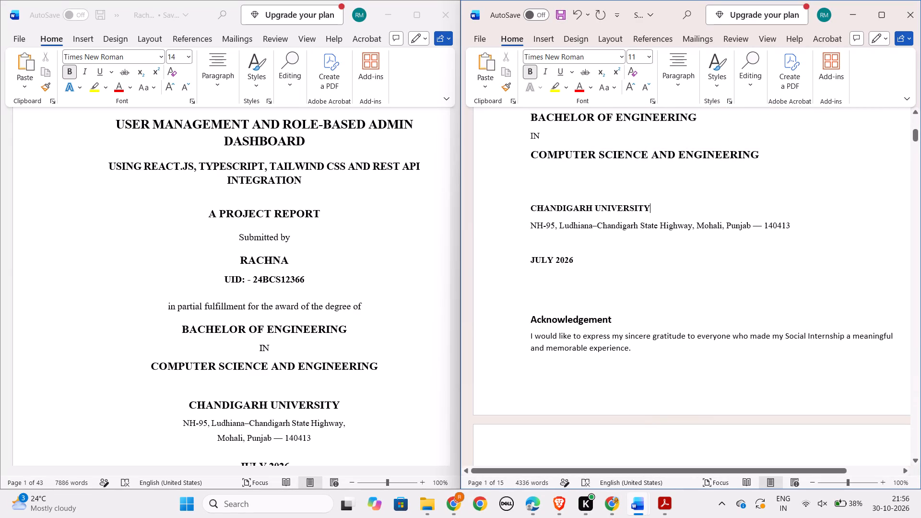
pyautogui.click(652, 207)
pyautogui.scroll(1, 652, 207)
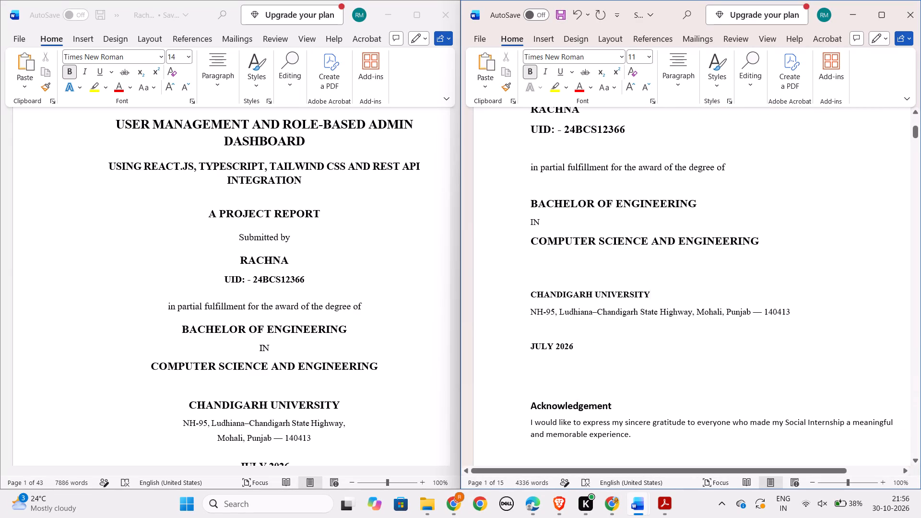
pyautogui.tripleClick(654, 294)
pyautogui.click(732, 259)
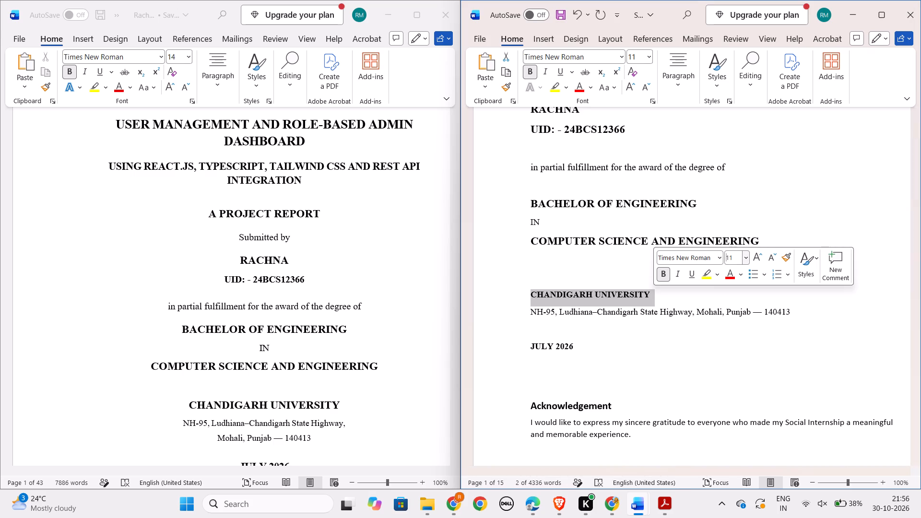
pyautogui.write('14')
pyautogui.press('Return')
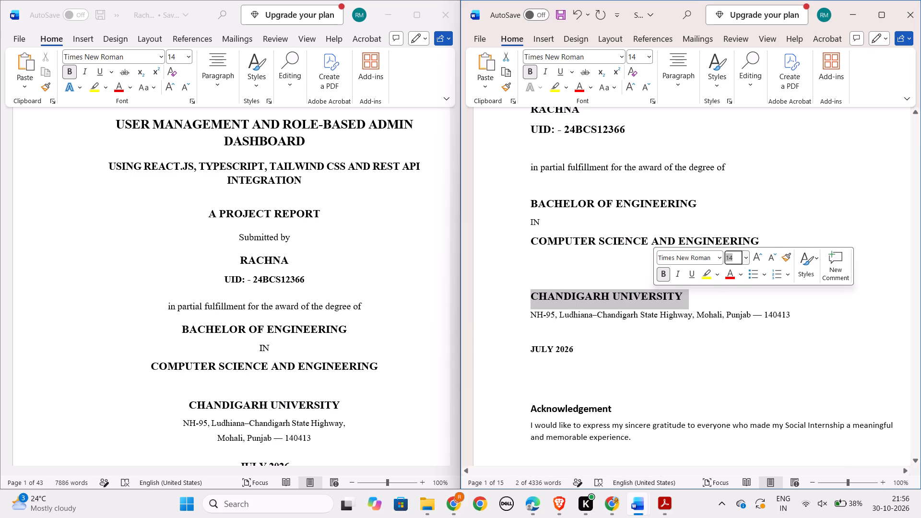
# Set the university address line and the JULY 2026 line on the social report's cover to 12 pt.
pyautogui.tripleClick(800, 311)
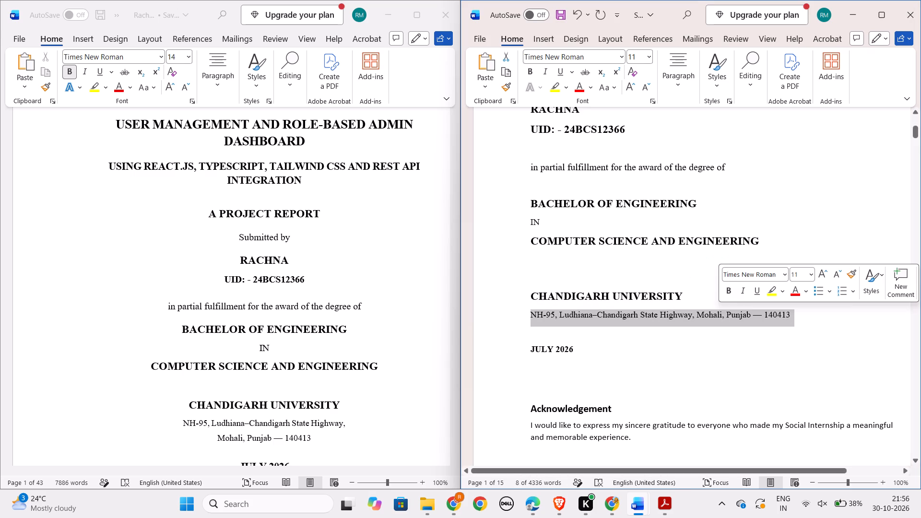
pyautogui.click(800, 273)
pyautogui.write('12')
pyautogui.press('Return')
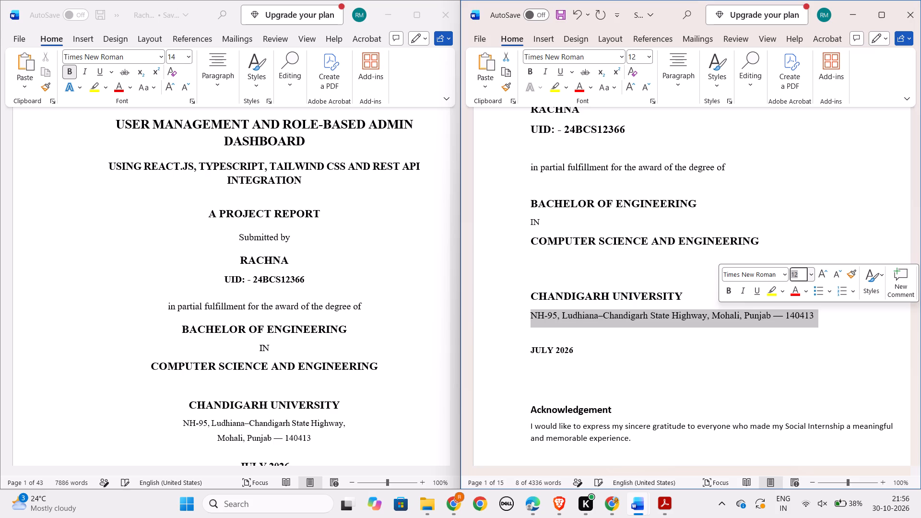
pyautogui.tripleClick(603, 346)
pyautogui.click(603, 346)
pyautogui.doubleClick(603, 346)
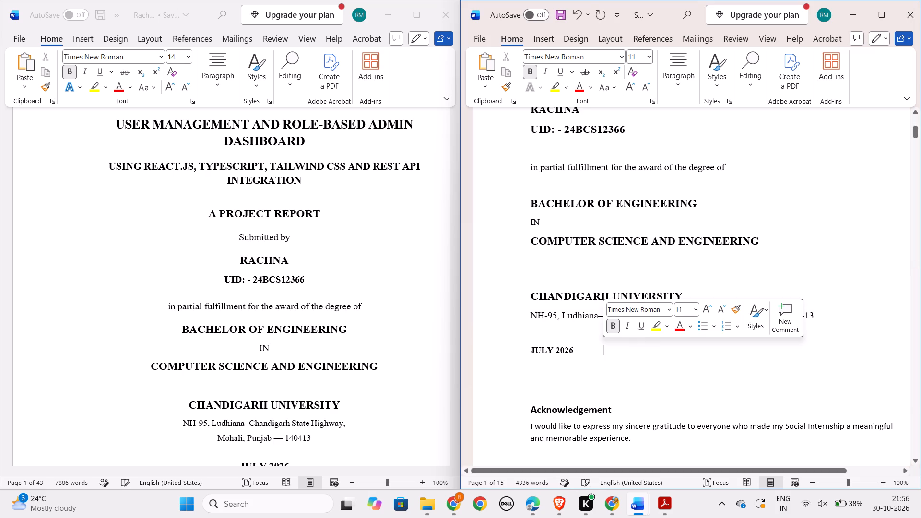
pyautogui.doubleClick(603, 346)
pyautogui.tripleClick(603, 346)
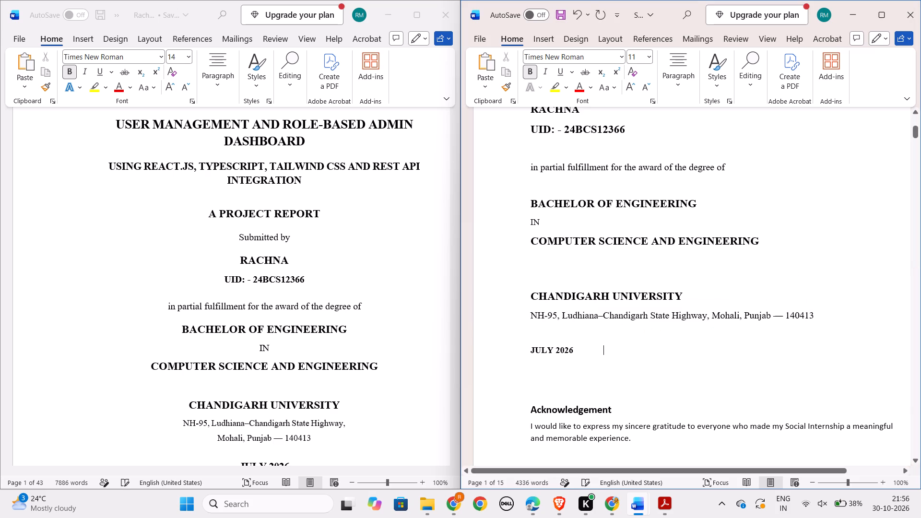
pyautogui.click(682, 310)
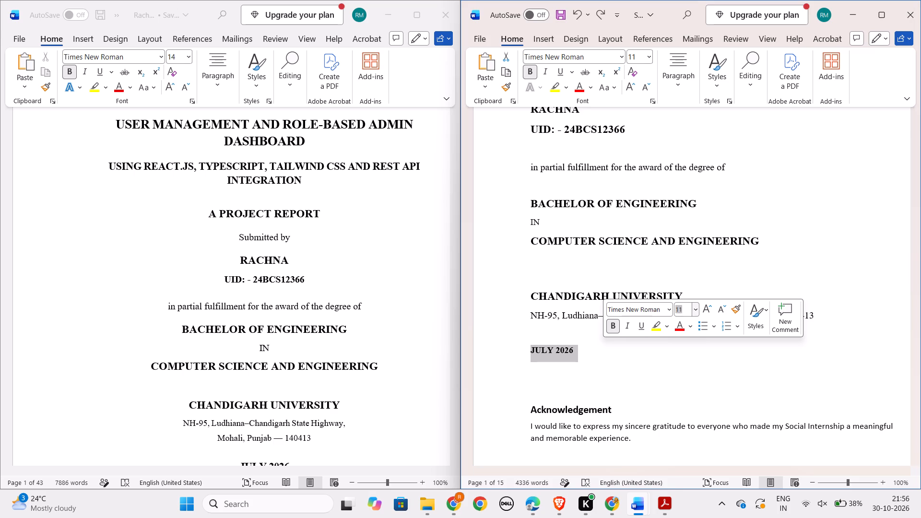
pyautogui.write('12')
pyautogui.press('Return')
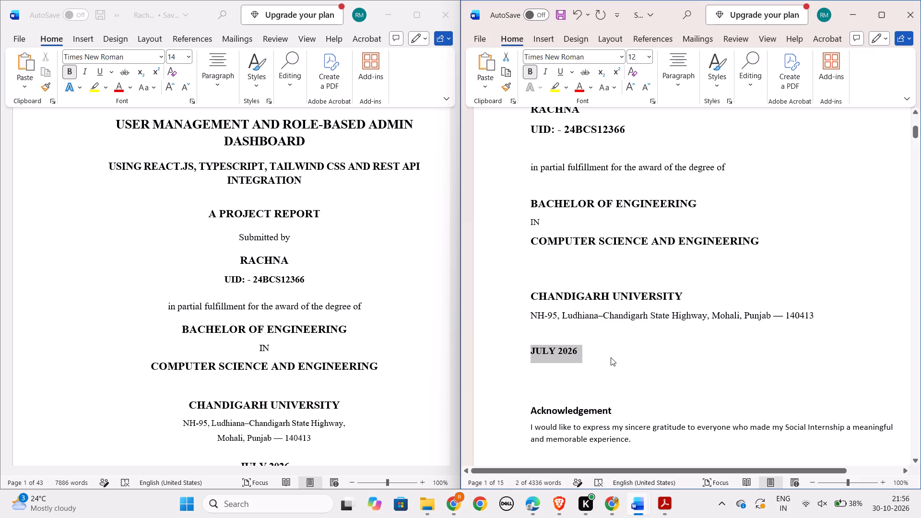
# Centre all the social report's cover text from AN INTERNSHIP REPORT through JULY 2026.
pyautogui.click(611, 357)
pyautogui.moveTo(611, 357); pyautogui.dragTo(547, 92)
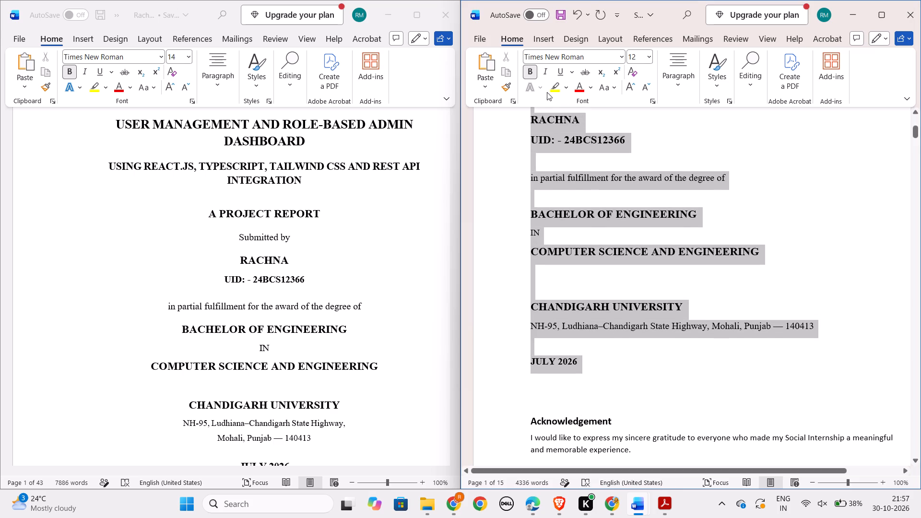
pyautogui.moveTo(547, 92); pyautogui.dragTo(515, 222)
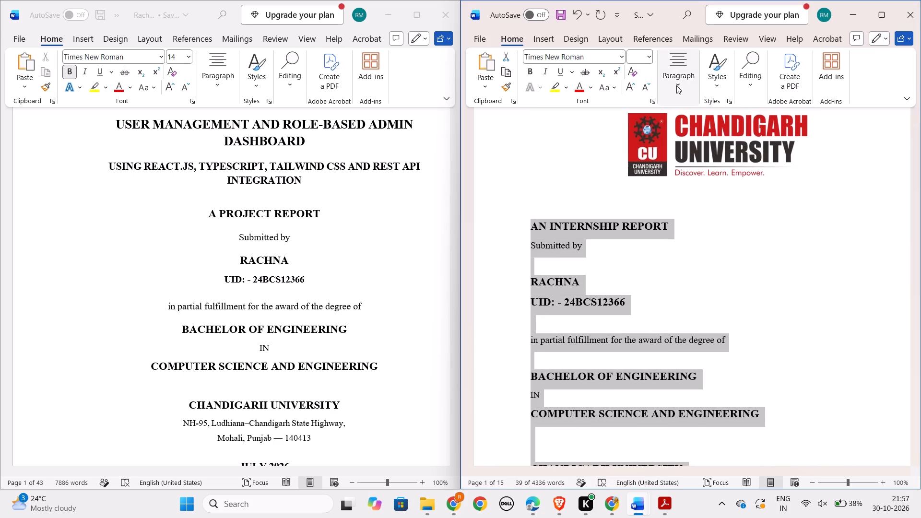
pyautogui.click(676, 85)
pyautogui.click(682, 134)
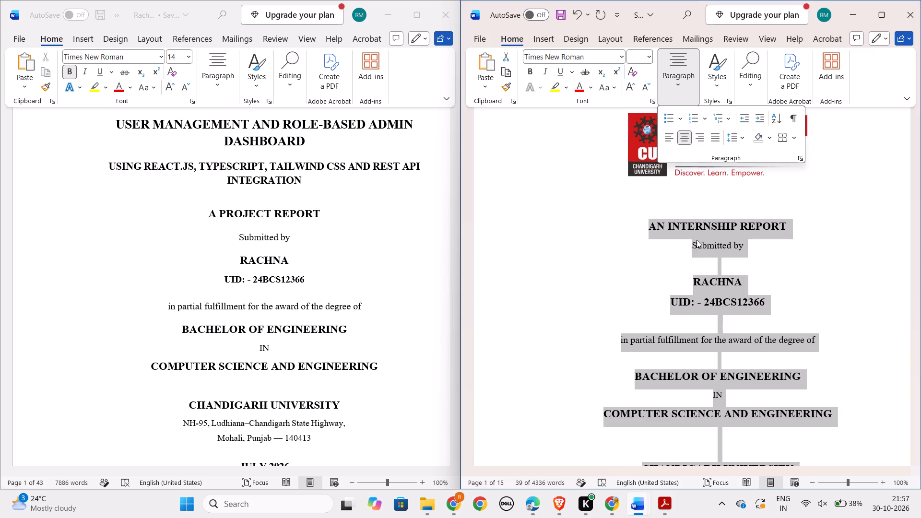
pyautogui.click(705, 276)
# Maximize the social report's window and review the layout of its cover page.
pyautogui.click(881, 7)
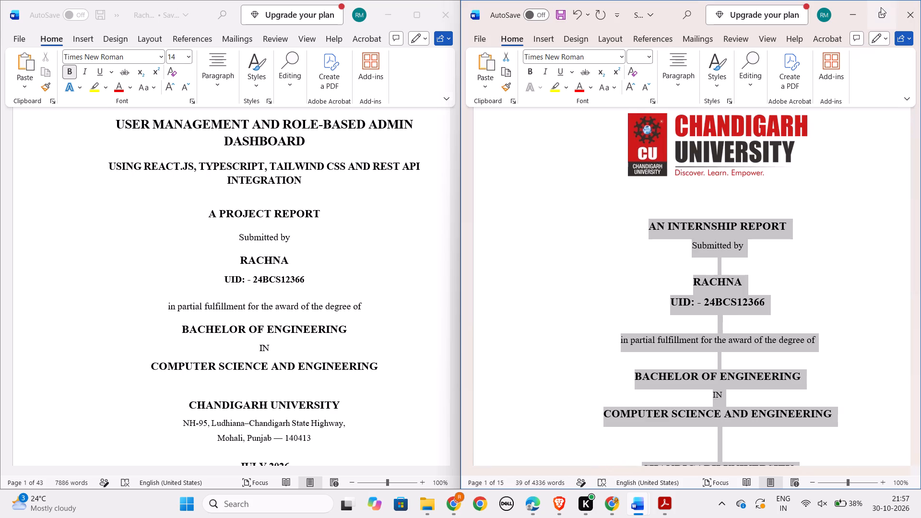
pyautogui.click(541, 415)
pyautogui.scroll(-1, 541, 415)
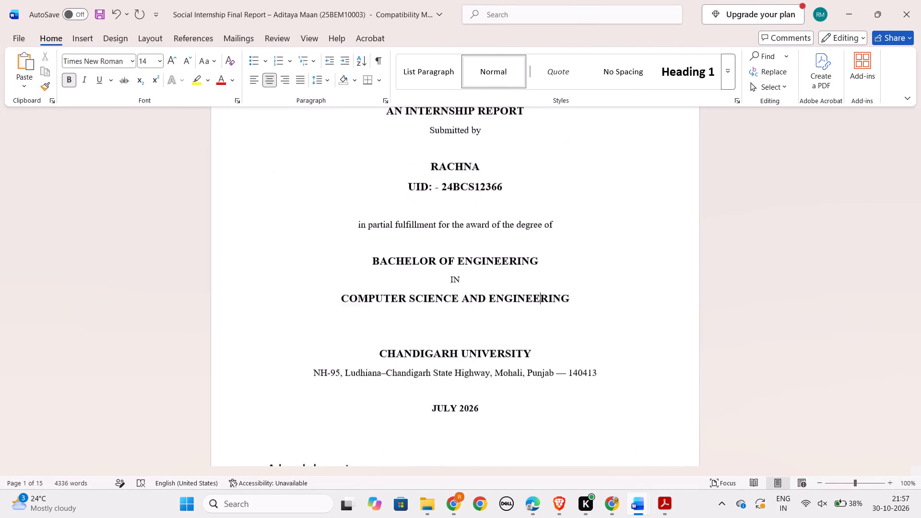
pyautogui.scroll(1, 541, 415)
pyautogui.click(541, 415)
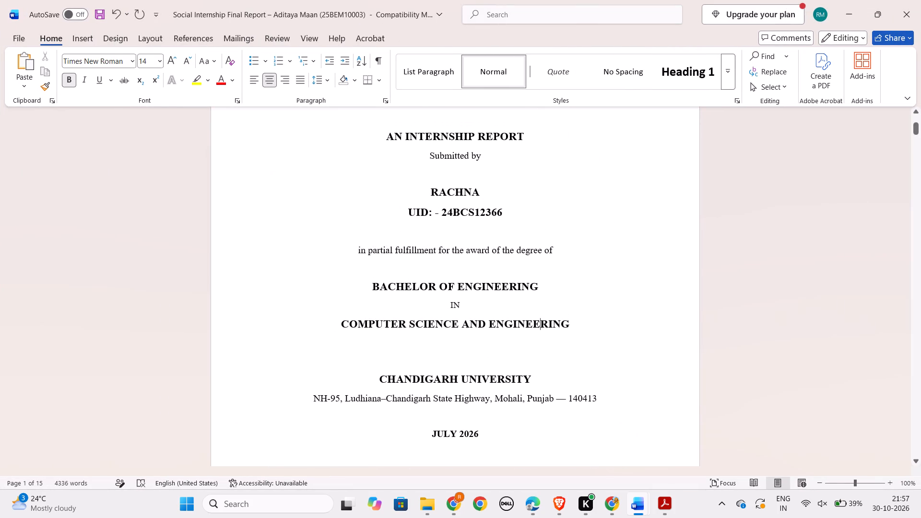
# Add two blank lines after JULY 2026 to separate the cover text from the Acknowledgement section.
pyautogui.scroll(-1, 541, 415)
pyautogui.click(547, 367)
pyautogui.press('Return')
pyautogui.press('Return')
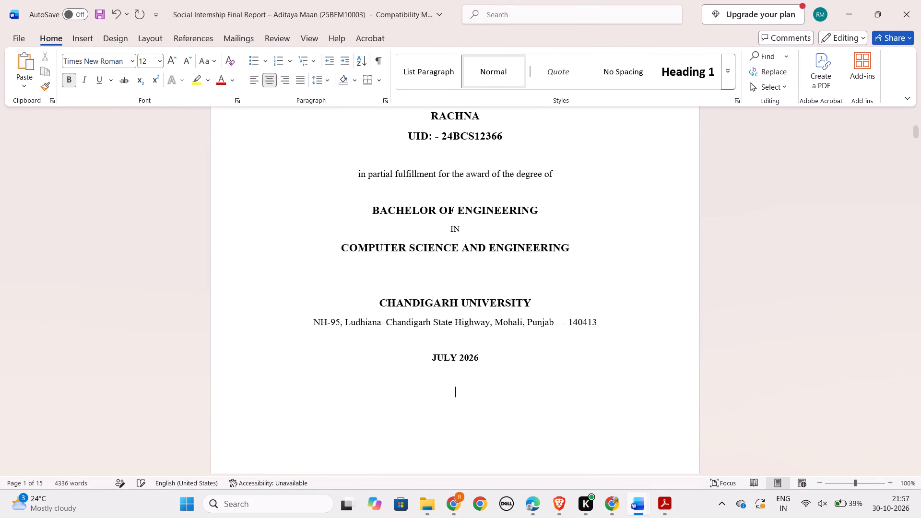
# Replace the student name under Submitted by on the cover page with this report's author name in capitals.
pyautogui.scroll(-1, 547, 367)
pyautogui.scroll(1, 547, 367)
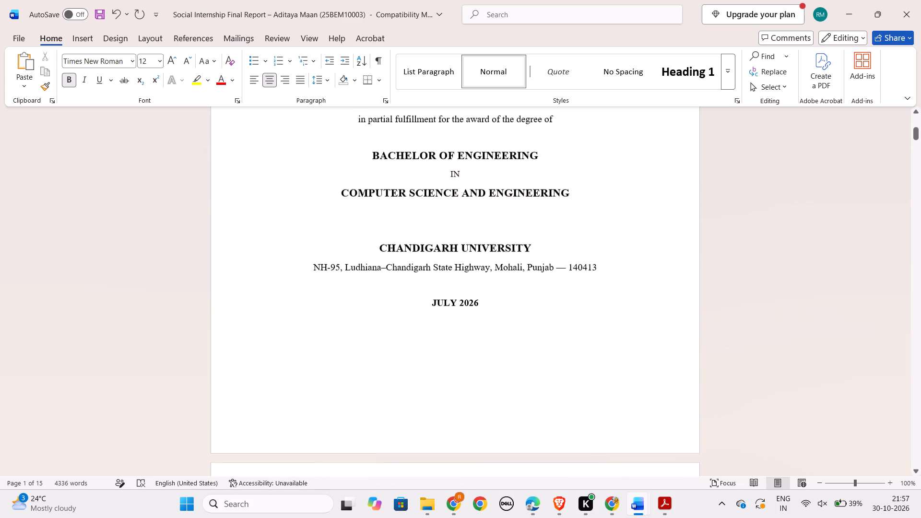
pyautogui.scroll(3, 547, 367)
pyautogui.scroll(-1, 547, 367)
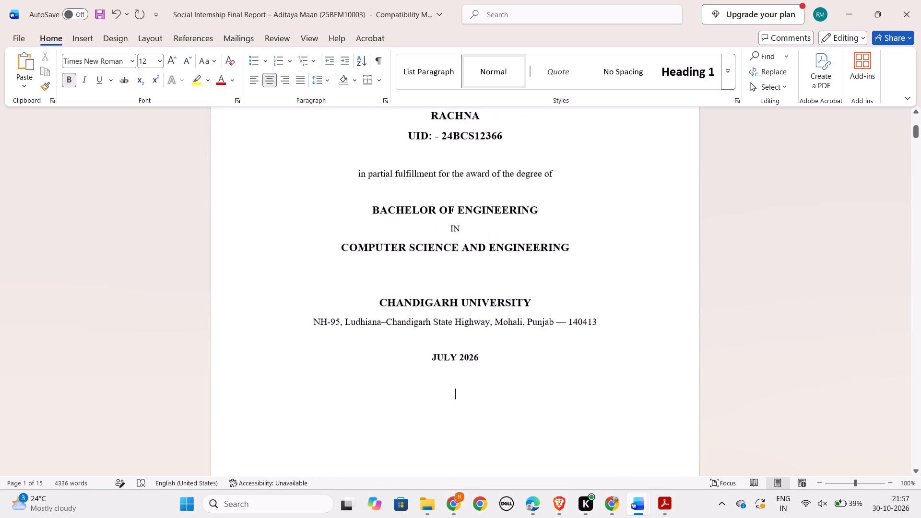
pyautogui.scroll(2, 547, 367)
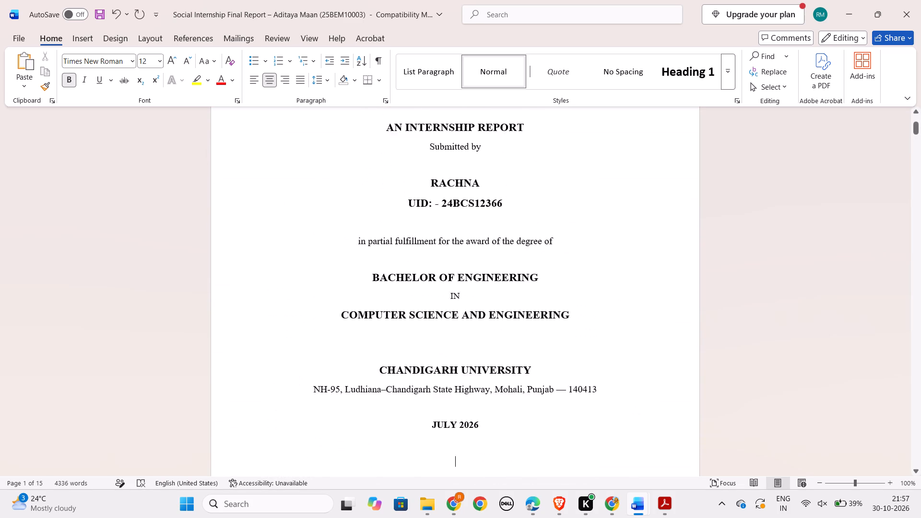
pyautogui.scroll(1, 547, 367)
pyautogui.tripleClick(480, 238)
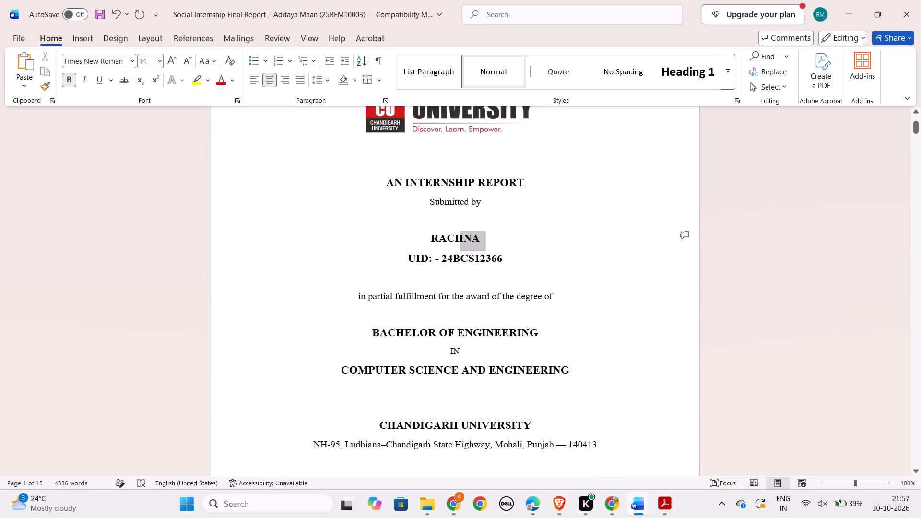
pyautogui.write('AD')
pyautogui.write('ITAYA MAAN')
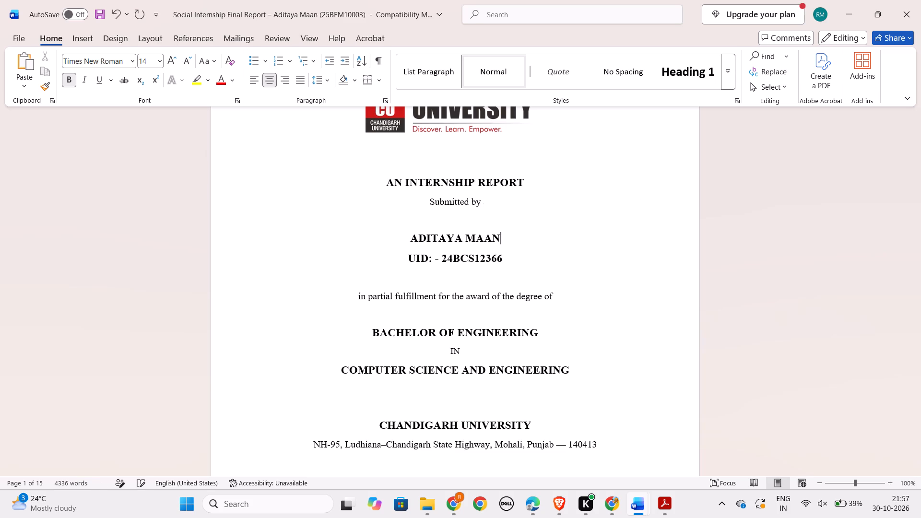
# Replace the UID on the cover with the report author's own student ID and remove the blank line beneath it.
pyautogui.doubleClick(510, 258)
pyautogui.doubleClick(510, 258)
pyautogui.press('BackSpace')
pyautogui.press('BackSpace')
pyautogui.press('BackSpace')
pyautogui.press('BackSpace')
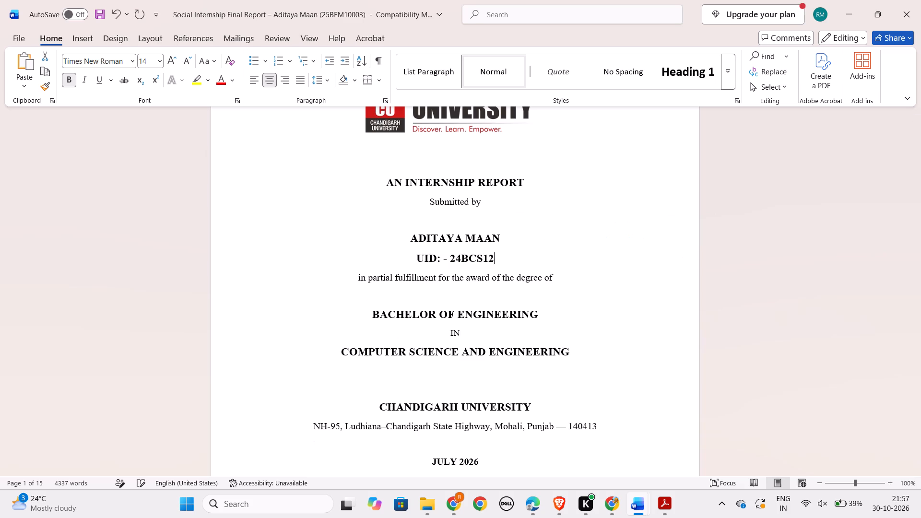
pyautogui.press('BackSpace')
pyautogui.press('BackSpace')
pyautogui.press('BackSpace')
pyautogui.press('BackSpace')
pyautogui.press('BackSpace')
pyautogui.press('BackSpace')
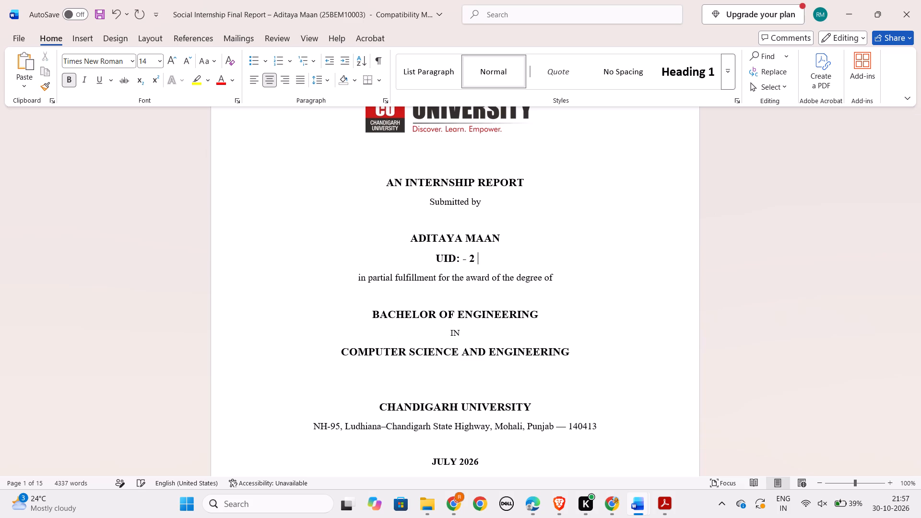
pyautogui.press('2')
pyautogui.press('BackSpace')
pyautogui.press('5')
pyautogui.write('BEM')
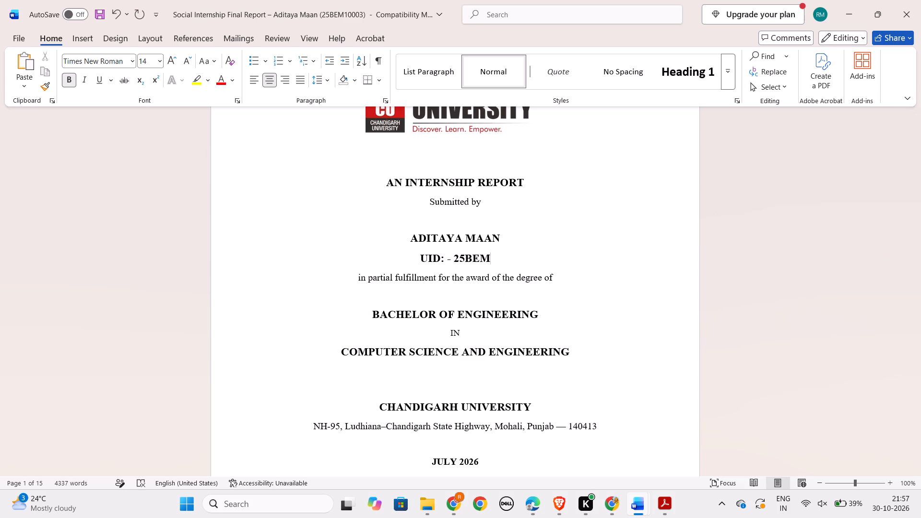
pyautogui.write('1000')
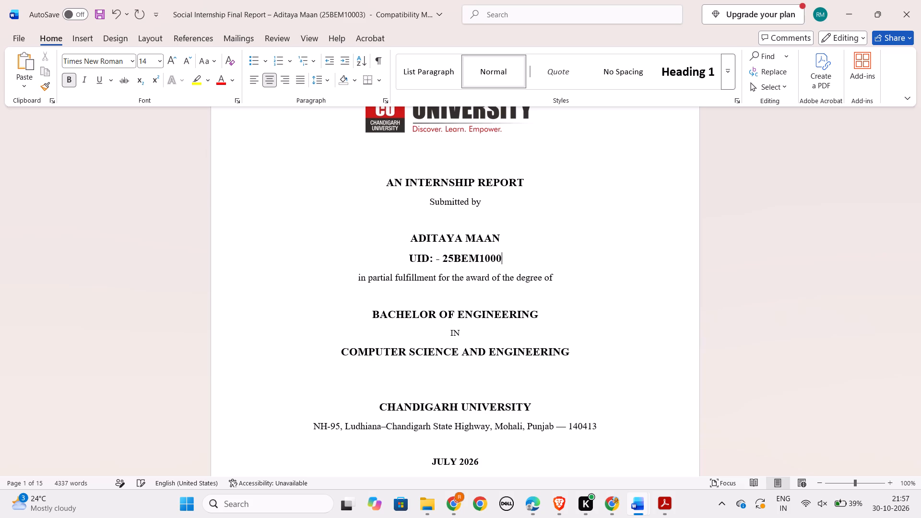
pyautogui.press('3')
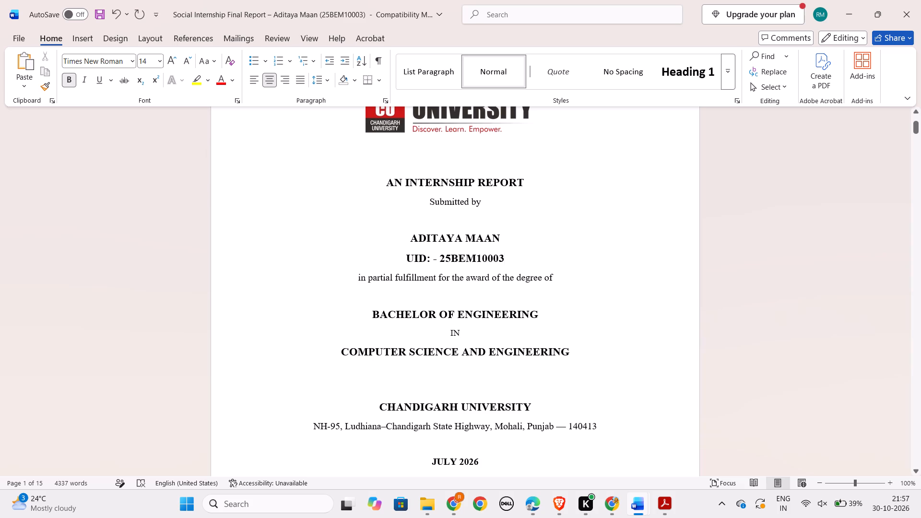
# Change the degree line on the cover to BACHELOR OF MECHATRONICS.
pyautogui.moveTo(538, 312); pyautogui.dragTo(476, 307)
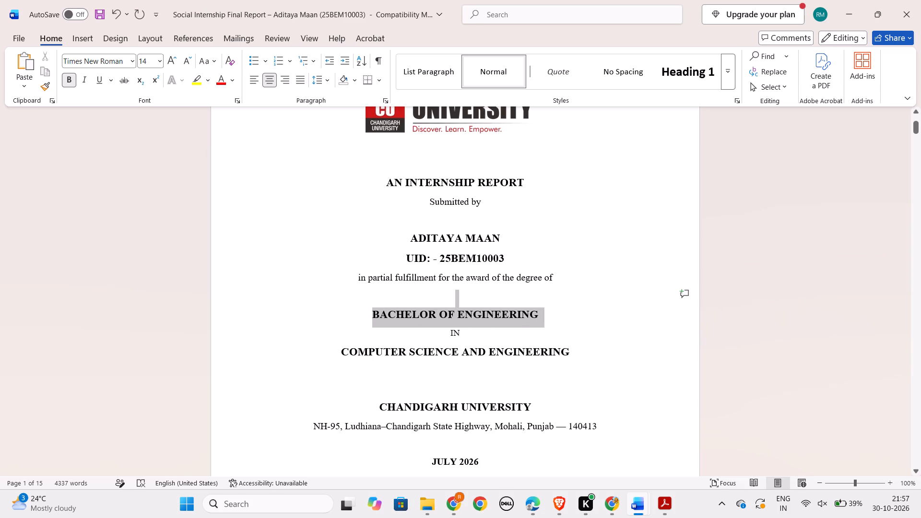
pyautogui.moveTo(476, 307); pyautogui.dragTo(459, 313)
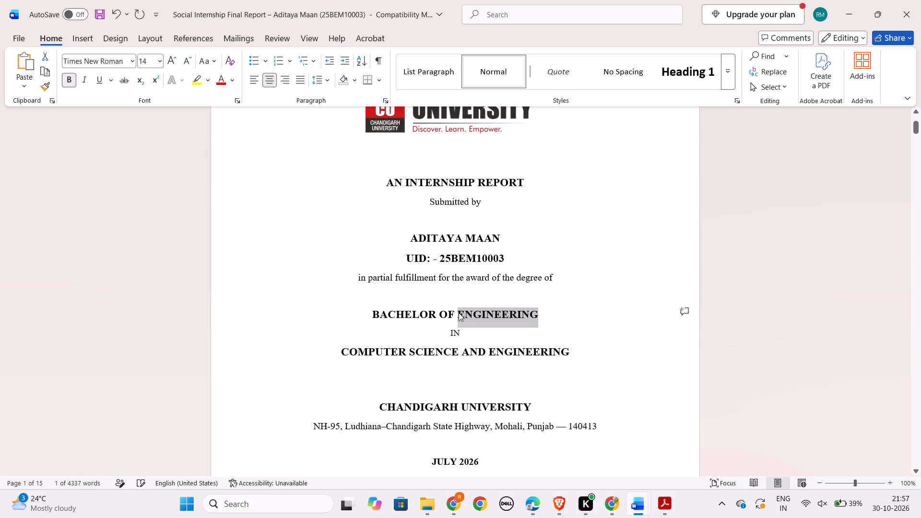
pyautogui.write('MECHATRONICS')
# Insert 14 blank lines after the Acknowledgement's closing name line to push the Executive Summary onto the following page.
pyautogui.scroll(-1, 503, 369)
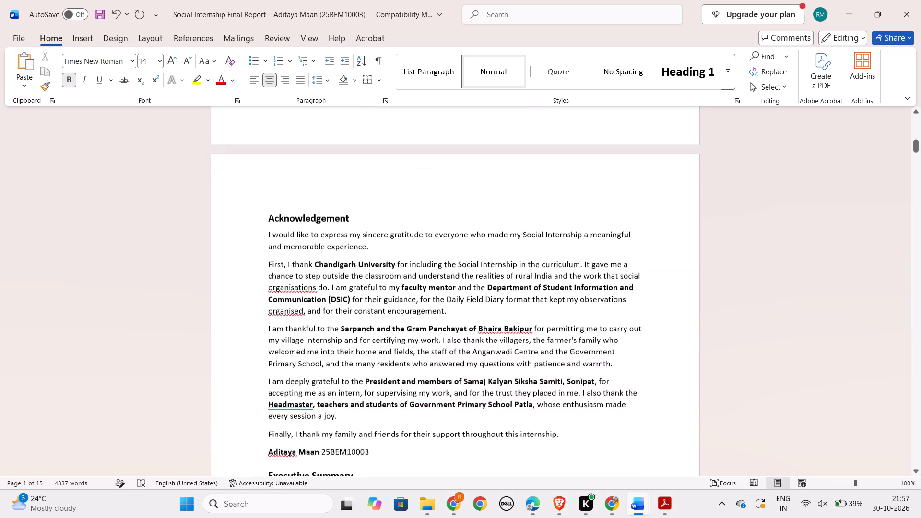
pyautogui.scroll(1, 503, 367)
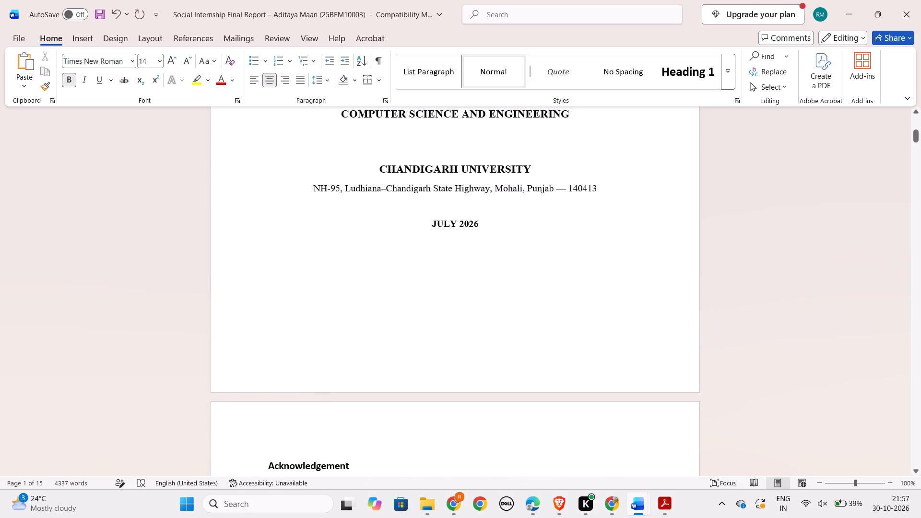
pyautogui.scroll(-1, 486, 273)
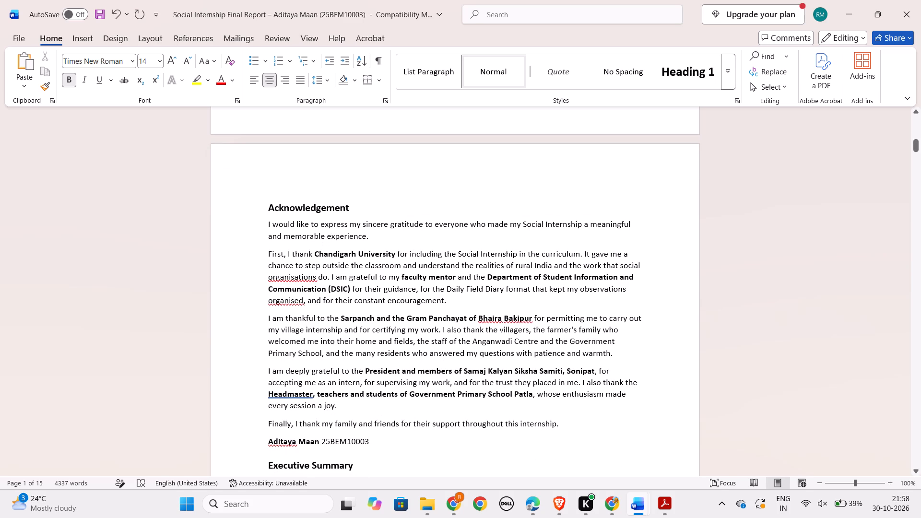
pyautogui.scroll(-1, 398, 353)
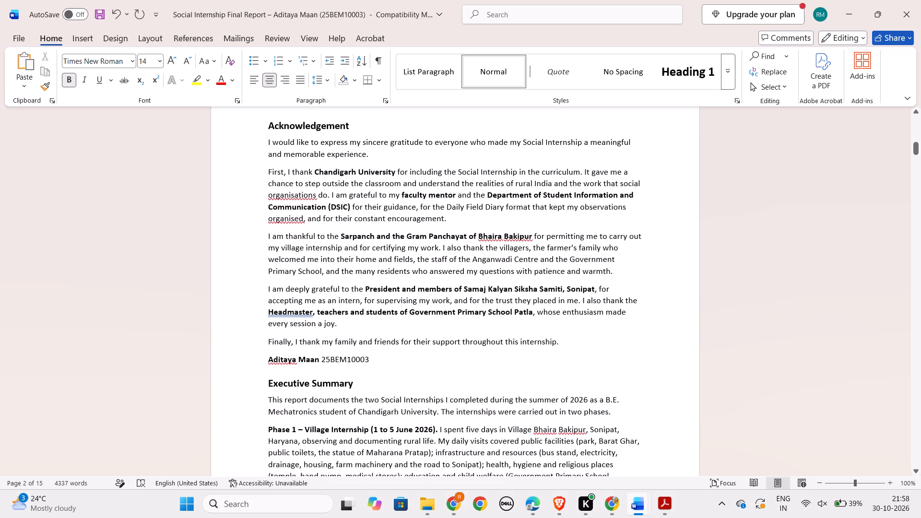
pyautogui.click(390, 359)
pyautogui.press('Return')
pyautogui.press('Return')
pyautogui.press('Return')
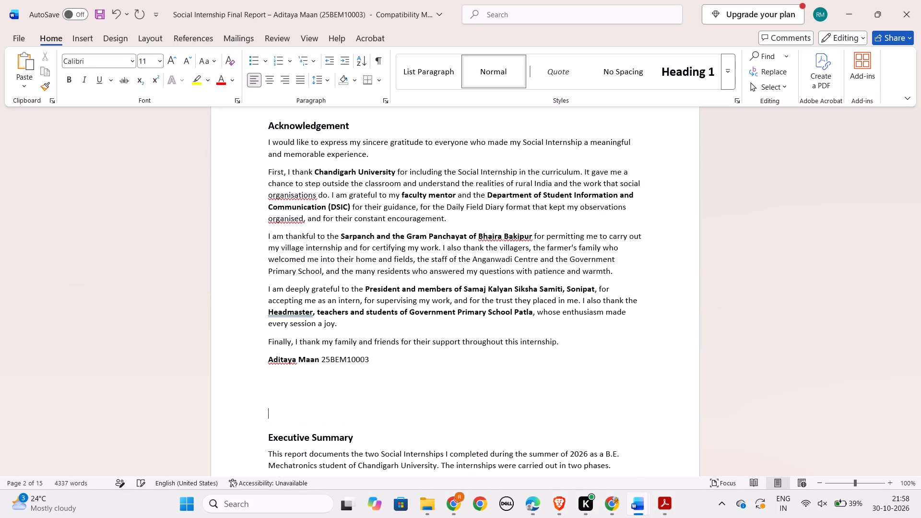
pyautogui.press('Return')
pyautogui.press('Return')
pyautogui.press('Return')
pyautogui.press('Return')
pyautogui.scroll(-1, 390, 359)
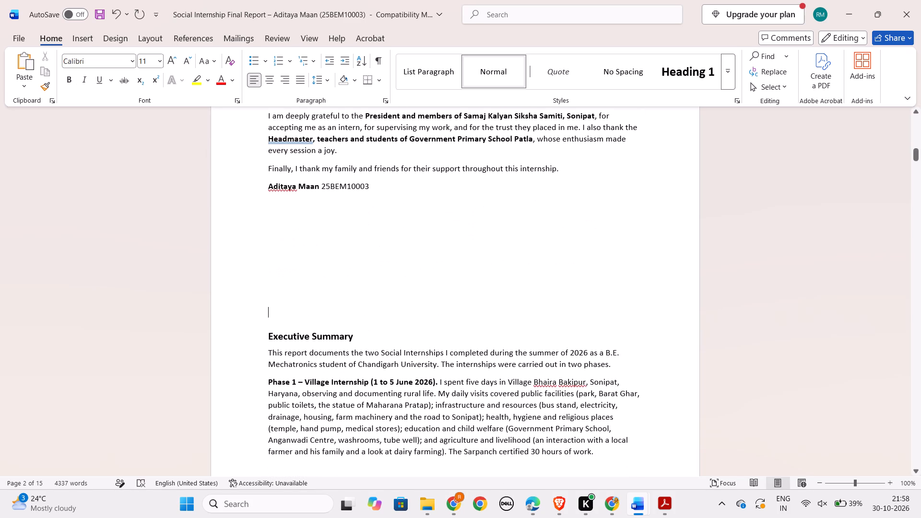
pyautogui.press('Return')
pyautogui.press('Return')
pyautogui.press('Return')
pyautogui.press('Return')
pyautogui.press('Return')
pyautogui.press('Return')
pyautogui.press('Return')
pyautogui.scroll(-1, 390, 359)
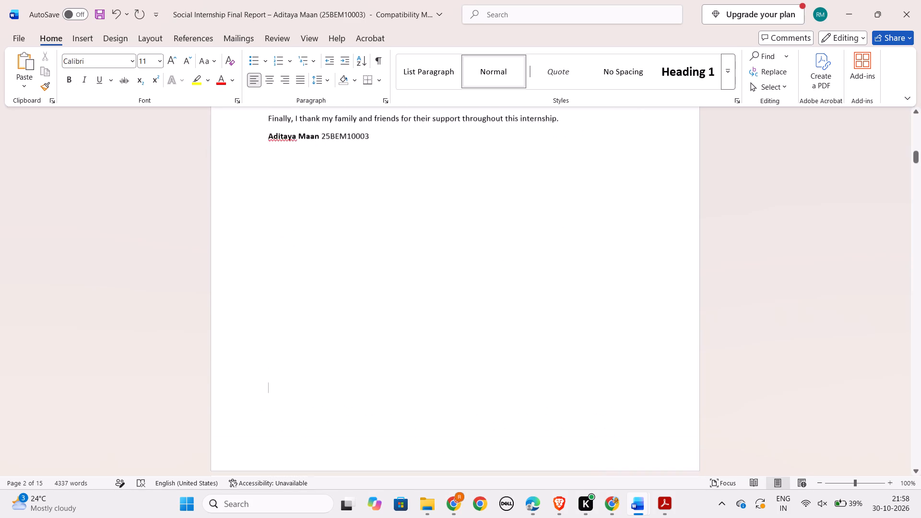
pyautogui.scroll(-1, 390, 359)
pyautogui.scroll(4, 390, 359)
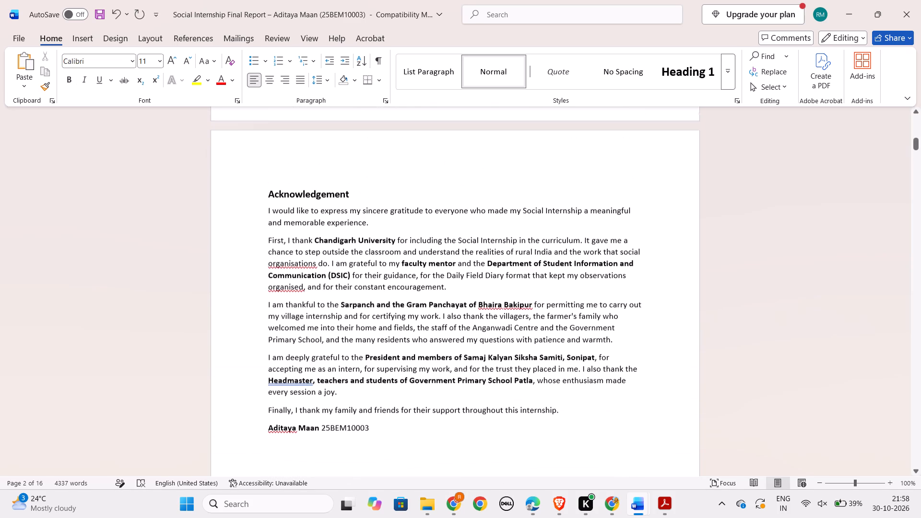
# Format the Acknowledgement heading as 16 pt Times New Roman and centre it.
pyautogui.tripleClick(363, 206)
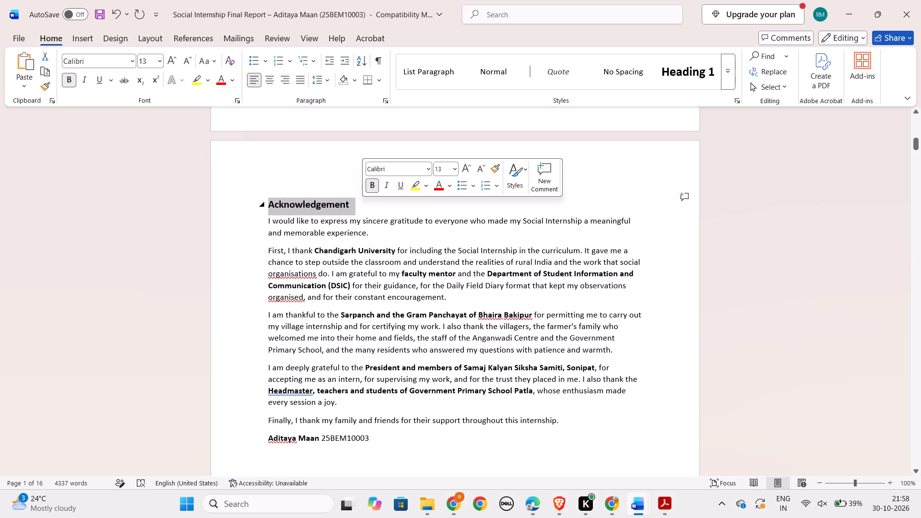
pyautogui.click(446, 169)
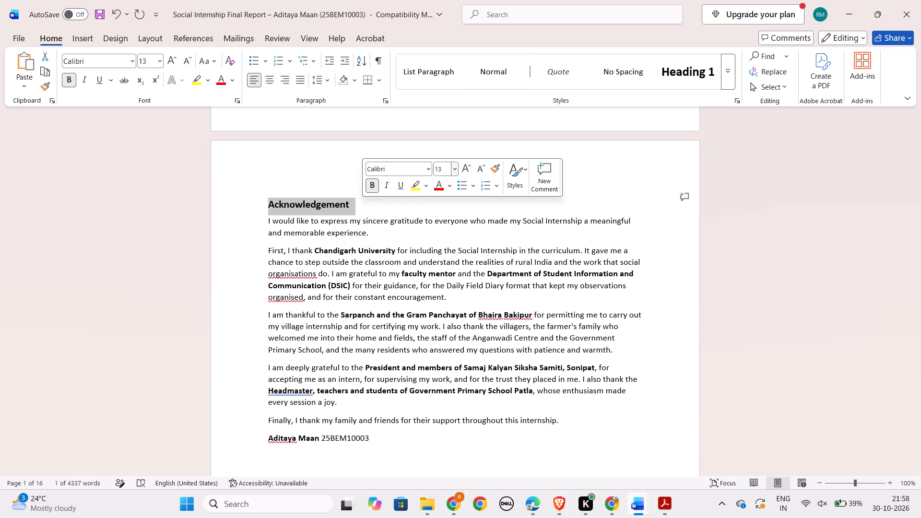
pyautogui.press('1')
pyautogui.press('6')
pyautogui.press('Return')
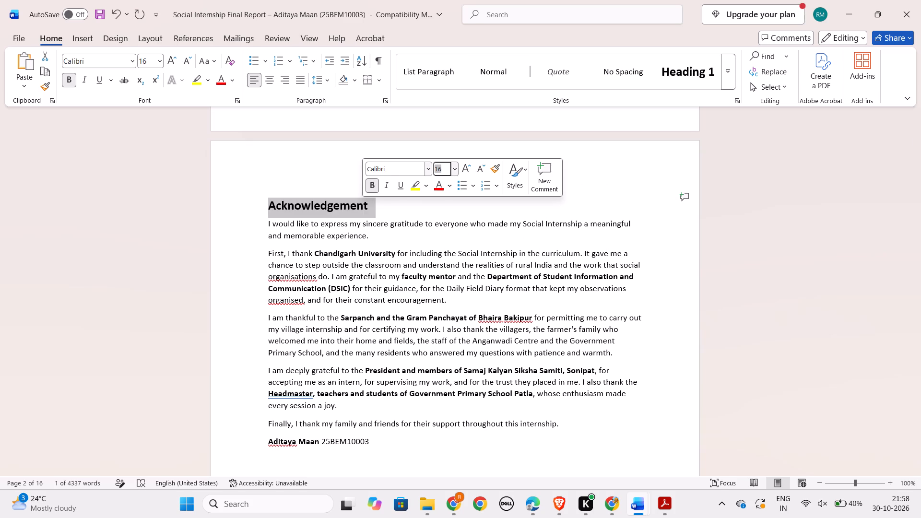
pyautogui.click(397, 166)
pyautogui.press('BackSpace')
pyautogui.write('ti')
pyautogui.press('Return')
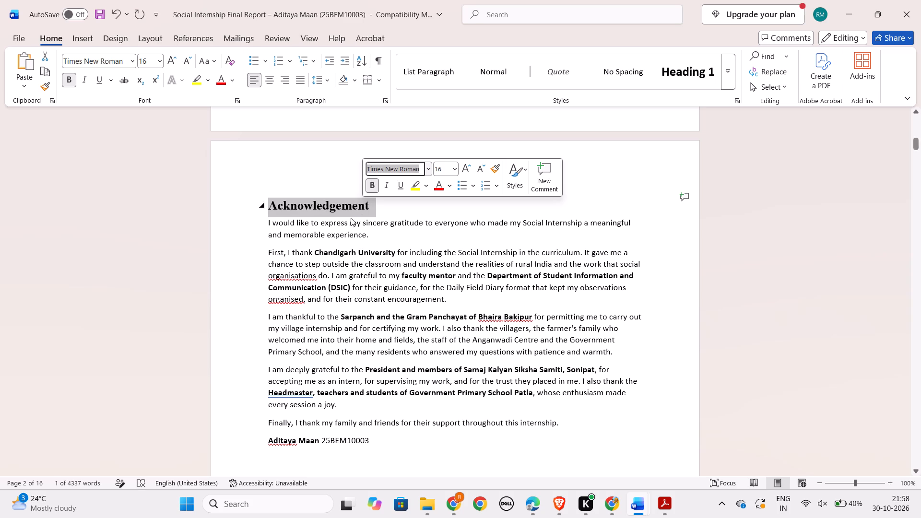
pyautogui.click(272, 82)
# Add a blank line between the Acknowledgement heading and its first paragraph.
pyautogui.click(533, 200)
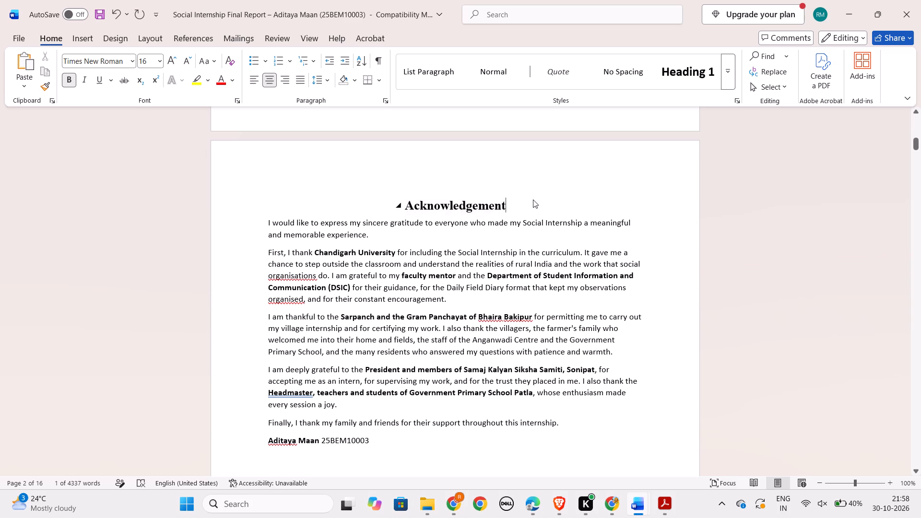
pyautogui.press('Return')
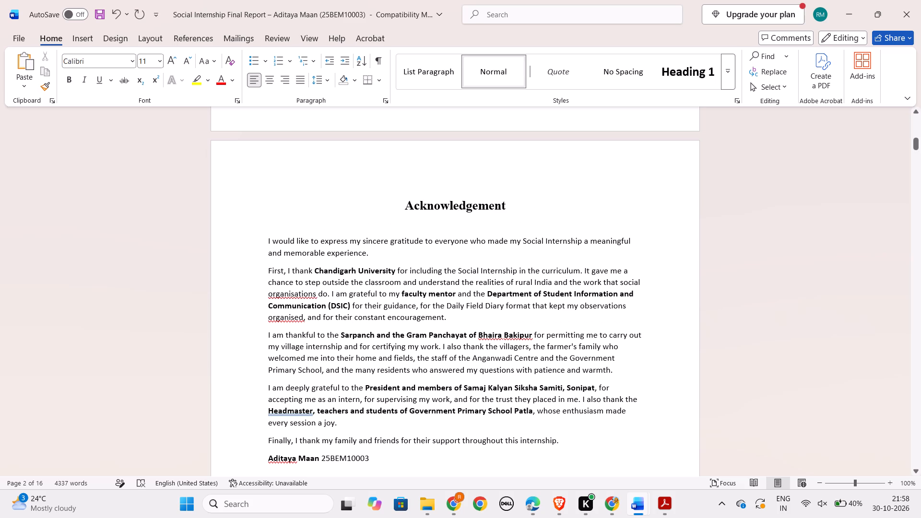
# Remove the bold from all Acknowledgement body text, including the closing name line, and set it to 12 pt Times New Roman.
pyautogui.scroll(-1, 412, 232)
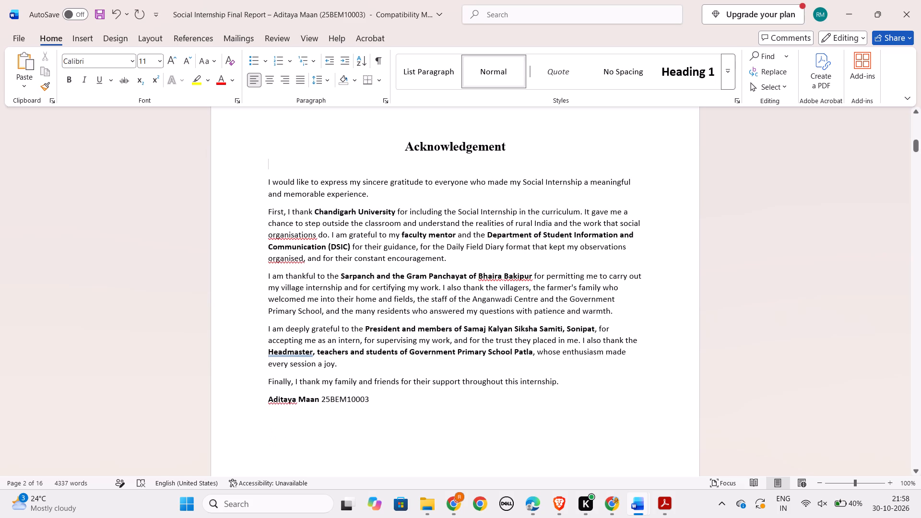
pyautogui.moveTo(375, 404); pyautogui.dragTo(265, 186)
pyautogui.hotkey('ctrl', 'b')
pyautogui.hotkey('ctrl', 'b')
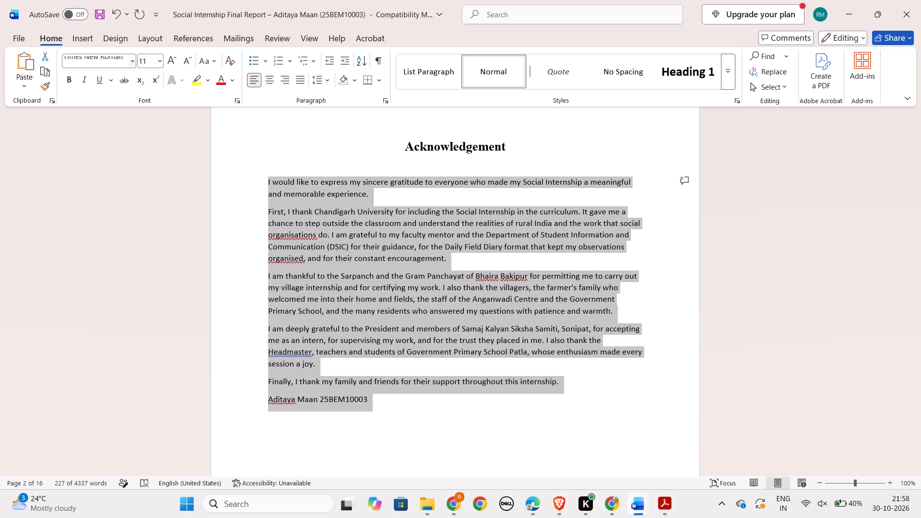
pyautogui.click(112, 57)
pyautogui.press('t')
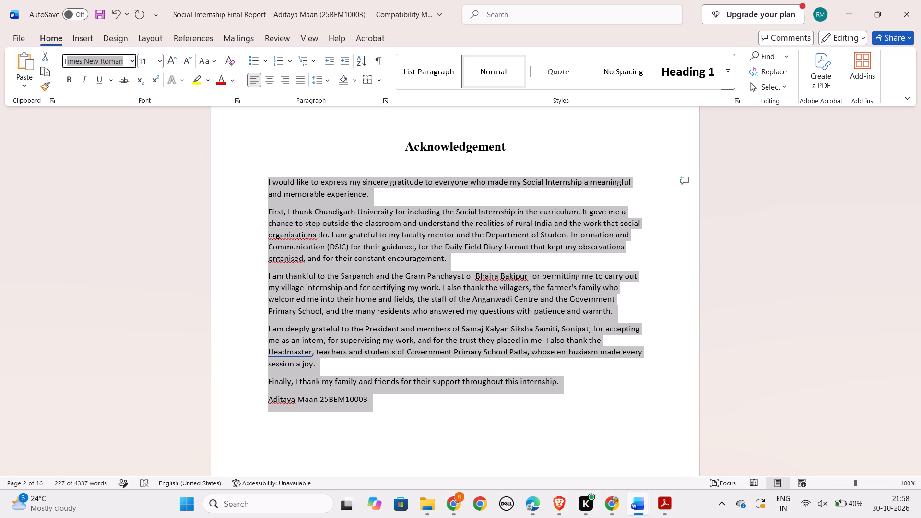
pyautogui.press('Return')
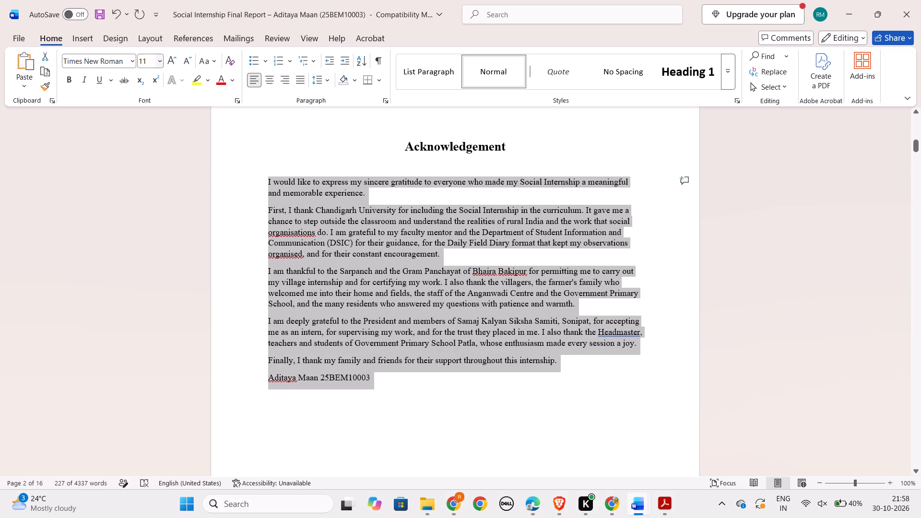
pyautogui.click(151, 60)
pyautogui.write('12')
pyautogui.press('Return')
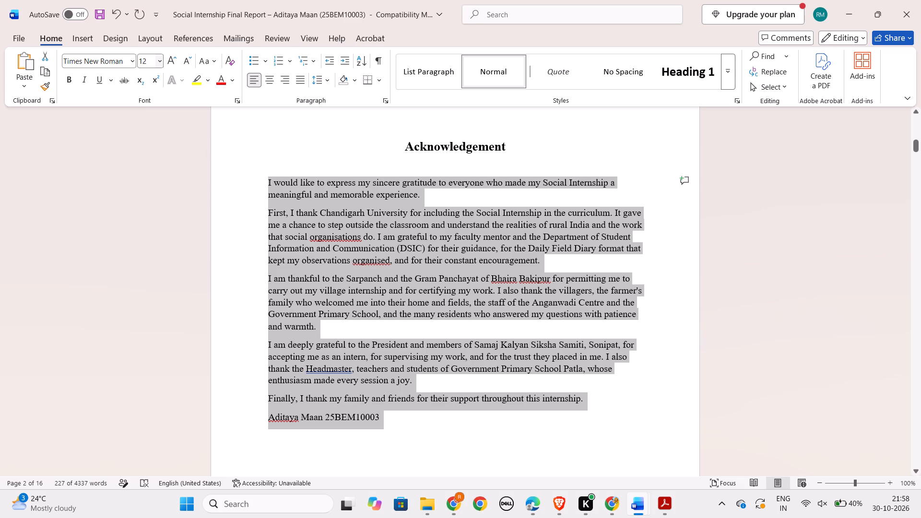
# Review the layout of the Acknowledgement page and the Executive Summary and index that follow it.
pyautogui.click(320, 346)
pyautogui.scroll(1, 320, 346)
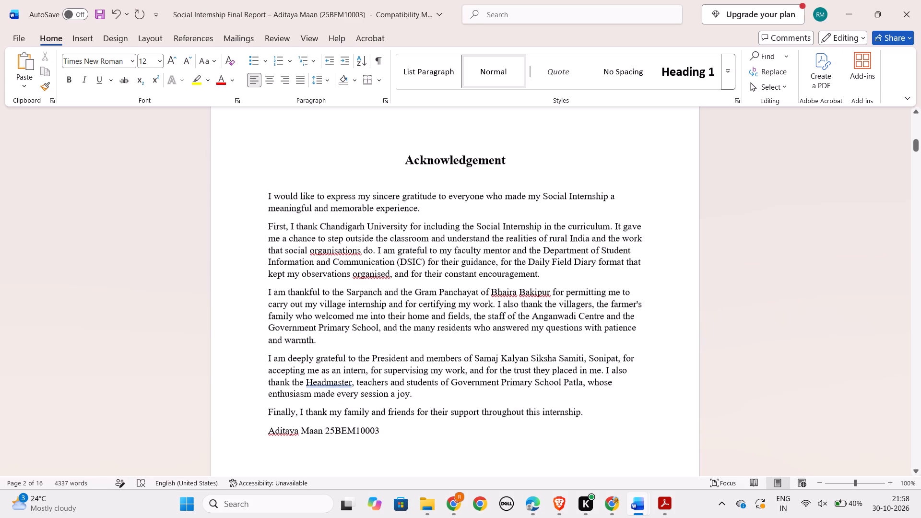
pyautogui.scroll(-1, 411, 332)
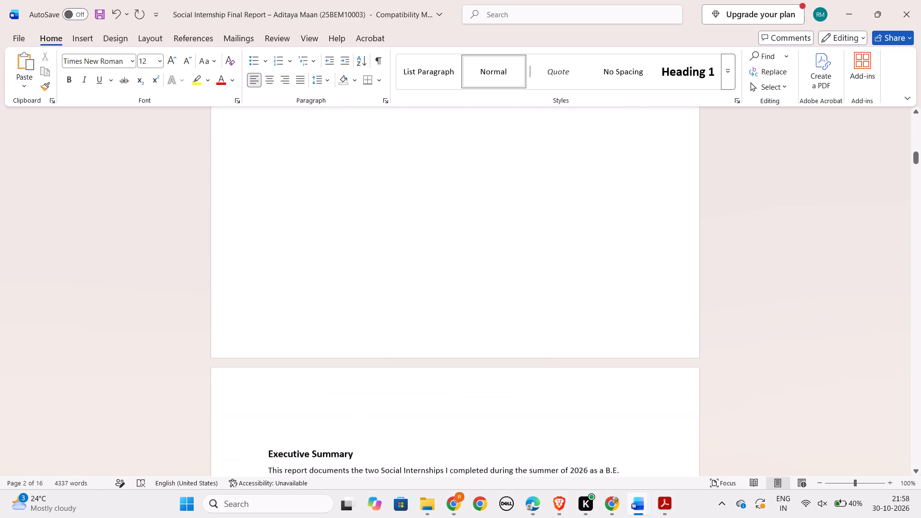
pyautogui.scroll(2, 411, 332)
pyautogui.scroll(-2, 411, 332)
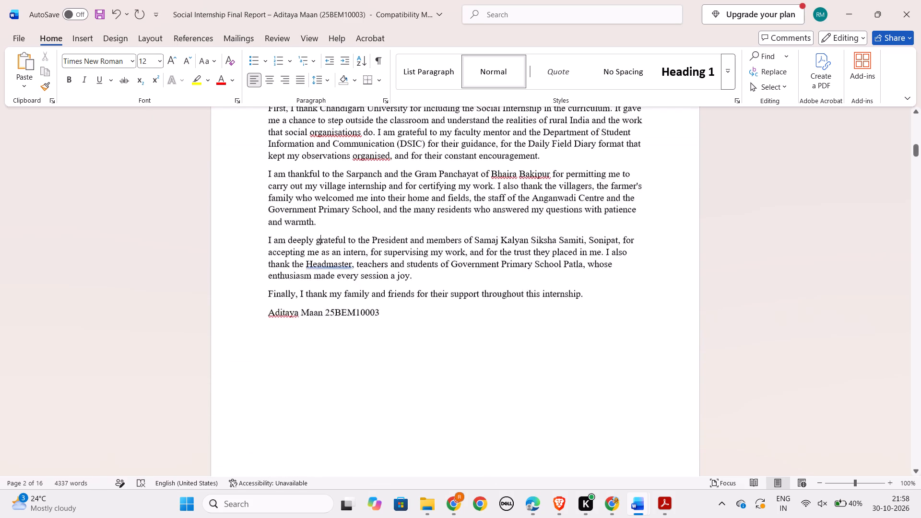
pyautogui.scroll(-4, 411, 332)
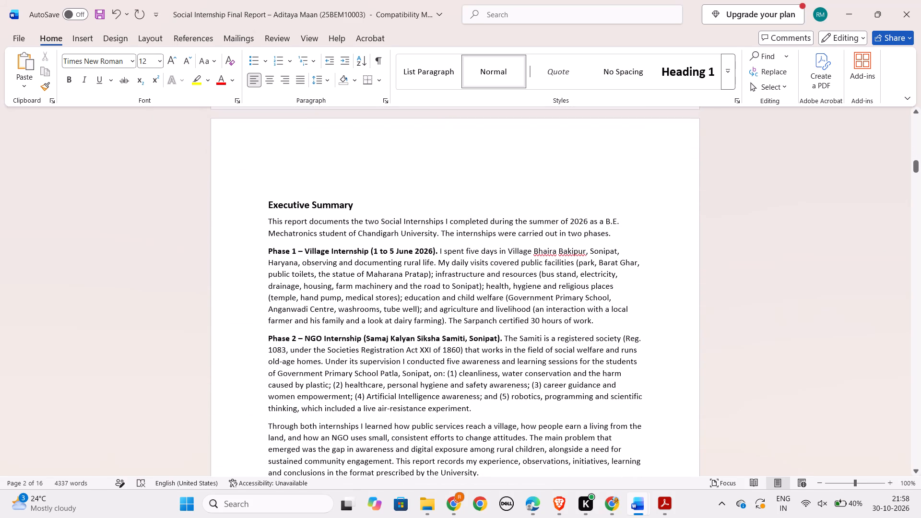
pyautogui.scroll(-1, 411, 332)
pyautogui.scroll(1, 411, 332)
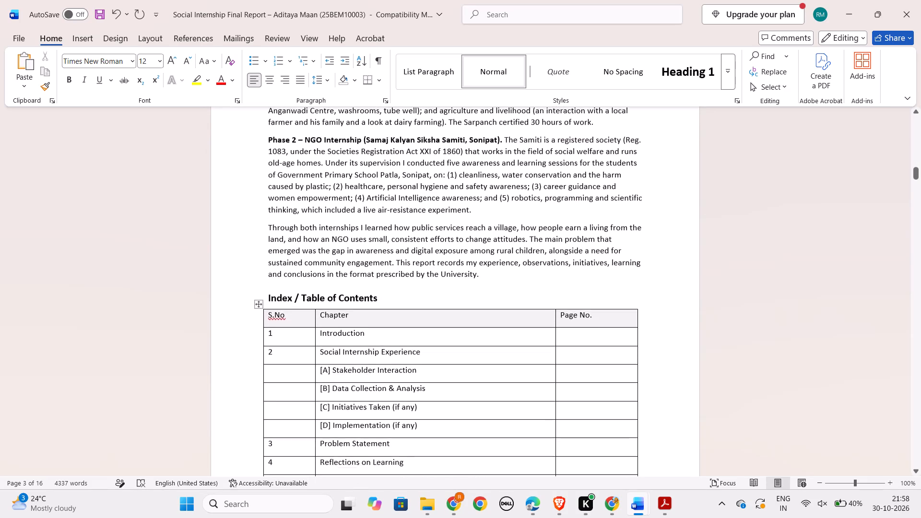
pyautogui.scroll(1, 411, 332)
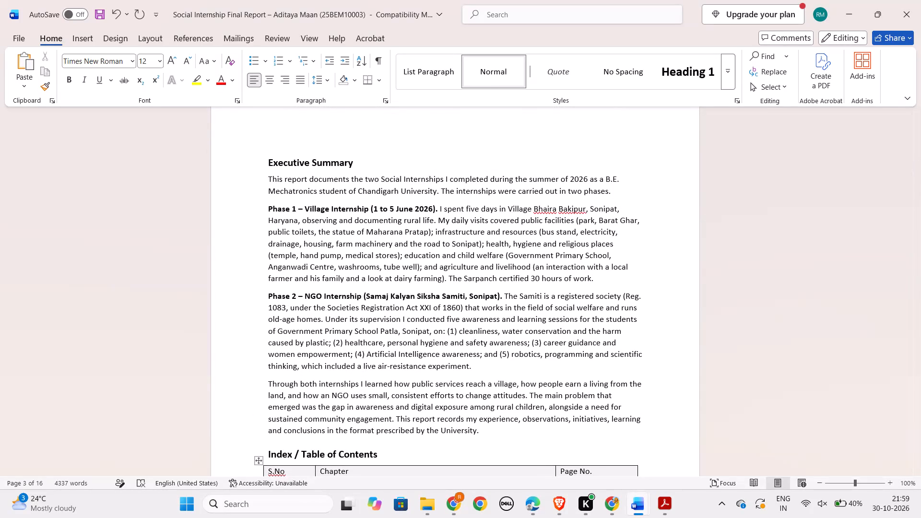
pyautogui.scroll(1, 411, 332)
# Set the Executive Summary heading and all its body paragraphs to 12 pt Times New Roman.
pyautogui.scroll(1, 411, 332)
pyautogui.tripleClick(356, 213)
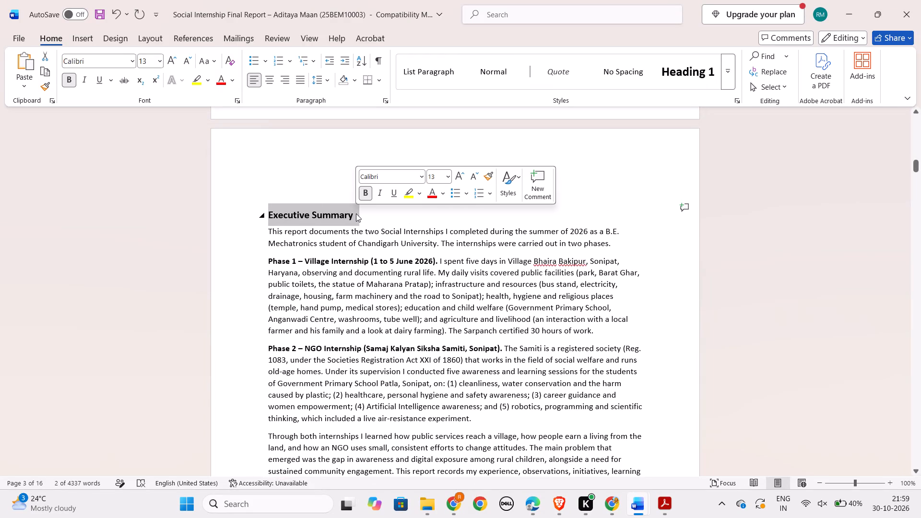
pyautogui.click(337, 239)
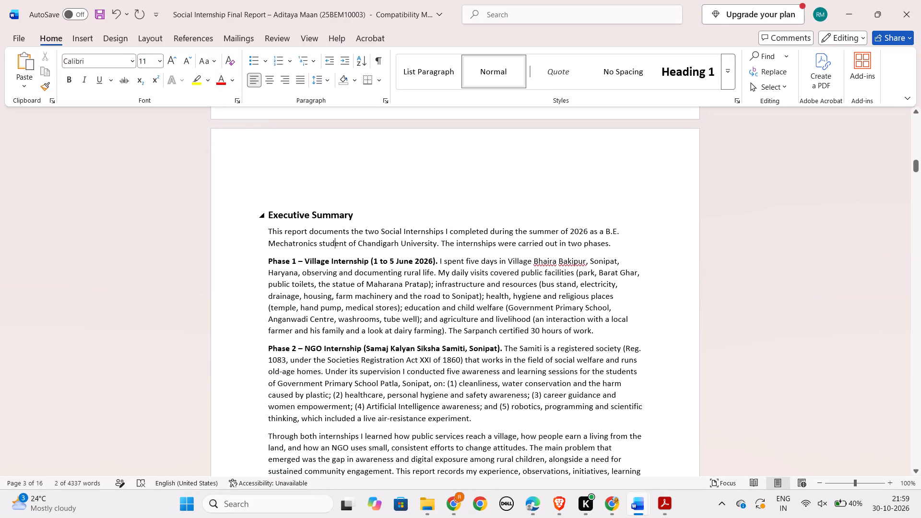
pyautogui.moveTo(269, 216); pyautogui.dragTo(447, 465)
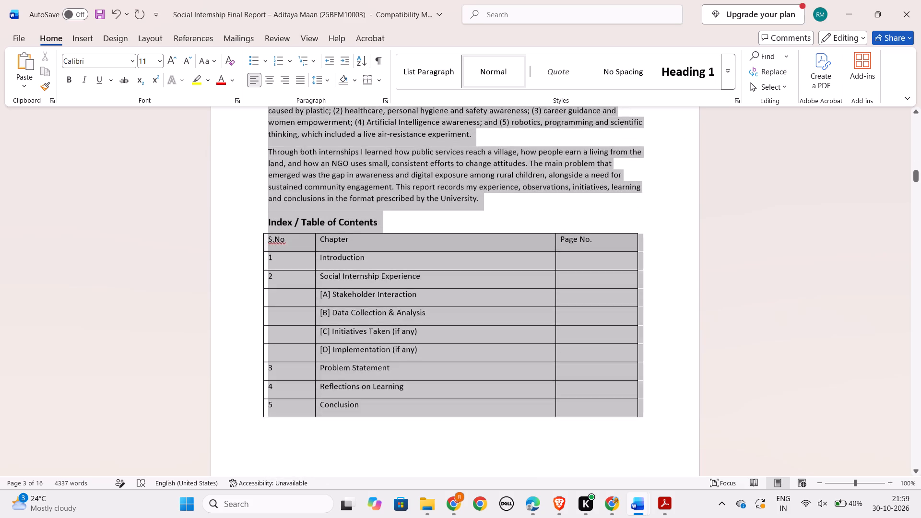
pyautogui.moveTo(447, 465); pyautogui.dragTo(482, 179)
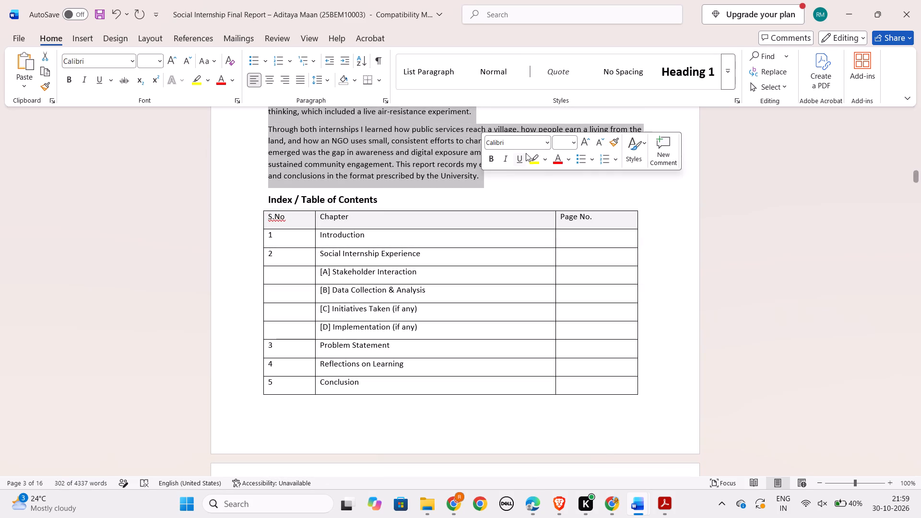
pyautogui.click(522, 142)
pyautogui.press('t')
pyautogui.press('Return')
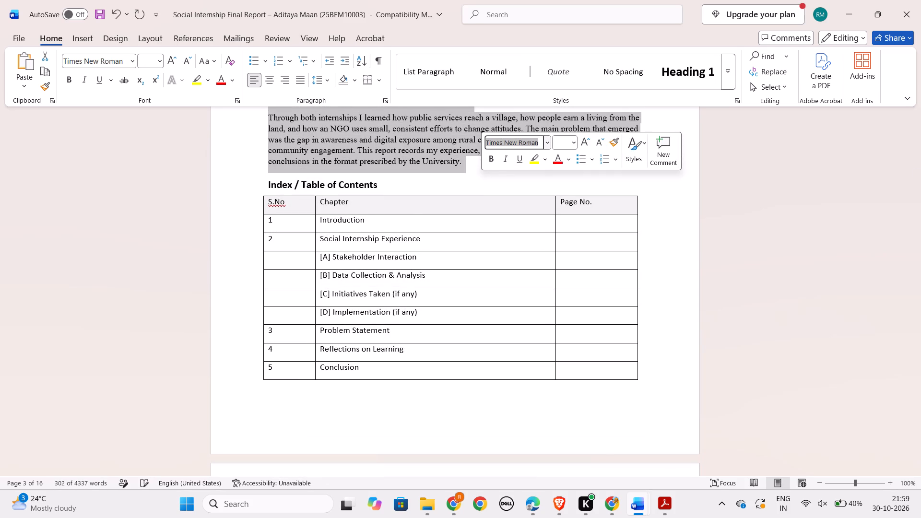
pyautogui.click(563, 138)
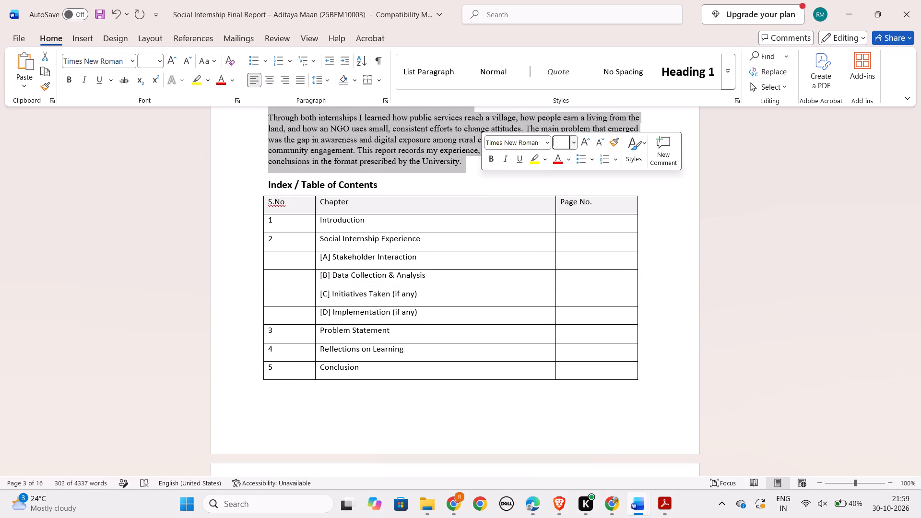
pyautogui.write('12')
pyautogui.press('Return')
# Enlarge the Executive Summary heading to 16 pt and centre it.
pyautogui.scroll(1, 563, 138)
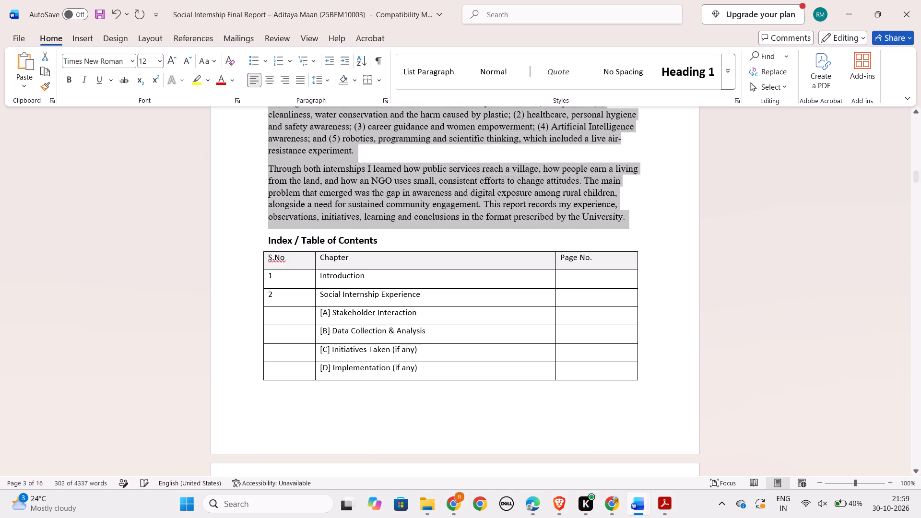
pyautogui.scroll(3, 563, 138)
pyautogui.scroll(2, 546, 208)
pyautogui.click(546, 208)
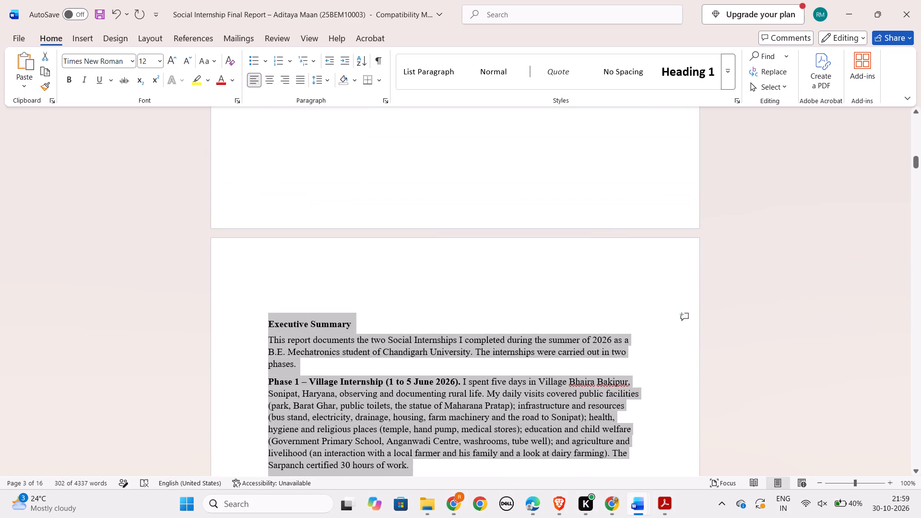
pyautogui.moveTo(356, 325); pyautogui.dragTo(287, 316)
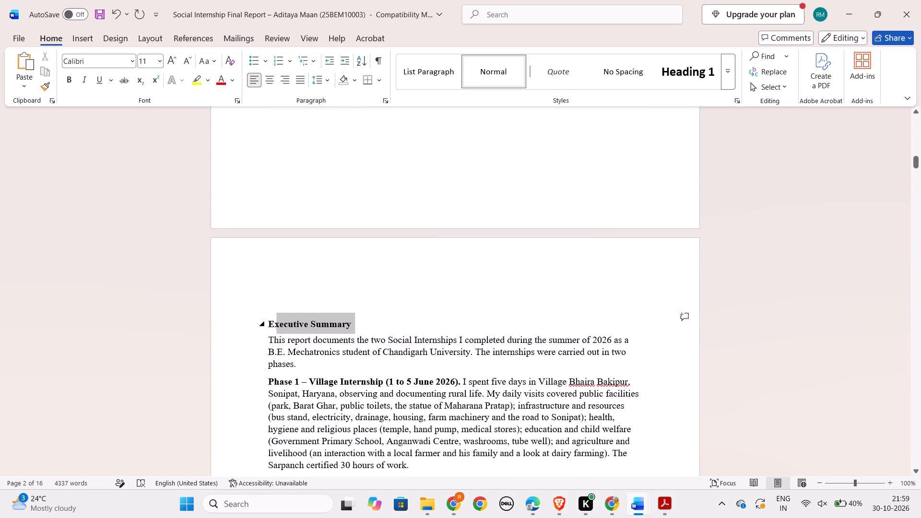
pyautogui.moveTo(287, 316); pyautogui.dragTo(279, 319)
pyautogui.click(357, 282)
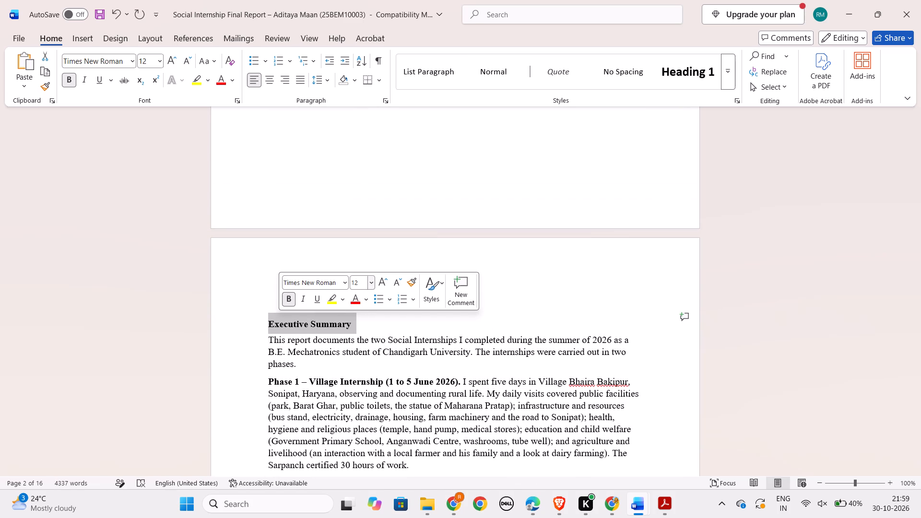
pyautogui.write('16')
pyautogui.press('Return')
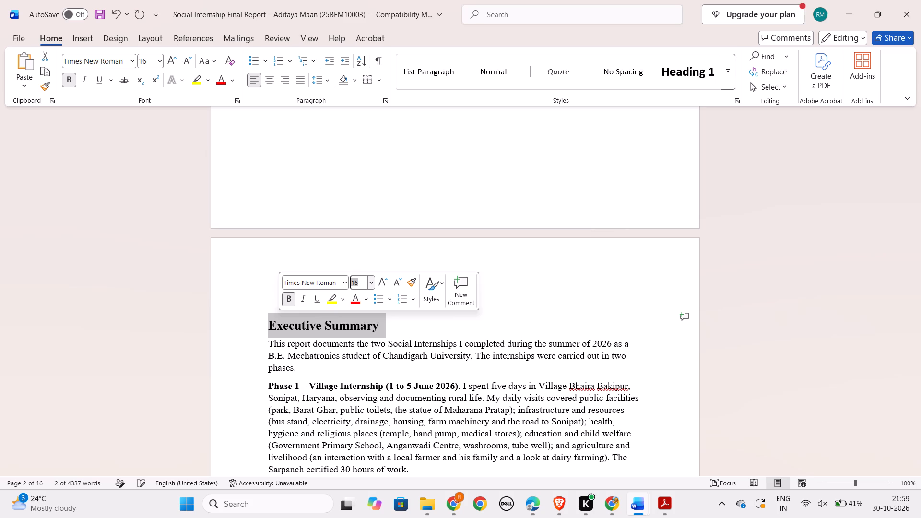
pyautogui.click(265, 83)
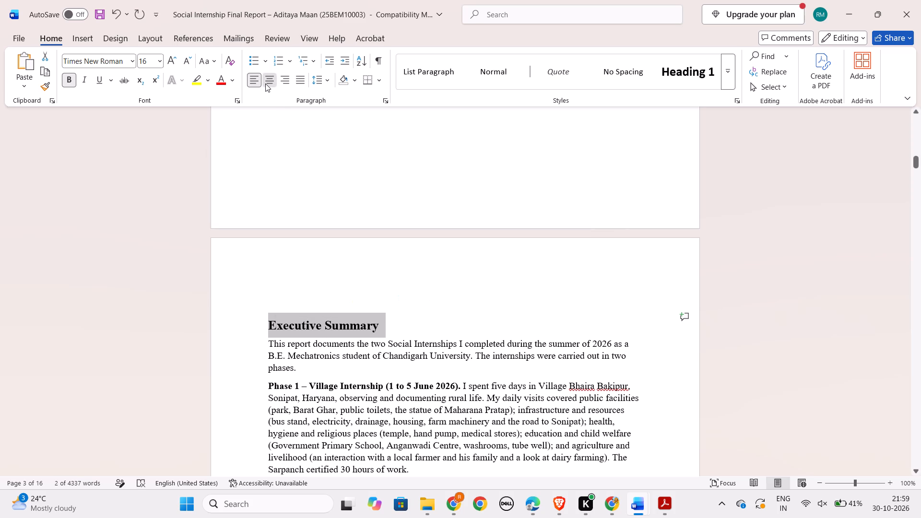
# Add a blank line between the Executive Summary heading and its first paragraph.
pyautogui.click(529, 315)
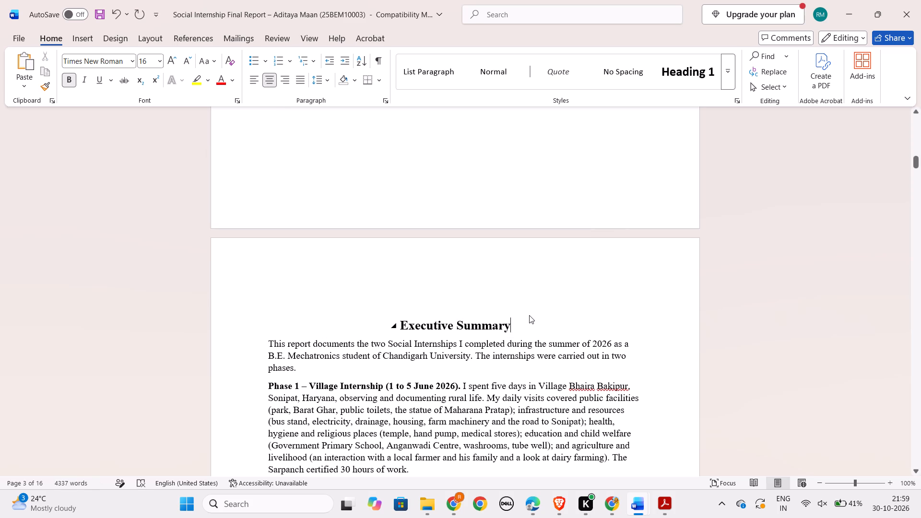
pyautogui.press('Return')
# Insert six blank lines after the Executive Summary's last paragraph to push the Index / Table of Contents onto the following page.
pyautogui.scroll(-3, 529, 315)
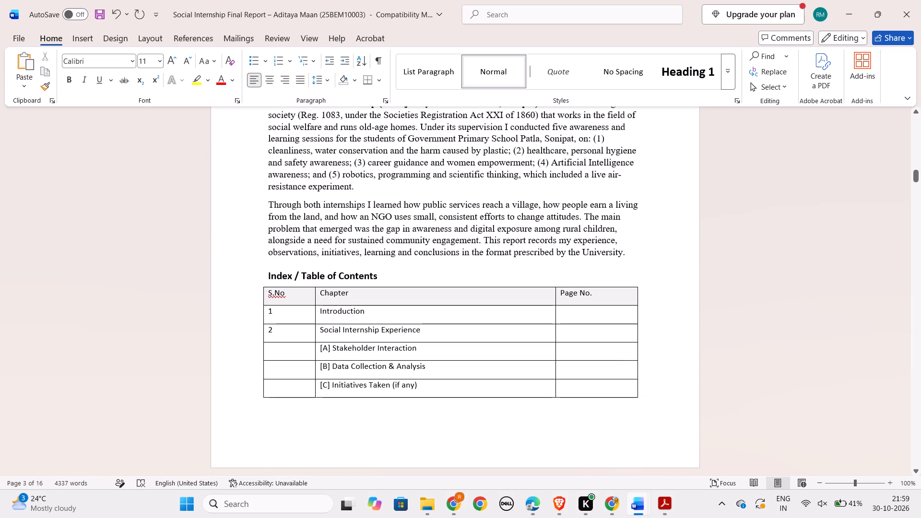
pyautogui.click(646, 256)
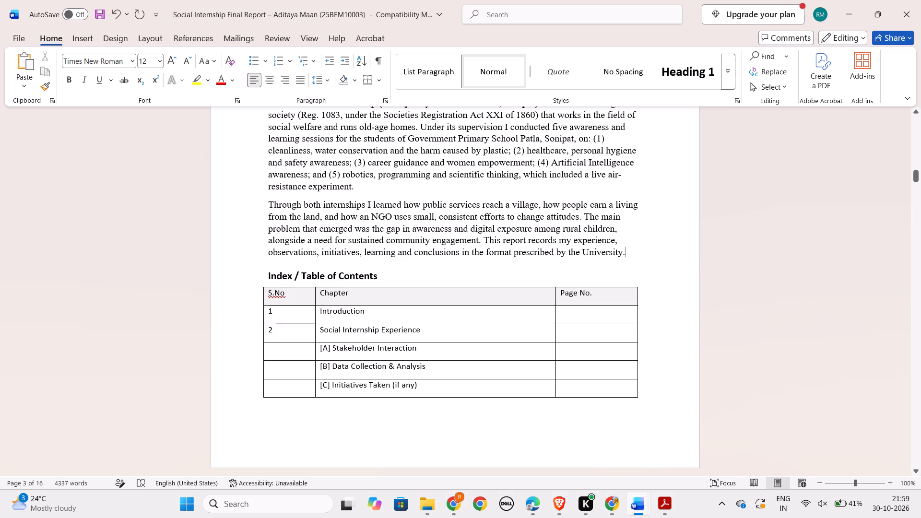
pyautogui.press('Return')
pyautogui.press('Return')
pyautogui.press('Return')
pyautogui.press('Return')
pyautogui.press('Return')
pyautogui.press('Return')
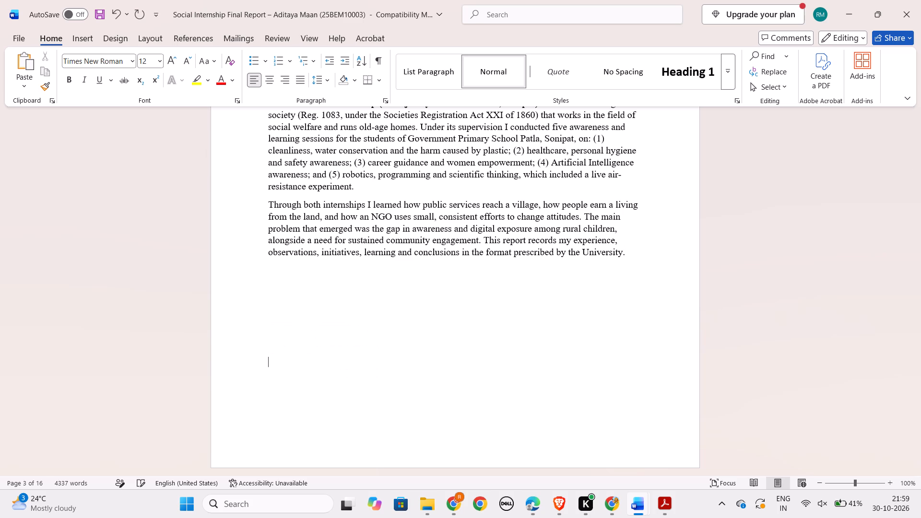
# Delete the italic note about filling in page numbers below the table of contents.
pyautogui.scroll(-3, 646, 256)
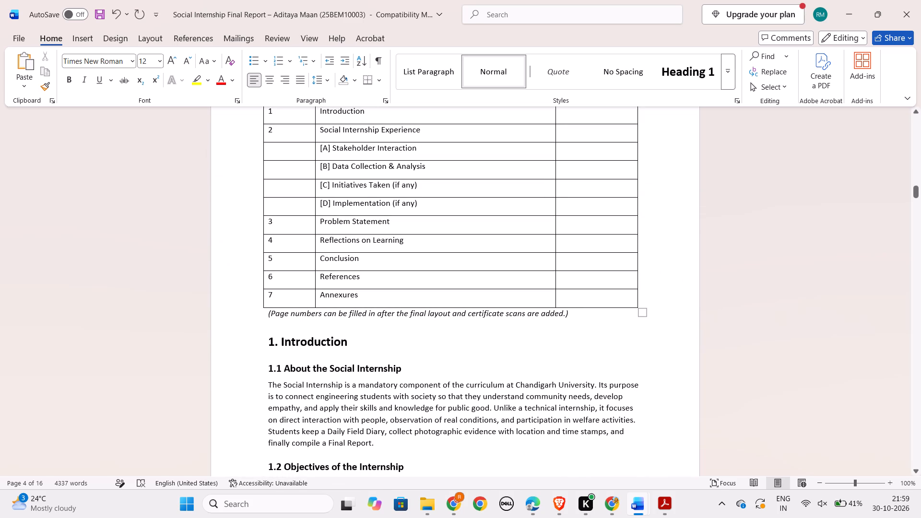
pyautogui.moveTo(585, 315); pyautogui.dragTo(280, 314)
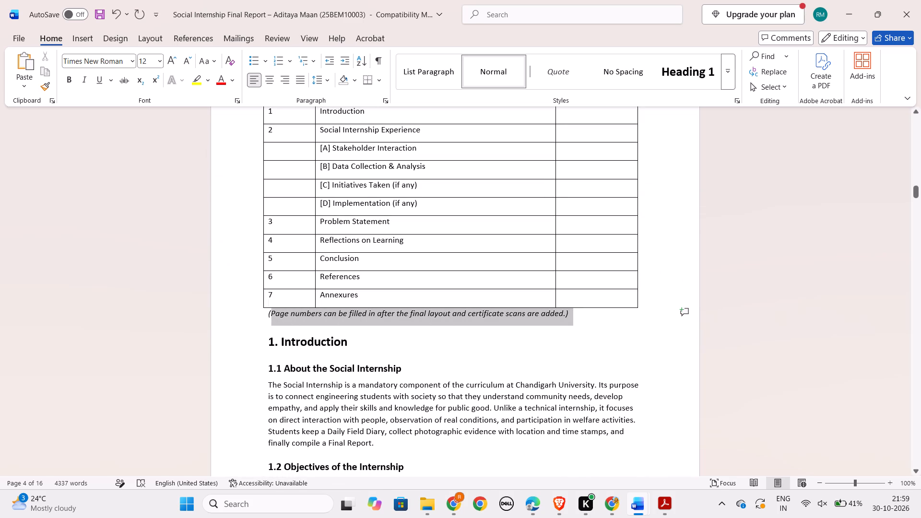
pyautogui.moveTo(280, 314); pyautogui.dragTo(269, 314)
pyautogui.press('BackSpace')
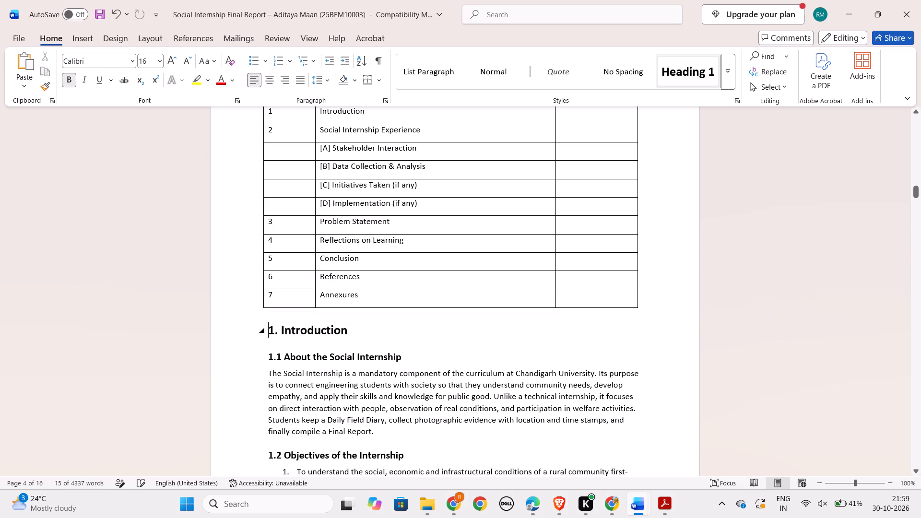
# Format the Index / Table of Contents heading as 16 pt Times New Roman and centre it.
pyautogui.scroll(2, 269, 314)
pyautogui.scroll(-1, 269, 314)
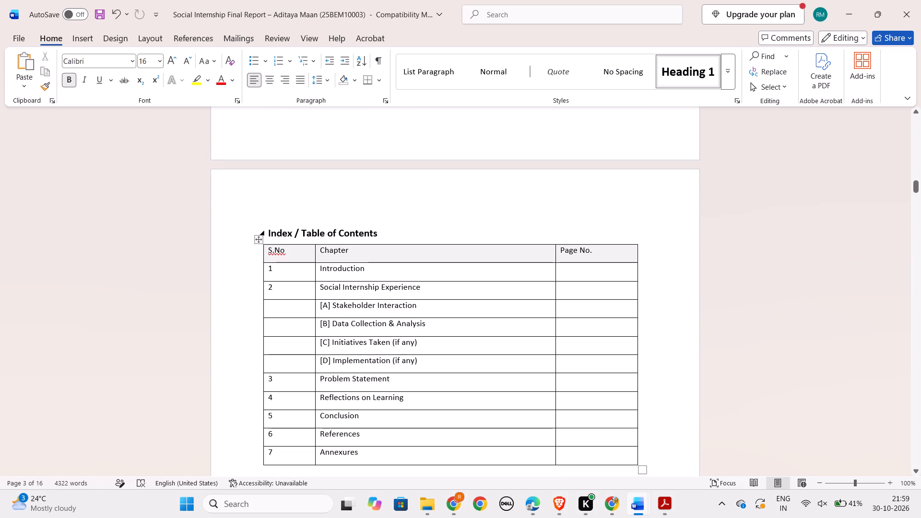
pyautogui.tripleClick(382, 234)
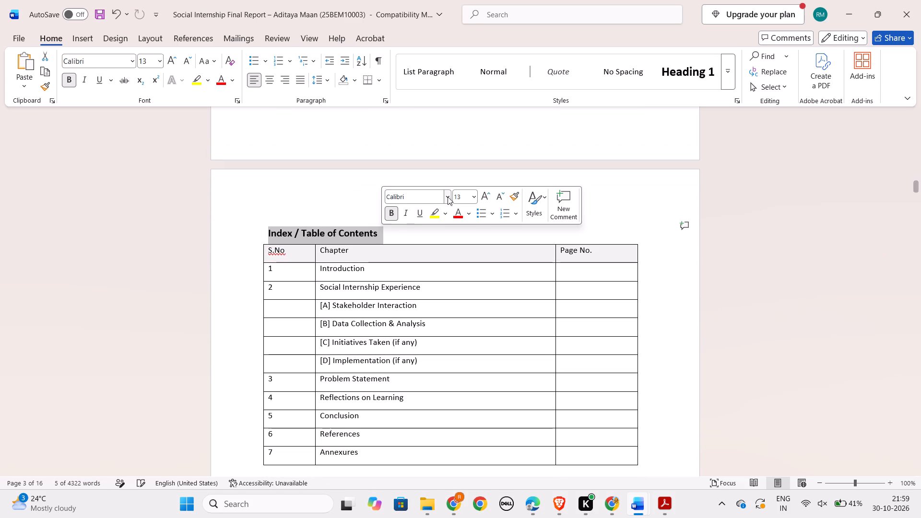
pyautogui.click(418, 198)
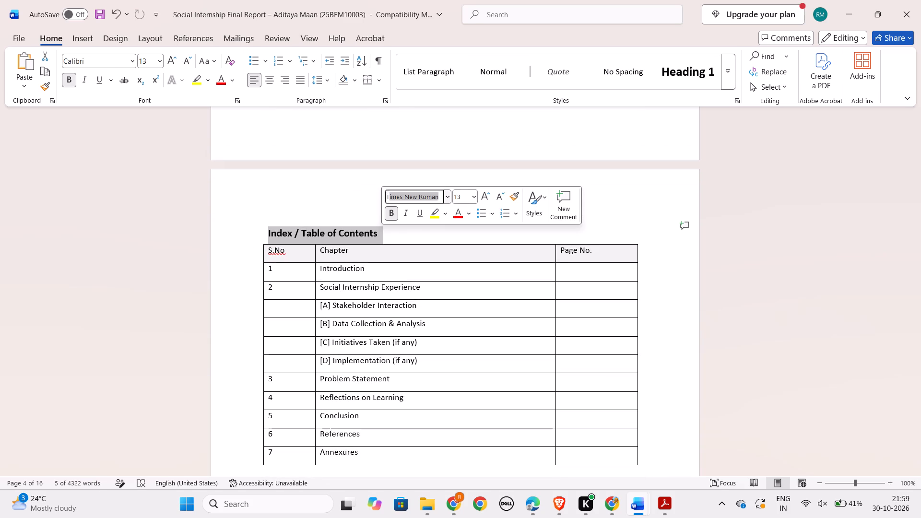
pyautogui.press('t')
pyautogui.press('Return')
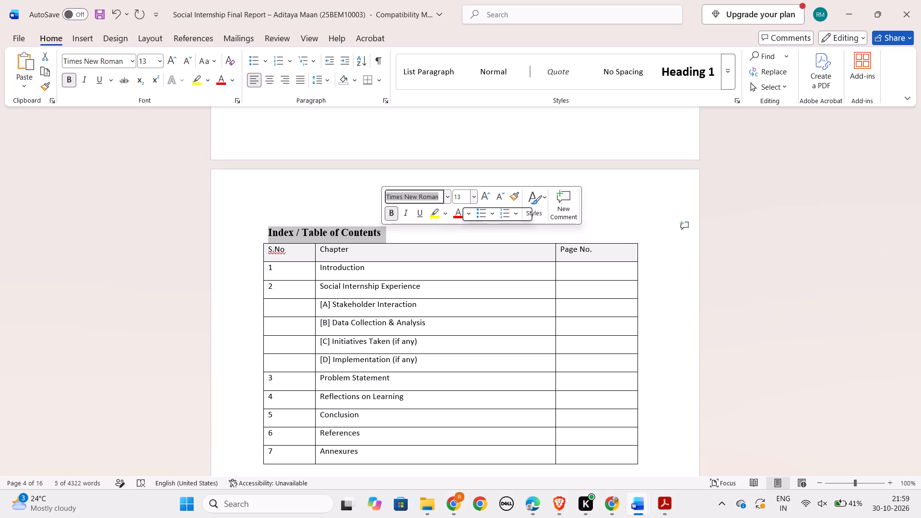
pyautogui.click(461, 195)
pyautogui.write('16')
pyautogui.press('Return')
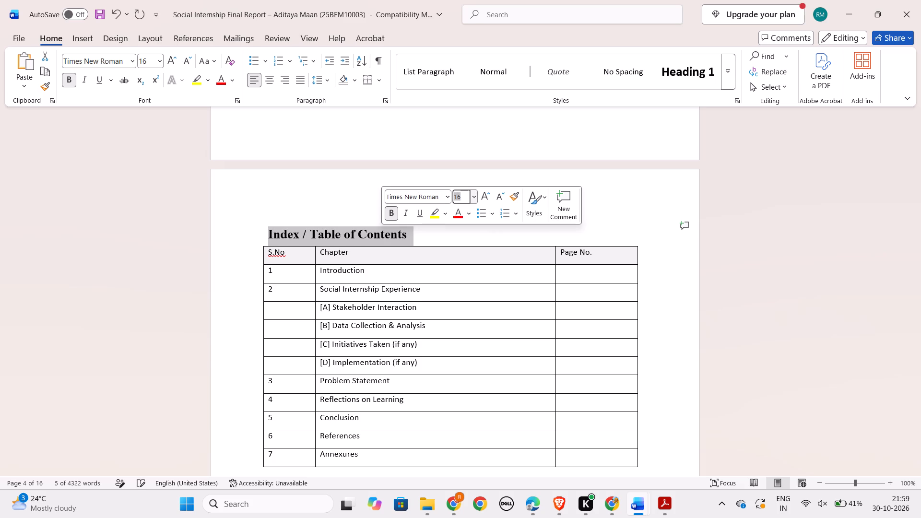
pyautogui.click(270, 80)
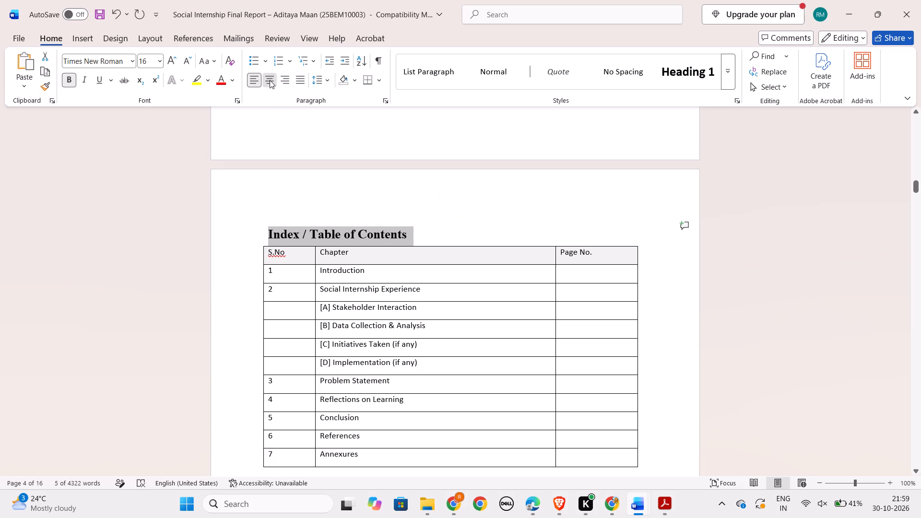
# Add a blank line between the Index / Table of Contents heading and its table.
pyautogui.click(547, 233)
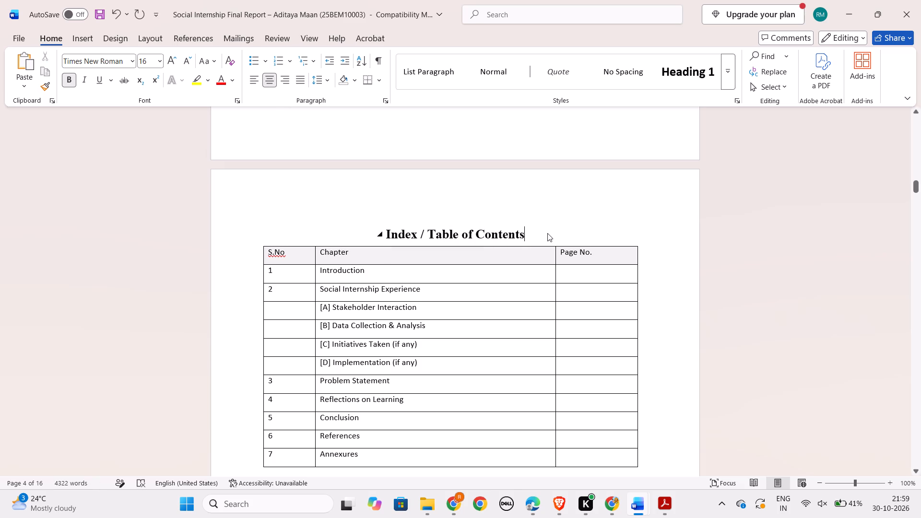
pyautogui.press('Return')
pyautogui.scroll(1, 547, 233)
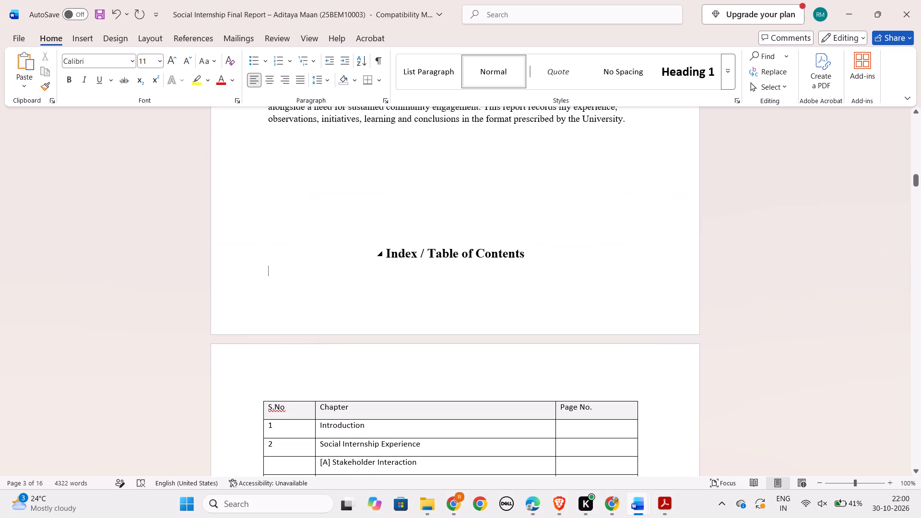
pyautogui.scroll(-1, 422, 340)
pyautogui.scroll(1, 422, 340)
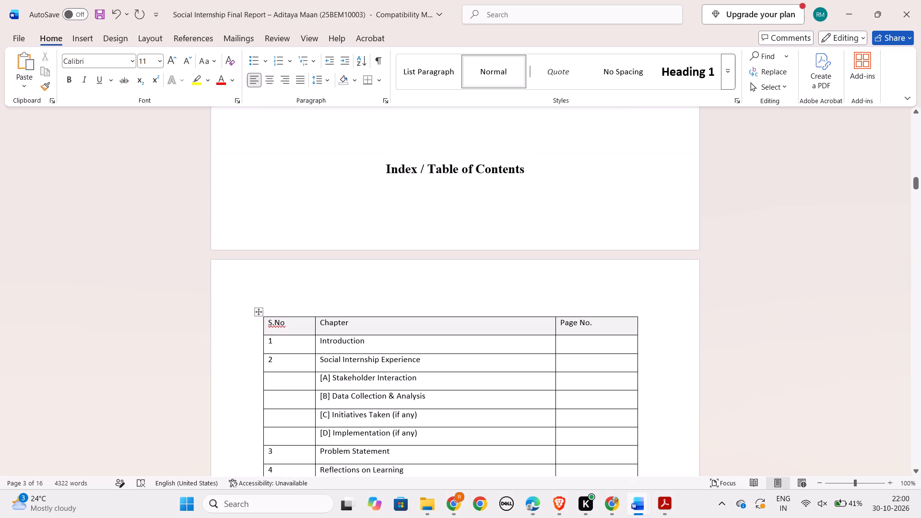
# Undo the blank line added between the Index / Table of Contents heading and its table.
pyautogui.click(366, 297)
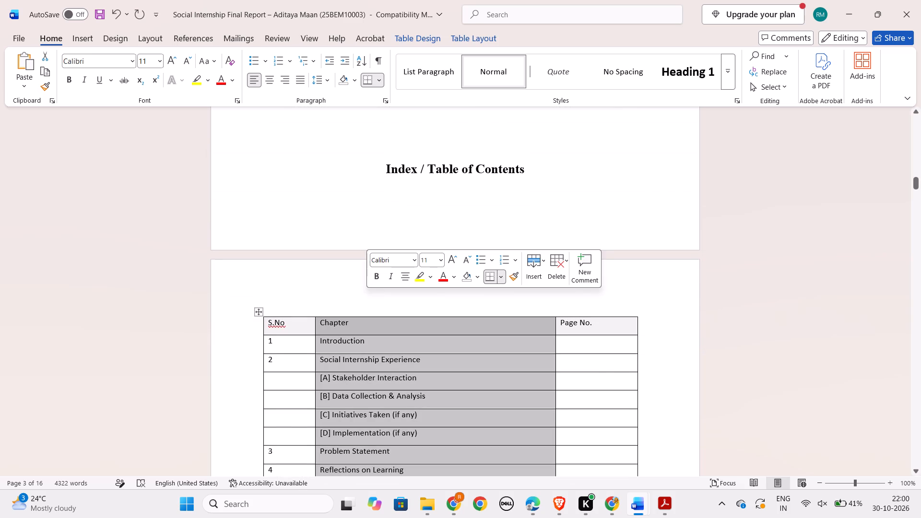
pyautogui.click(383, 169)
pyautogui.hotkey('ctrl', 'z')
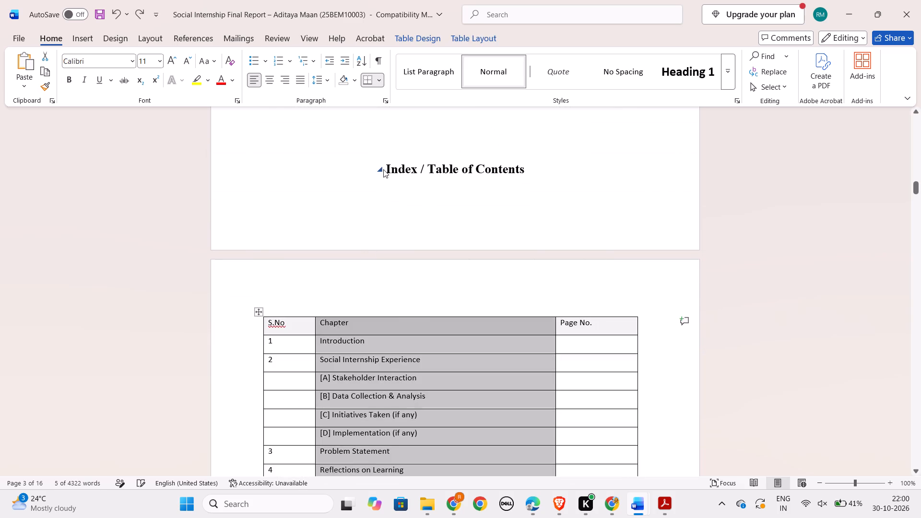
pyautogui.hotkey('ctrl', 'z')
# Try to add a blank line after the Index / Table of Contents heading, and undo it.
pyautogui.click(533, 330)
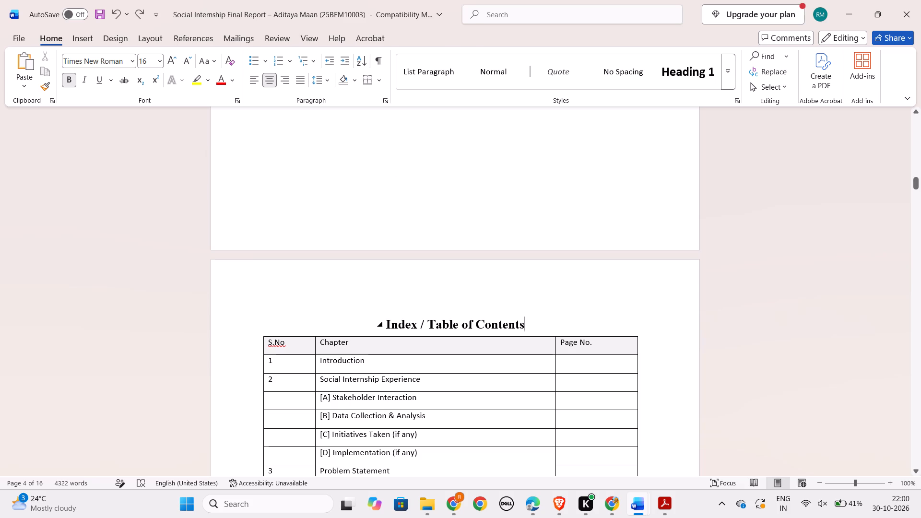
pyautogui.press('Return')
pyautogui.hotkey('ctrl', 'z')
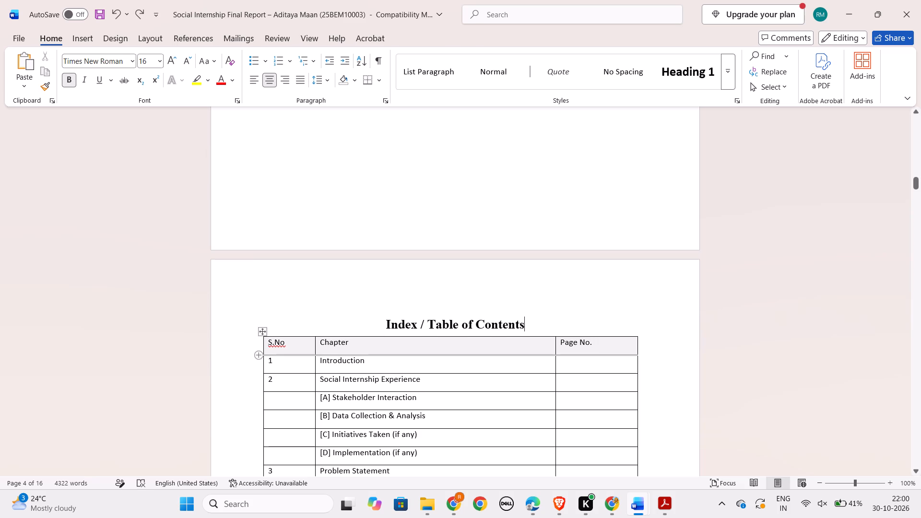
# Enlarge the table of contents table so it is slightly wider and its rows are clearly taller, filling more of the page.
pyautogui.click(241, 339)
pyautogui.click(241, 339)
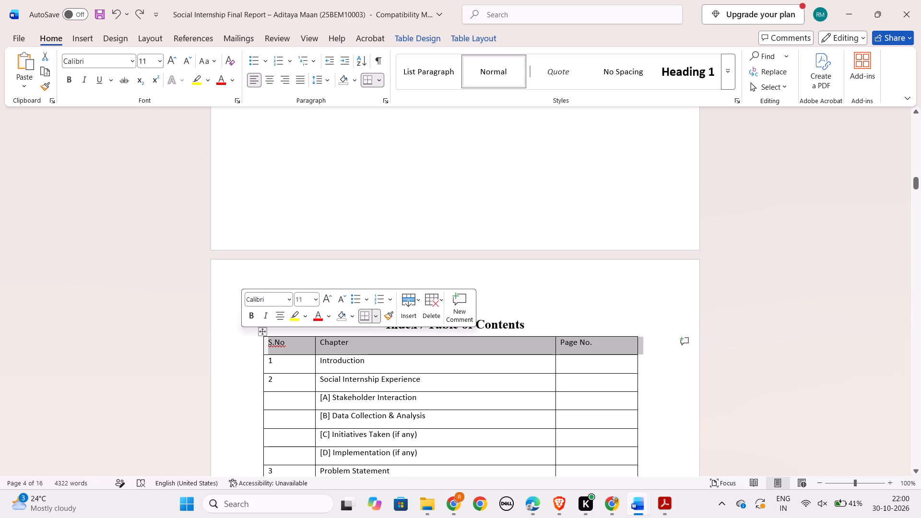
pyautogui.scroll(-1, 500, 384)
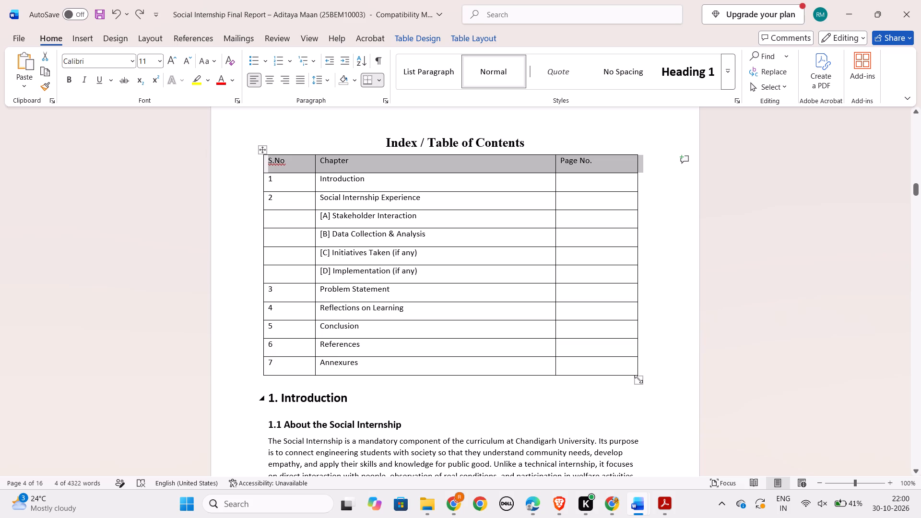
pyautogui.moveTo(638, 379); pyautogui.dragTo(649, 426)
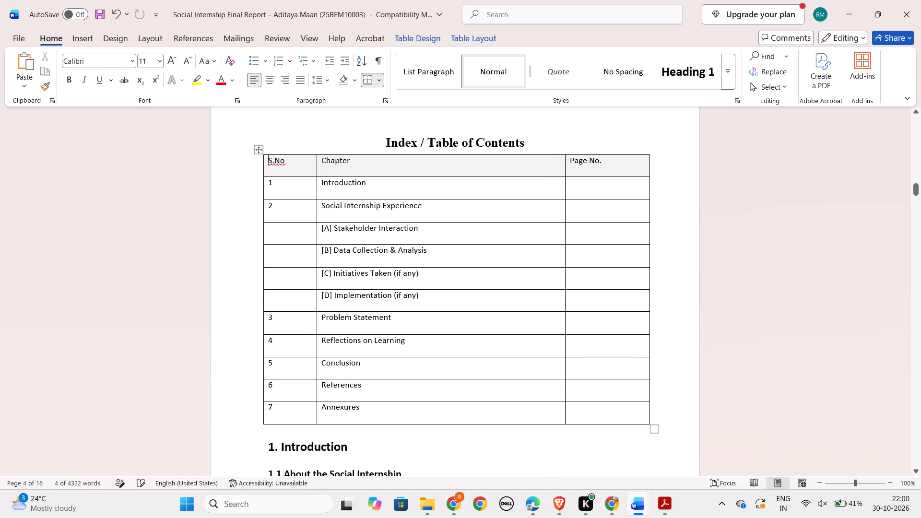
pyautogui.moveTo(652, 430); pyautogui.dragTo(661, 467)
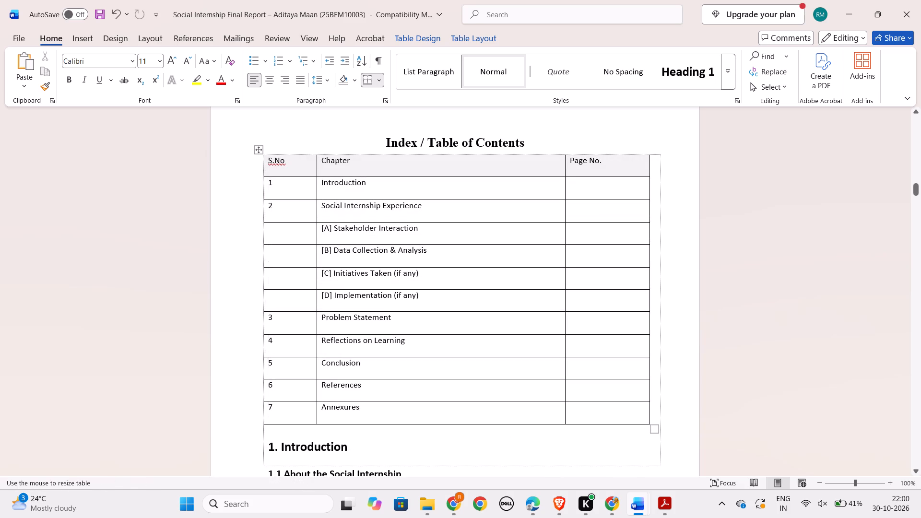
pyautogui.moveTo(661, 467); pyautogui.dragTo(662, 483)
pyautogui.scroll(-1, 662, 483)
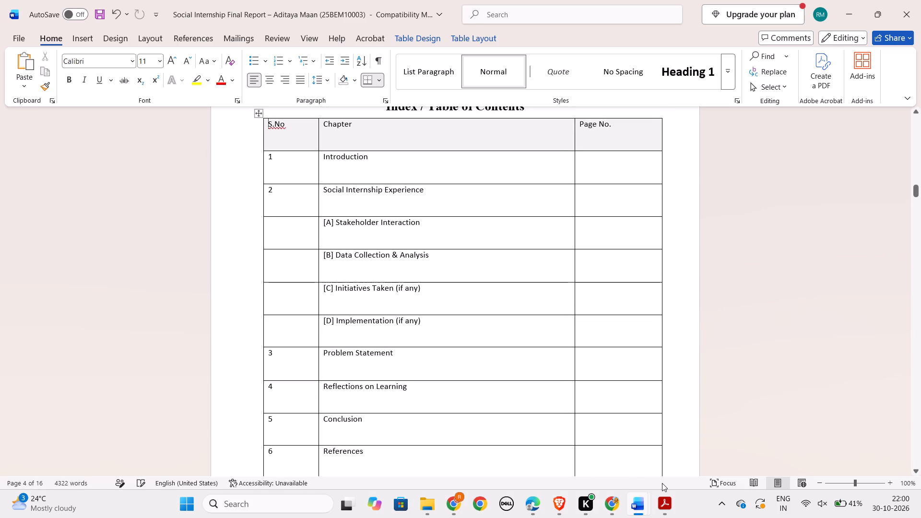
pyautogui.scroll(-1, 662, 483)
pyautogui.scroll(-2, 679, 377)
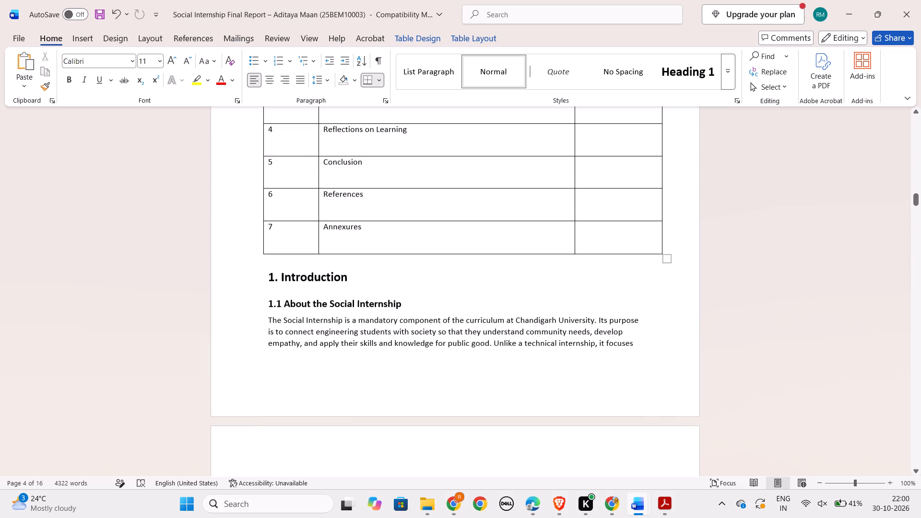
# Insert a blank line before the 1. Introduction heading to push the chapter onto the page after the table of contents.
pyautogui.scroll(1, 679, 377)
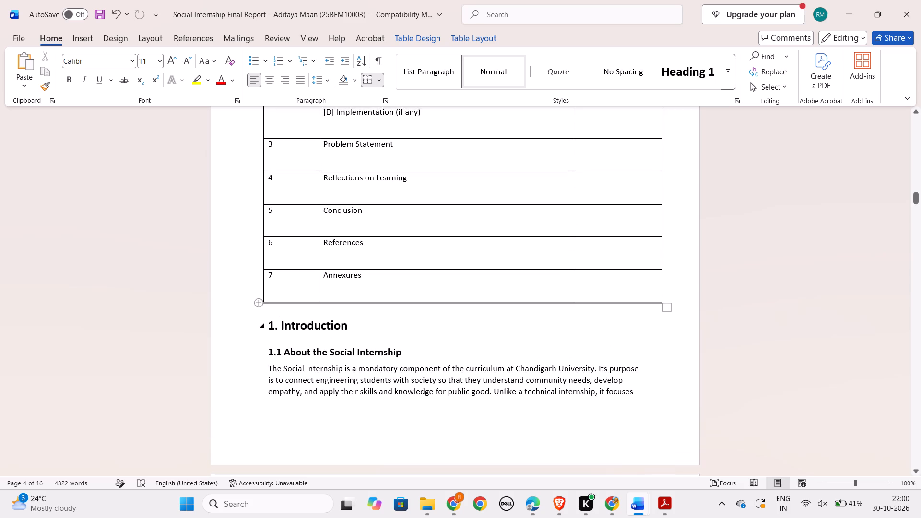
pyautogui.click(269, 327)
pyautogui.press('Return')
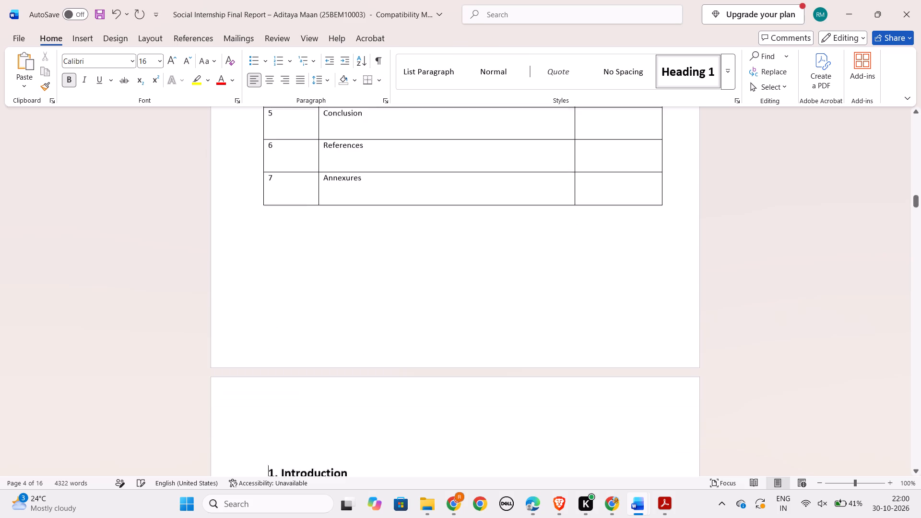
# Review how the table of contents, the Introduction subsections and the start of chapter 2 fall across the pages.
pyautogui.scroll(2, 269, 327)
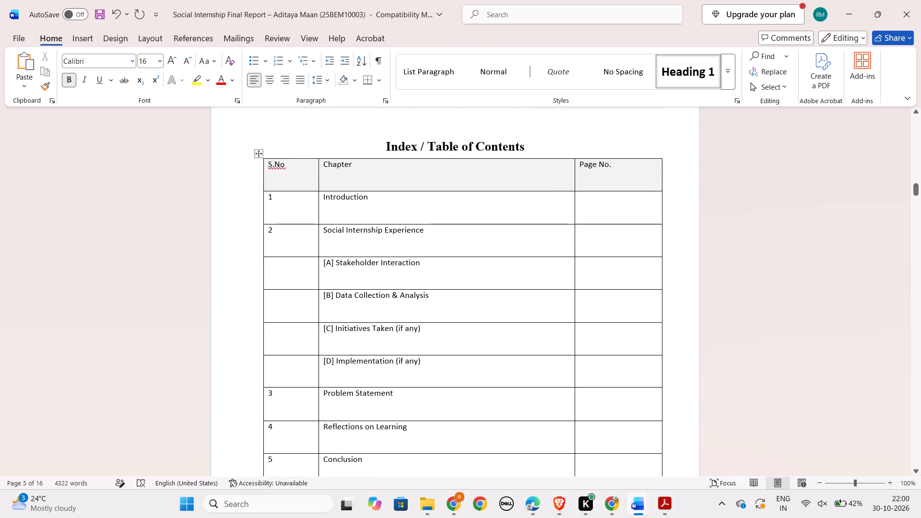
pyautogui.scroll(-4, 549, 281)
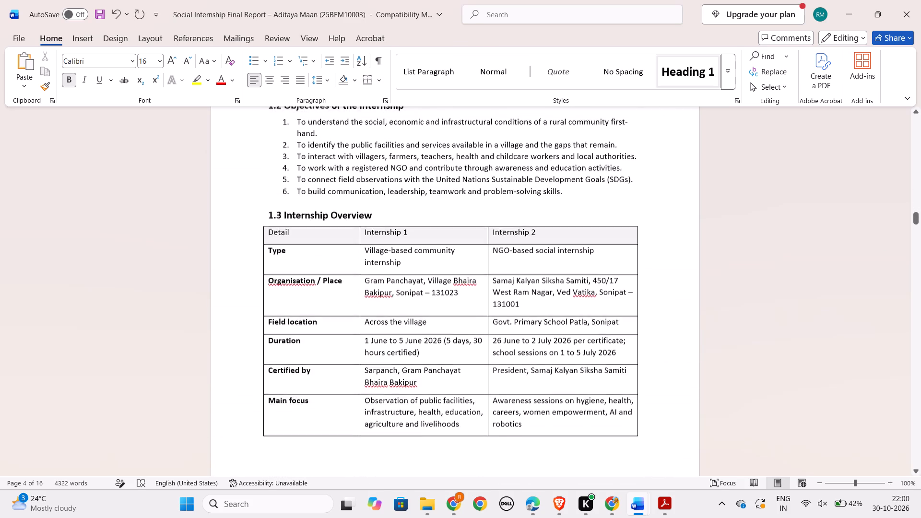
pyautogui.scroll(-4, 549, 281)
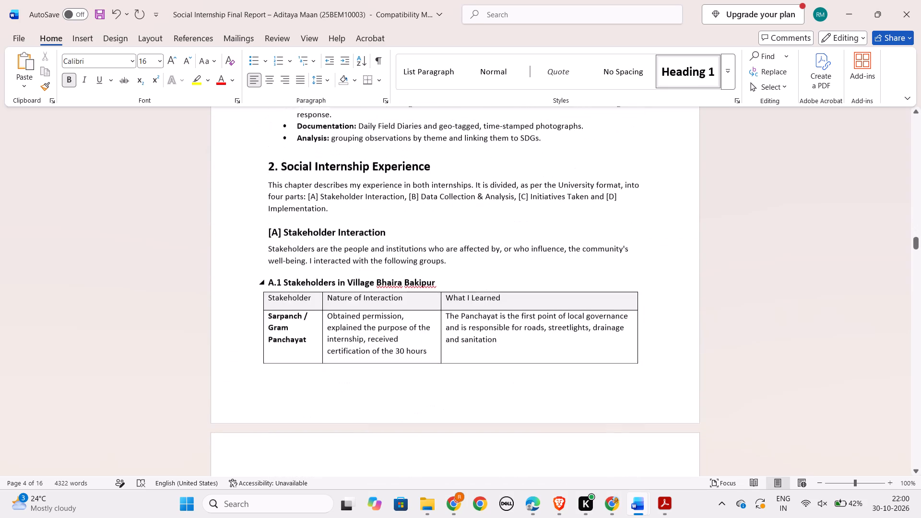
pyautogui.scroll(5, 549, 281)
pyautogui.scroll(-1, 549, 281)
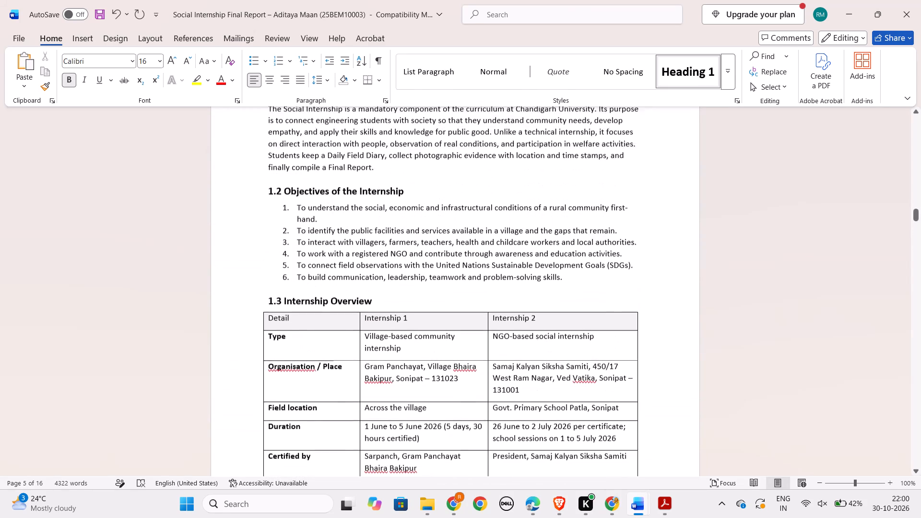
pyautogui.scroll(-1, 549, 281)
pyautogui.scroll(1, 496, 222)
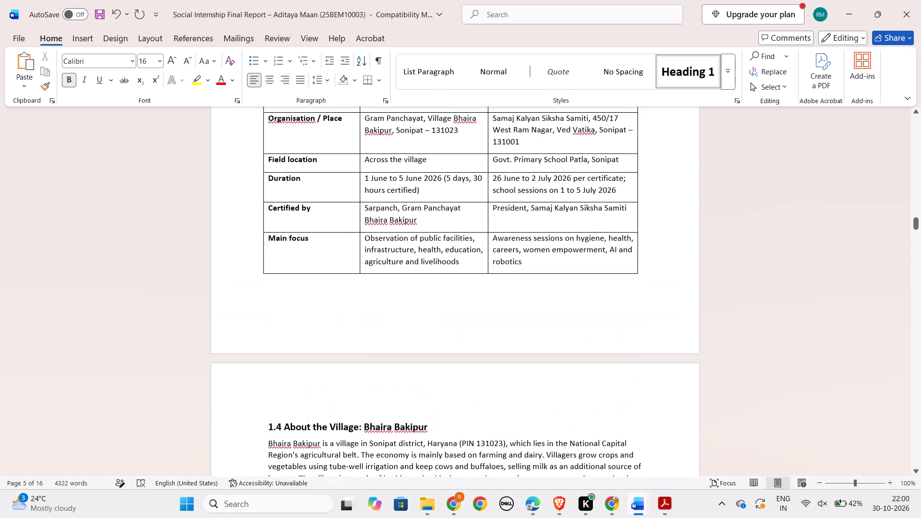
pyautogui.scroll(1, 496, 222)
pyautogui.click(496, 222)
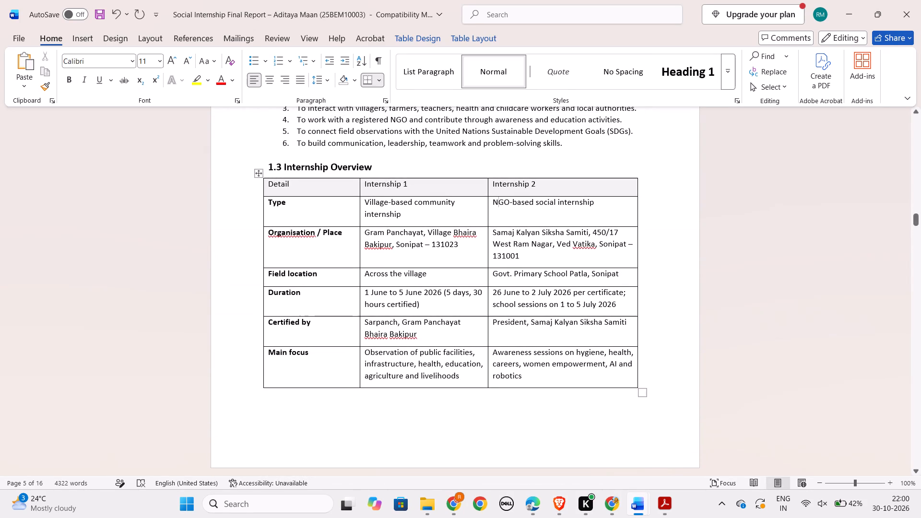
pyautogui.scroll(3, 624, 279)
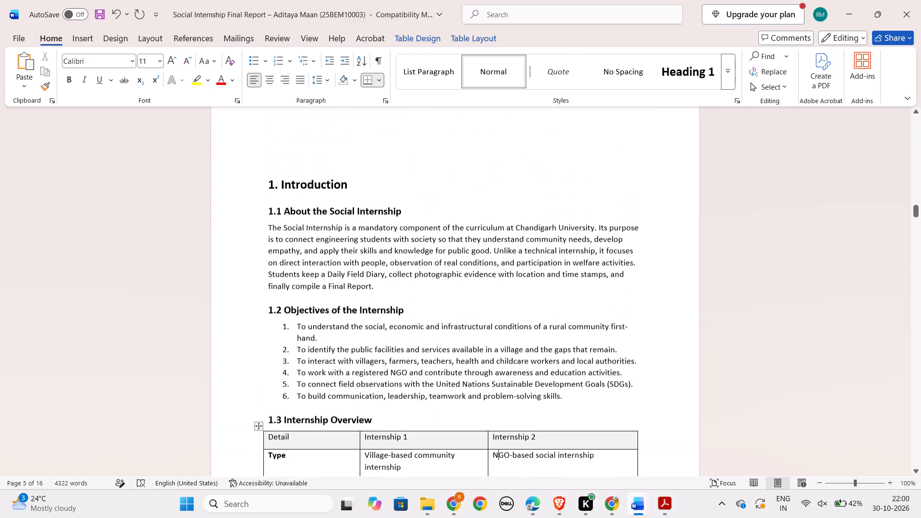
pyautogui.scroll(1, 624, 279)
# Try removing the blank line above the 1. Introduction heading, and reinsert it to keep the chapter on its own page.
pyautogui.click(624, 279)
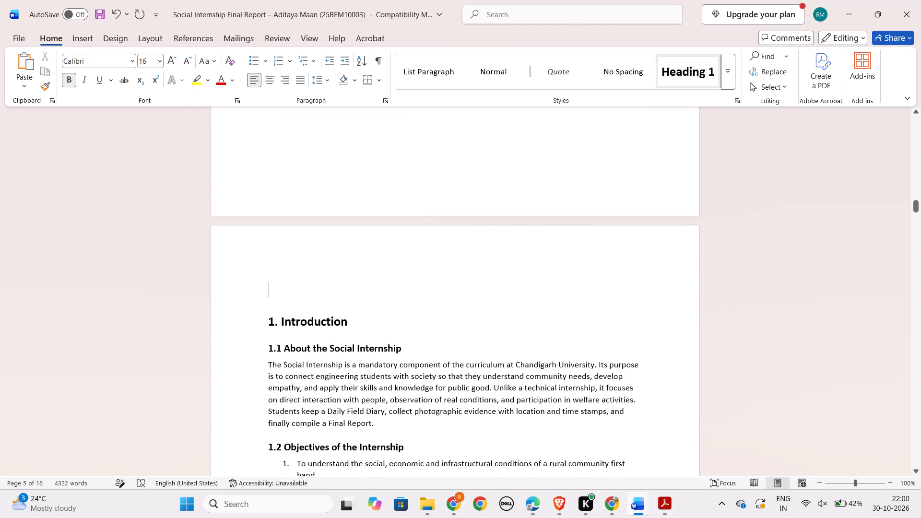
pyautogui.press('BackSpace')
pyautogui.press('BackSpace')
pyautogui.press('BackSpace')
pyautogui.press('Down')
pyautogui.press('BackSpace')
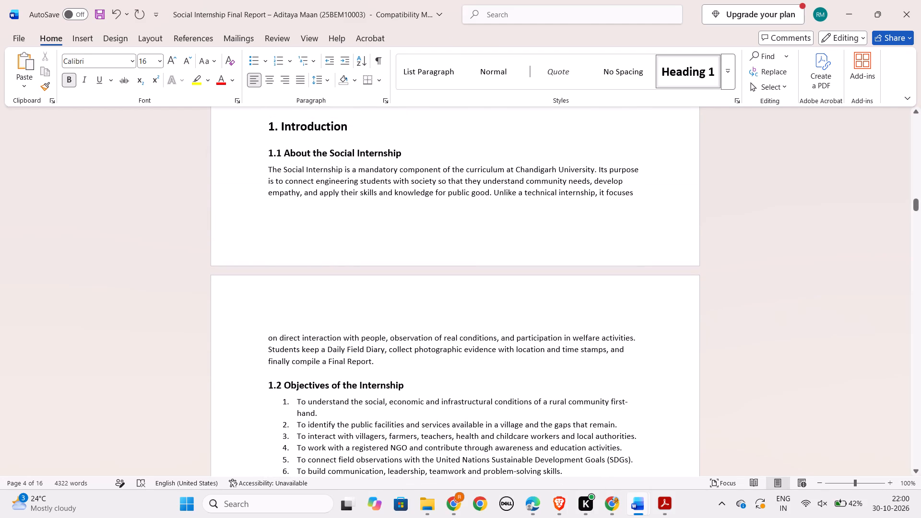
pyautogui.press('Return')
# Check which pages the Introduction spans and enter 5-6 as its page number in the table of contents.
pyautogui.scroll(-2, 624, 424)
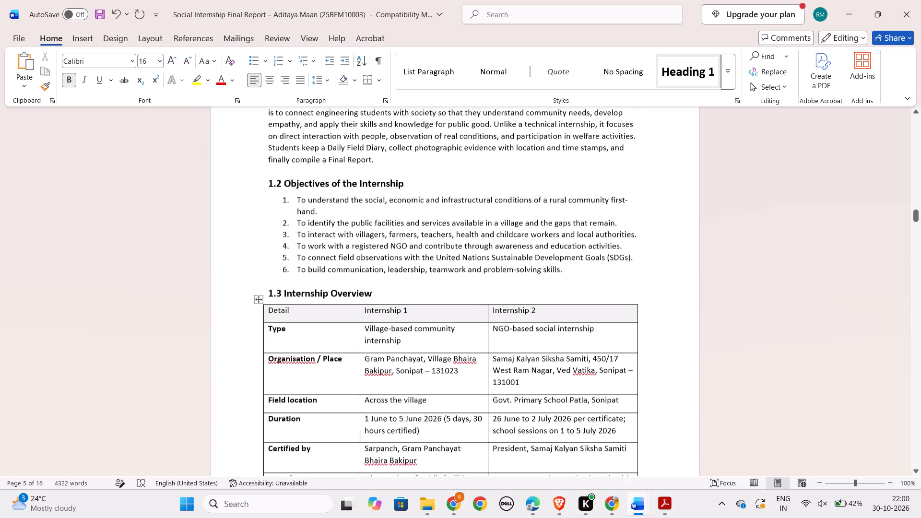
pyautogui.scroll(-3, 624, 424)
pyautogui.scroll(2, 624, 424)
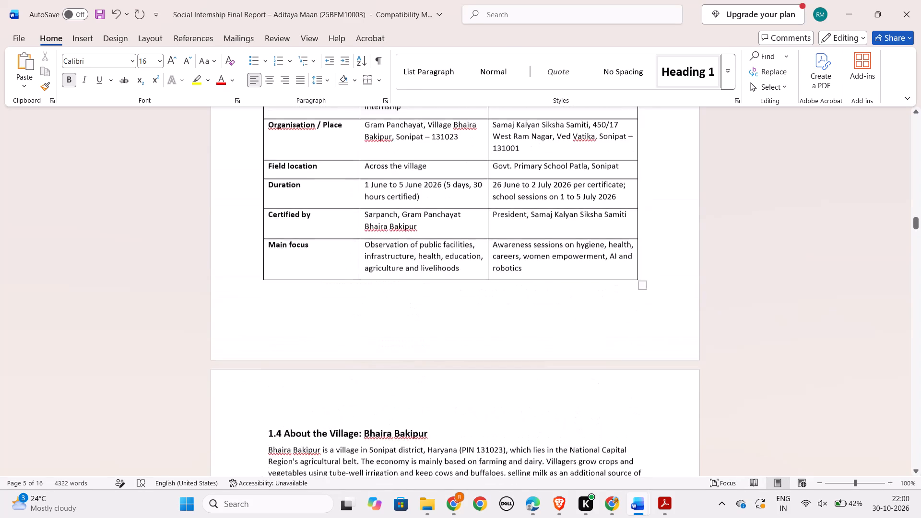
pyautogui.scroll(1, 624, 424)
pyautogui.scroll(5, 622, 347)
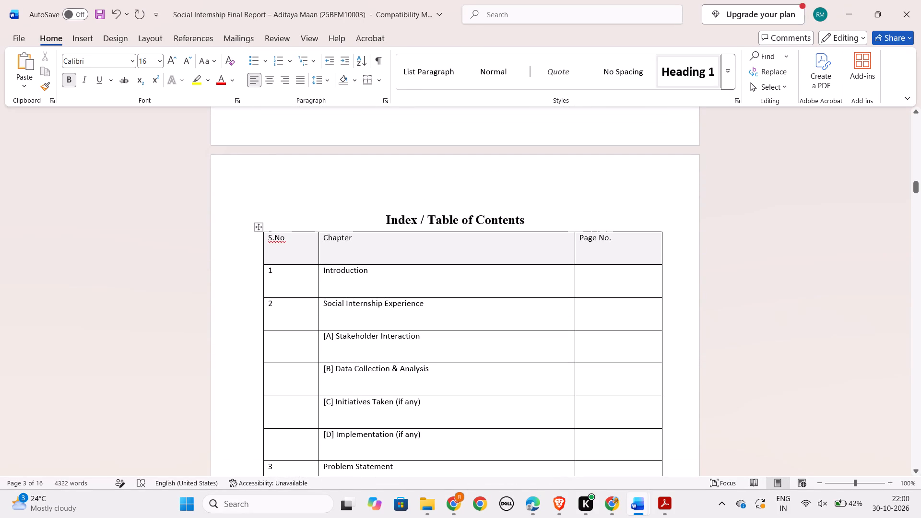
pyautogui.click(595, 279)
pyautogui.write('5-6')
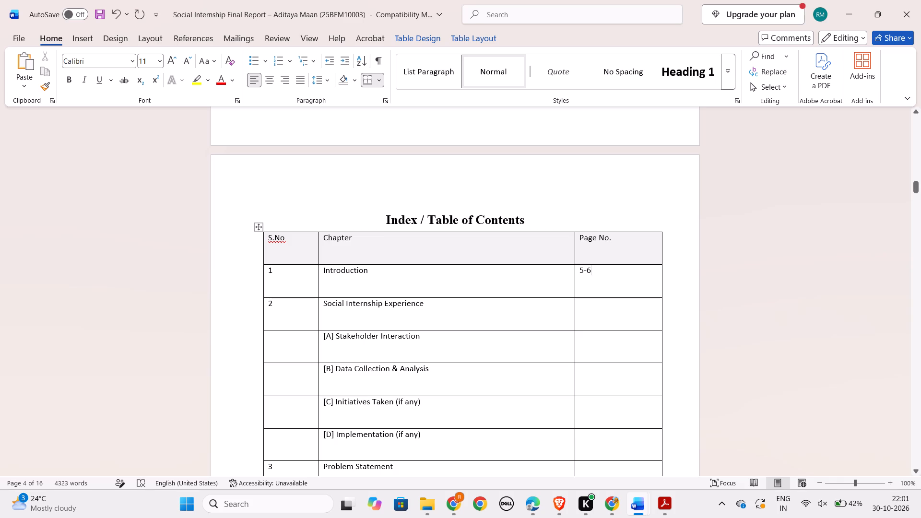
# Format all text in the table of contents table as 12 pt Times New Roman.
pyautogui.moveTo(270, 238); pyautogui.dragTo(498, 450)
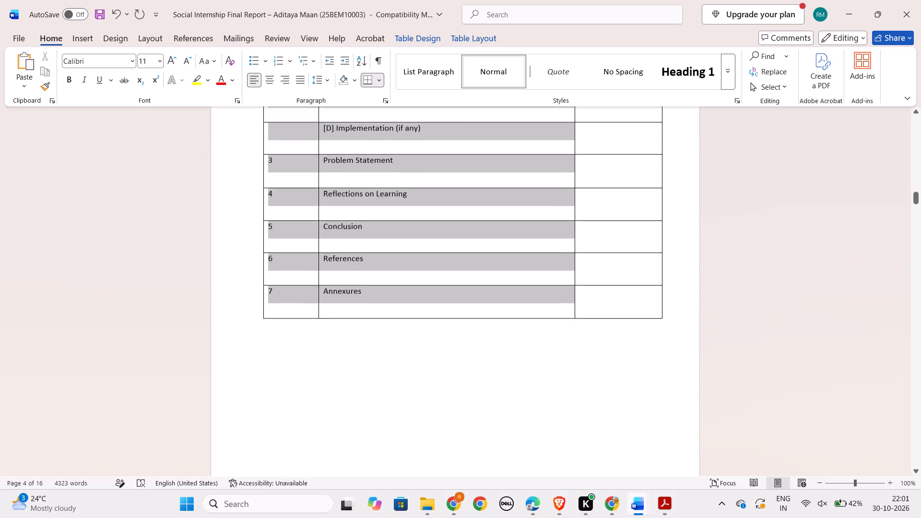
pyautogui.moveTo(498, 450); pyautogui.dragTo(648, 283)
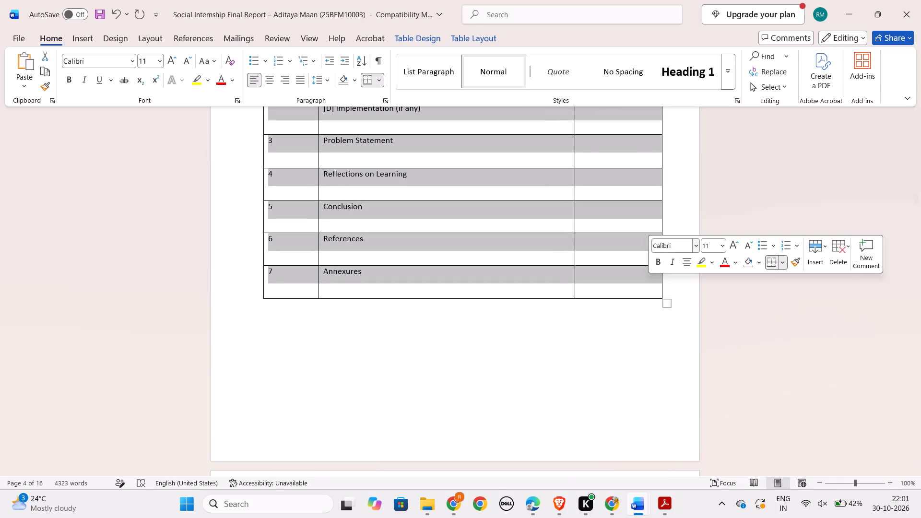
pyautogui.click(673, 244)
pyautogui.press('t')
pyautogui.press('Return')
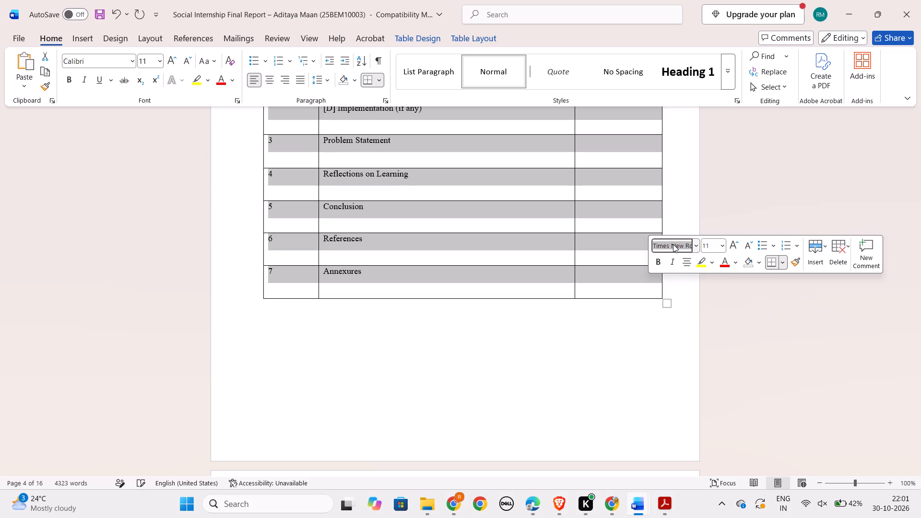
pyautogui.click(712, 244)
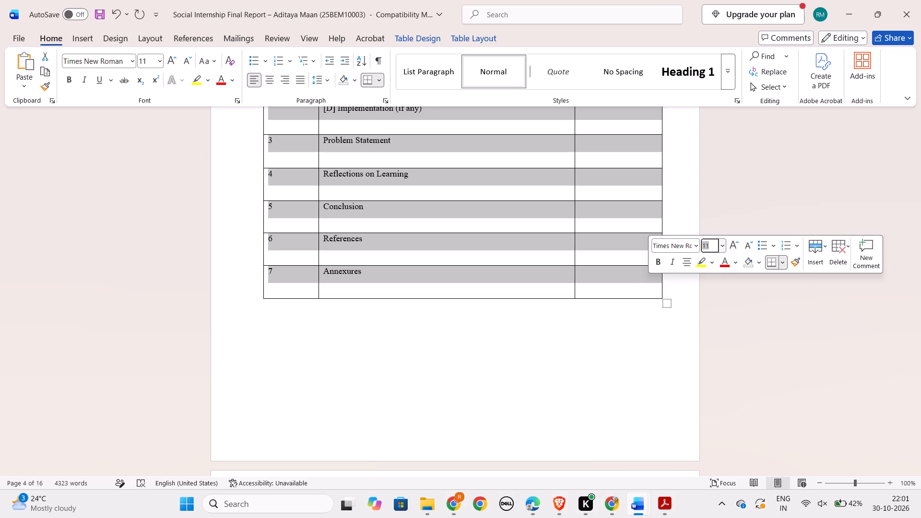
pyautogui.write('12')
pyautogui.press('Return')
pyautogui.click(604, 389)
pyautogui.scroll(1, 604, 389)
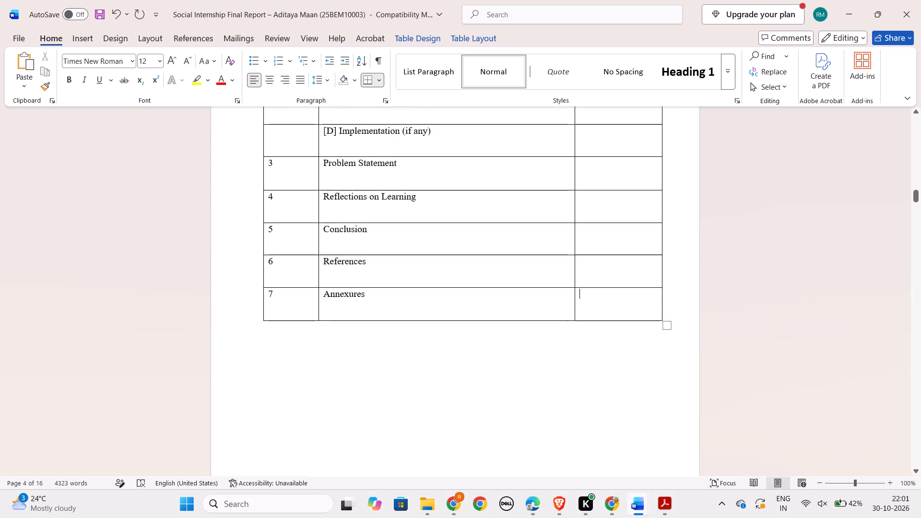
pyautogui.scroll(1, 604, 389)
# Insert five blank lines before the 2. Social Internship Experience heading to push the chapter onto the following page.
pyautogui.scroll(-1, 607, 259)
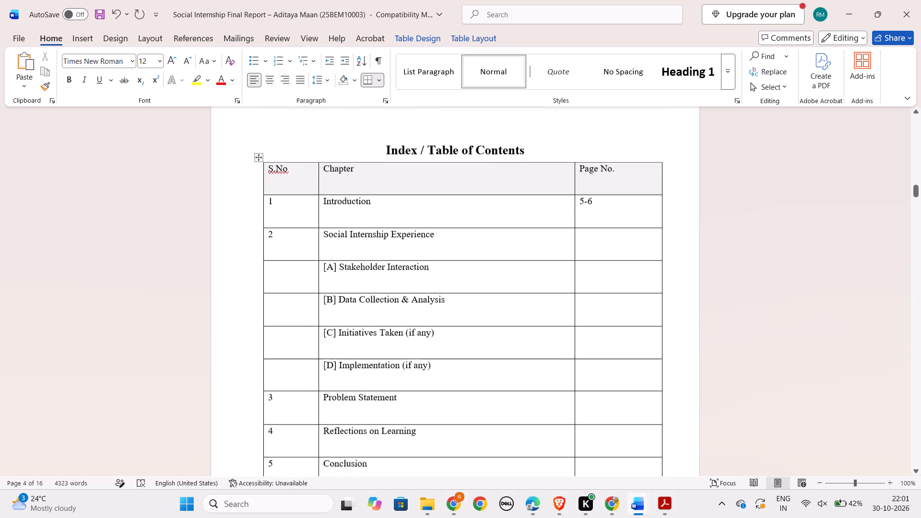
pyautogui.scroll(-9, 607, 259)
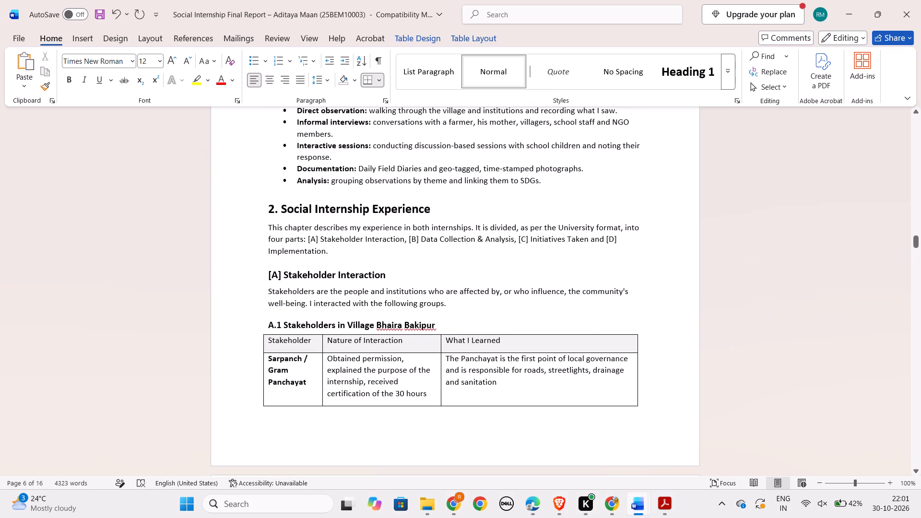
pyautogui.click(268, 211)
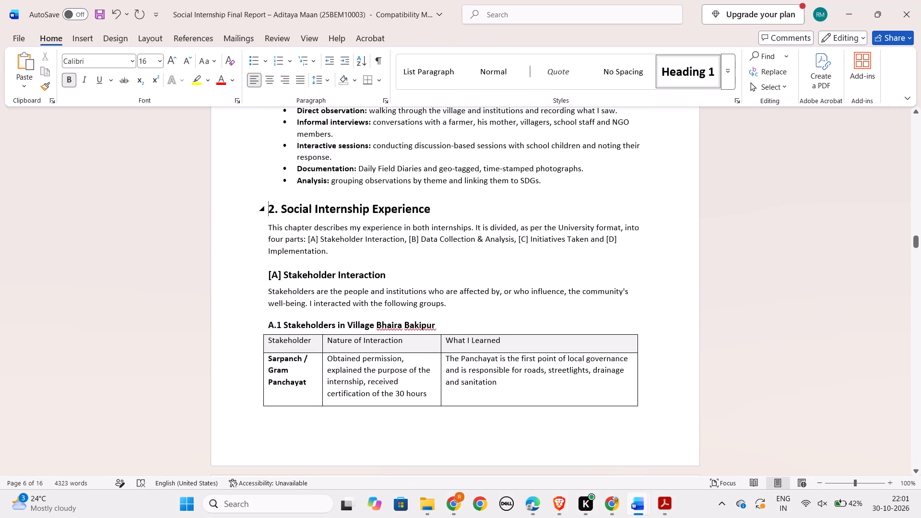
pyautogui.press('Return')
pyautogui.press('Return')
pyautogui.press('Return')
pyautogui.press('Return')
pyautogui.press('Return')
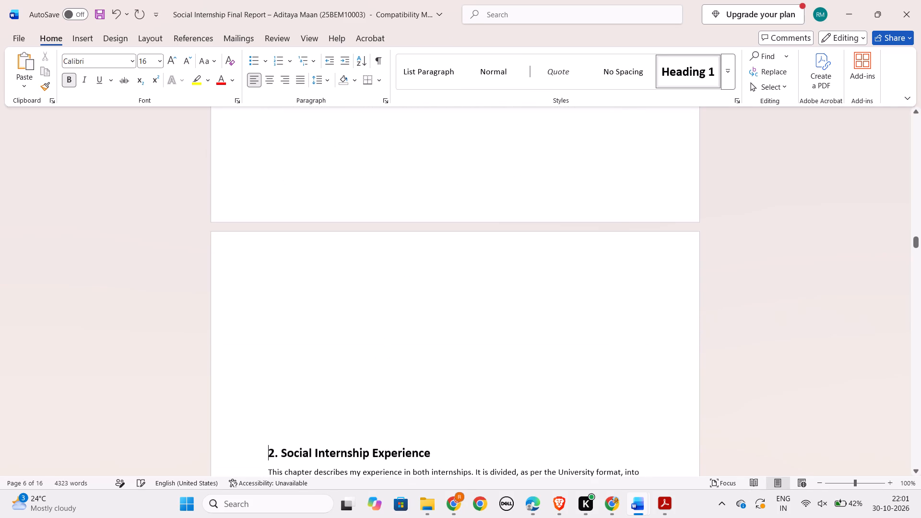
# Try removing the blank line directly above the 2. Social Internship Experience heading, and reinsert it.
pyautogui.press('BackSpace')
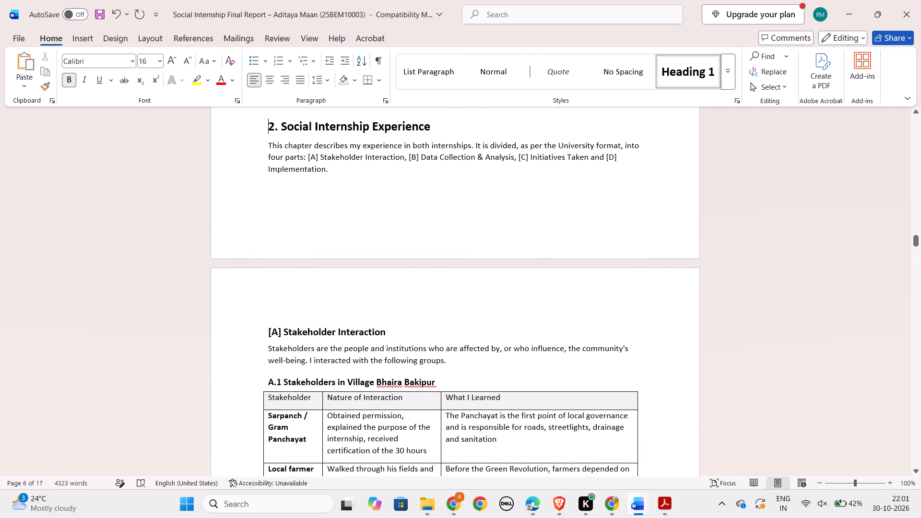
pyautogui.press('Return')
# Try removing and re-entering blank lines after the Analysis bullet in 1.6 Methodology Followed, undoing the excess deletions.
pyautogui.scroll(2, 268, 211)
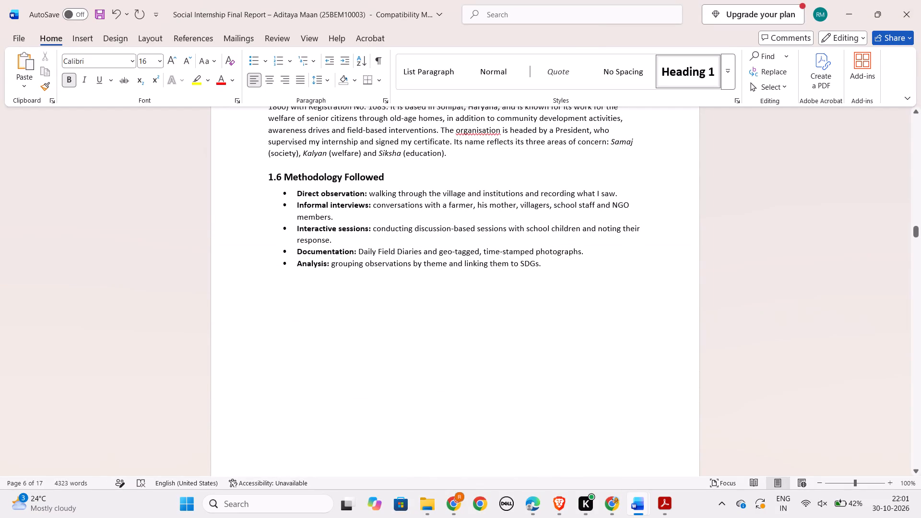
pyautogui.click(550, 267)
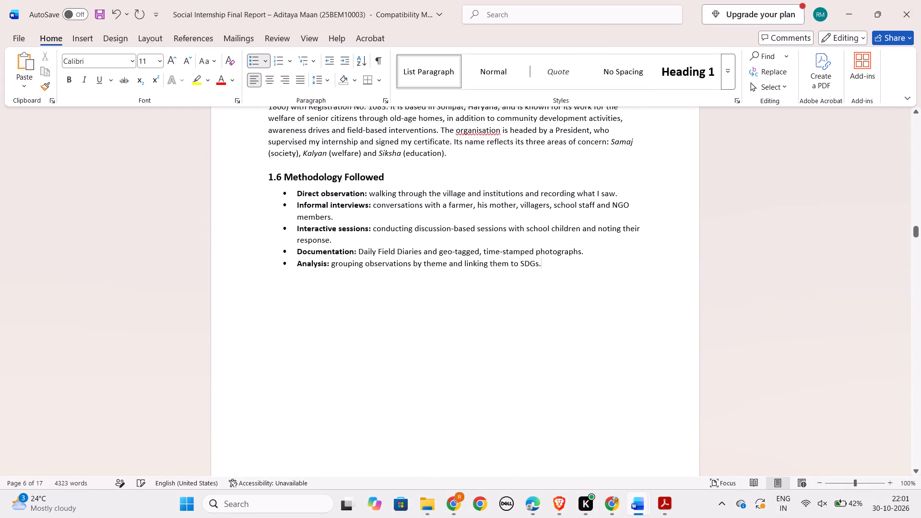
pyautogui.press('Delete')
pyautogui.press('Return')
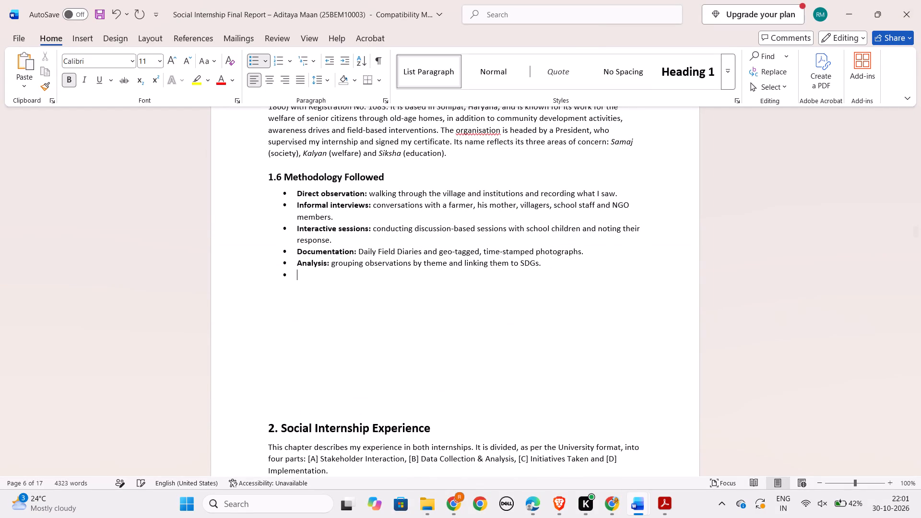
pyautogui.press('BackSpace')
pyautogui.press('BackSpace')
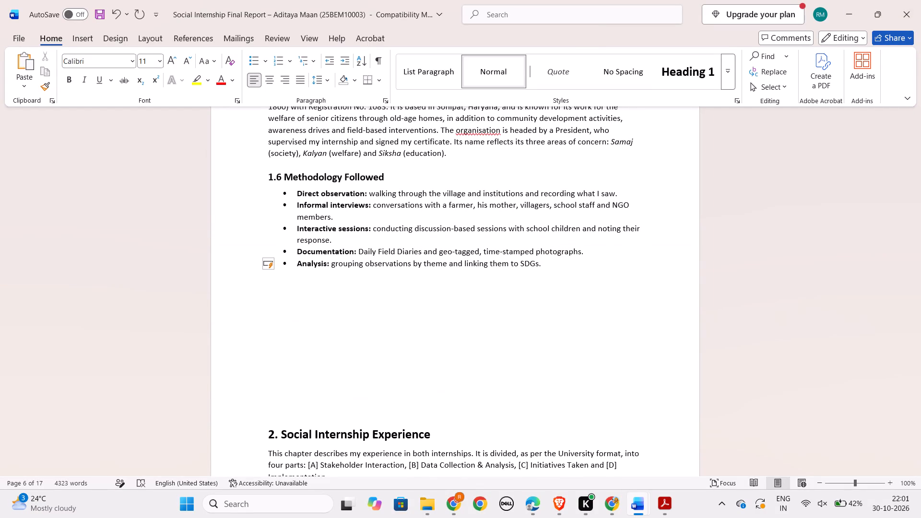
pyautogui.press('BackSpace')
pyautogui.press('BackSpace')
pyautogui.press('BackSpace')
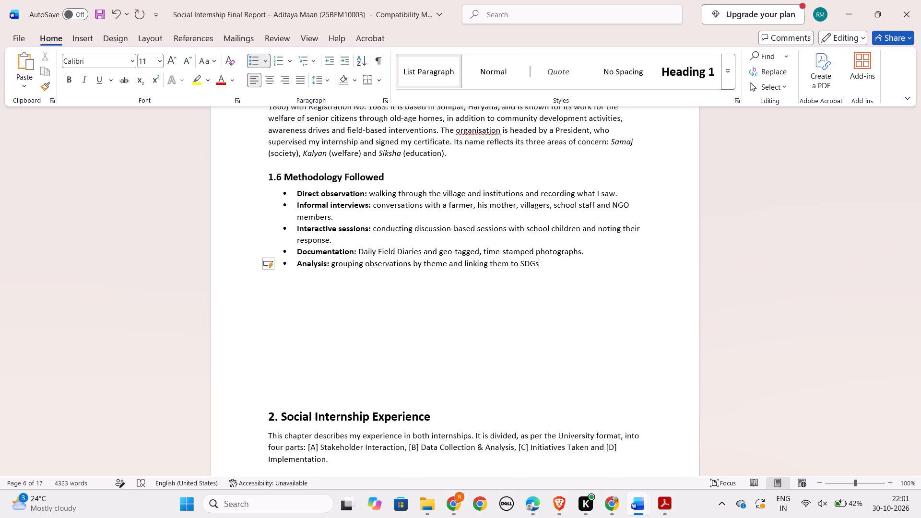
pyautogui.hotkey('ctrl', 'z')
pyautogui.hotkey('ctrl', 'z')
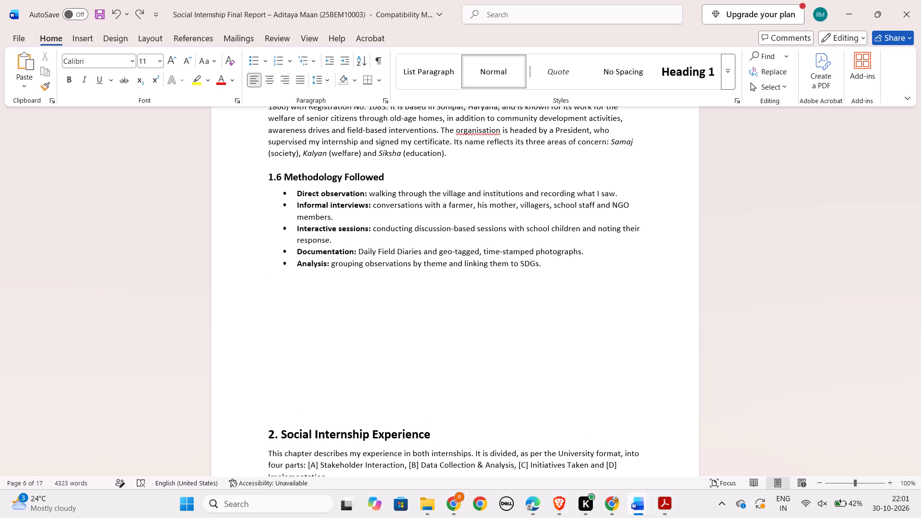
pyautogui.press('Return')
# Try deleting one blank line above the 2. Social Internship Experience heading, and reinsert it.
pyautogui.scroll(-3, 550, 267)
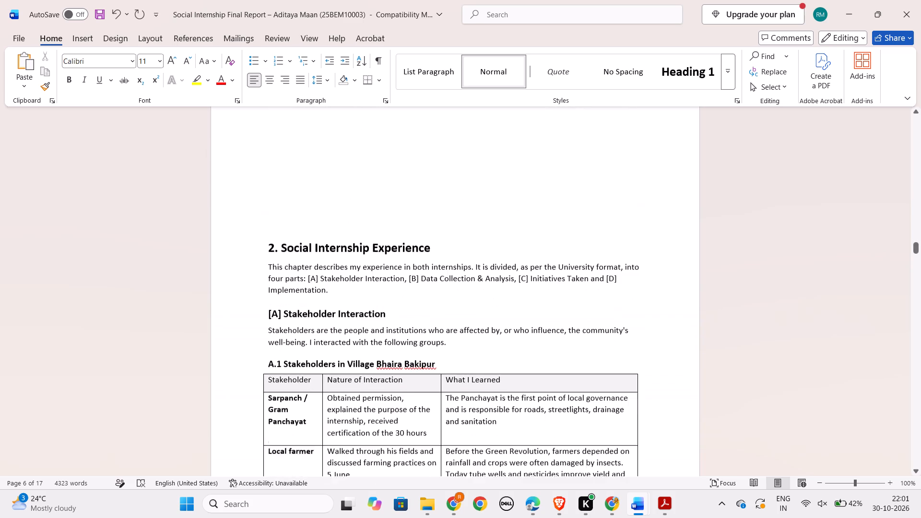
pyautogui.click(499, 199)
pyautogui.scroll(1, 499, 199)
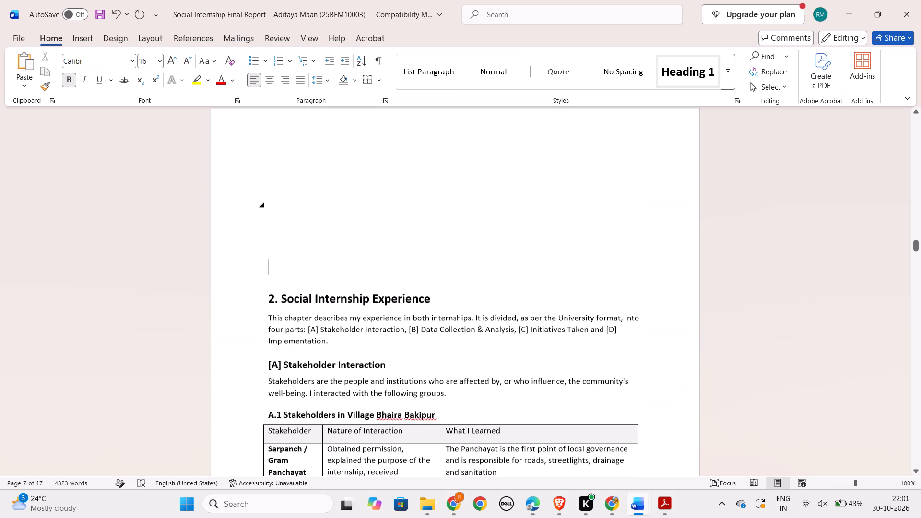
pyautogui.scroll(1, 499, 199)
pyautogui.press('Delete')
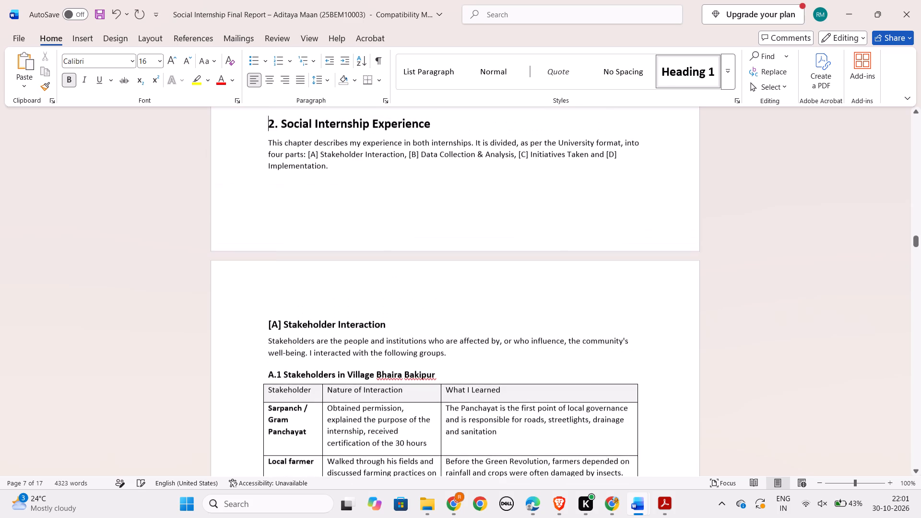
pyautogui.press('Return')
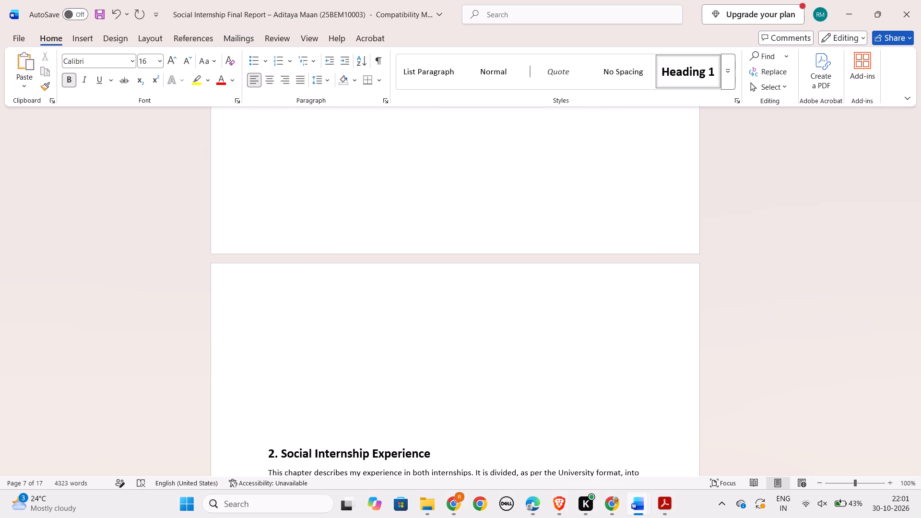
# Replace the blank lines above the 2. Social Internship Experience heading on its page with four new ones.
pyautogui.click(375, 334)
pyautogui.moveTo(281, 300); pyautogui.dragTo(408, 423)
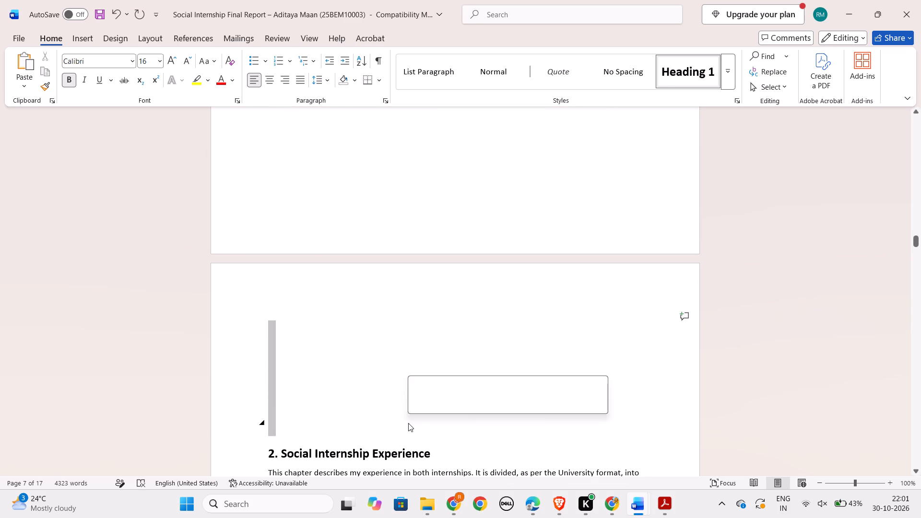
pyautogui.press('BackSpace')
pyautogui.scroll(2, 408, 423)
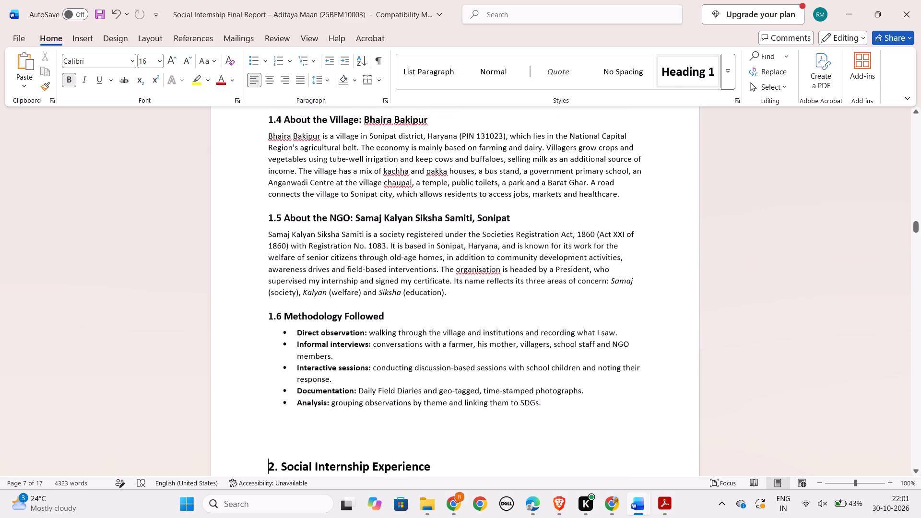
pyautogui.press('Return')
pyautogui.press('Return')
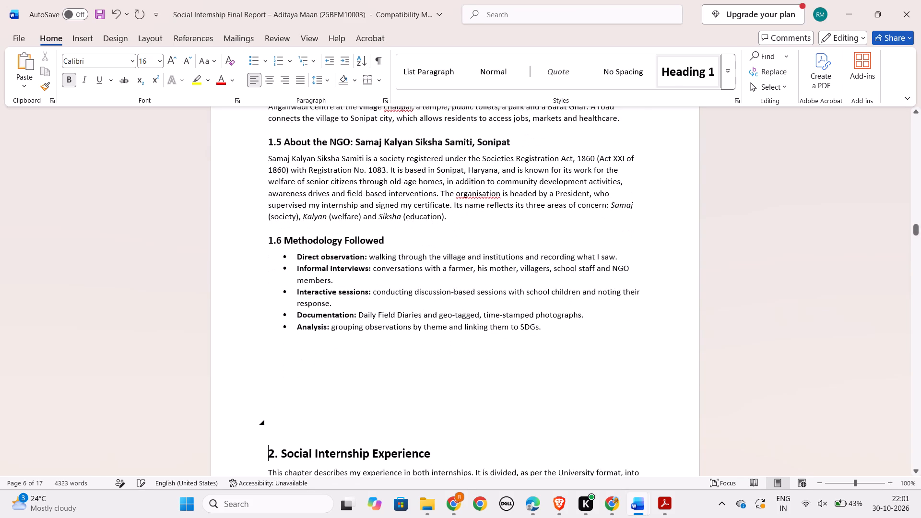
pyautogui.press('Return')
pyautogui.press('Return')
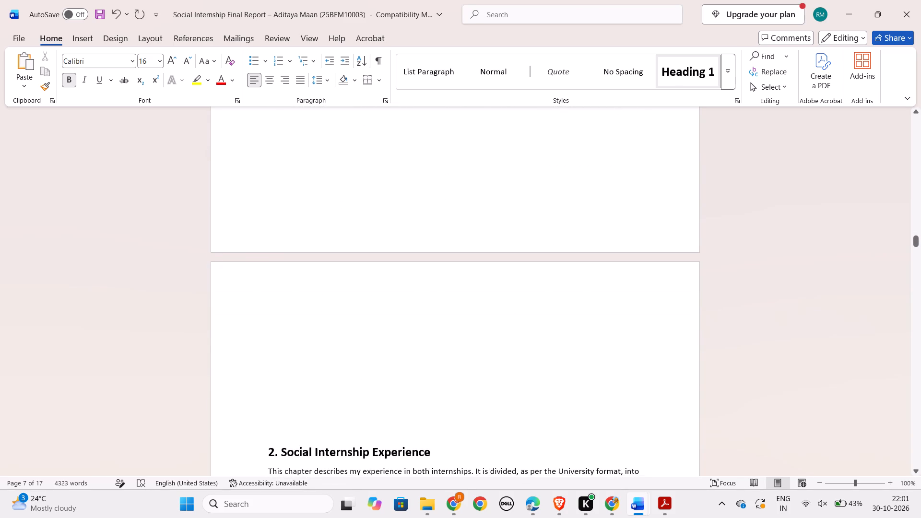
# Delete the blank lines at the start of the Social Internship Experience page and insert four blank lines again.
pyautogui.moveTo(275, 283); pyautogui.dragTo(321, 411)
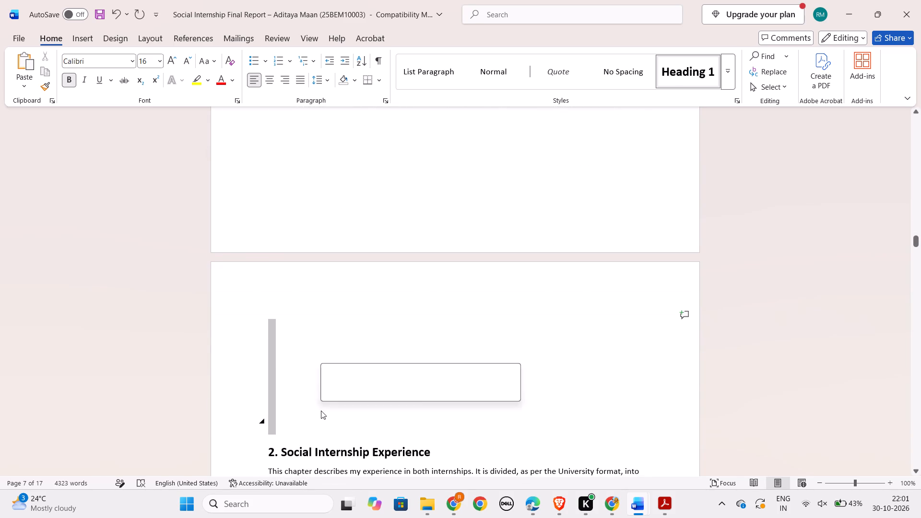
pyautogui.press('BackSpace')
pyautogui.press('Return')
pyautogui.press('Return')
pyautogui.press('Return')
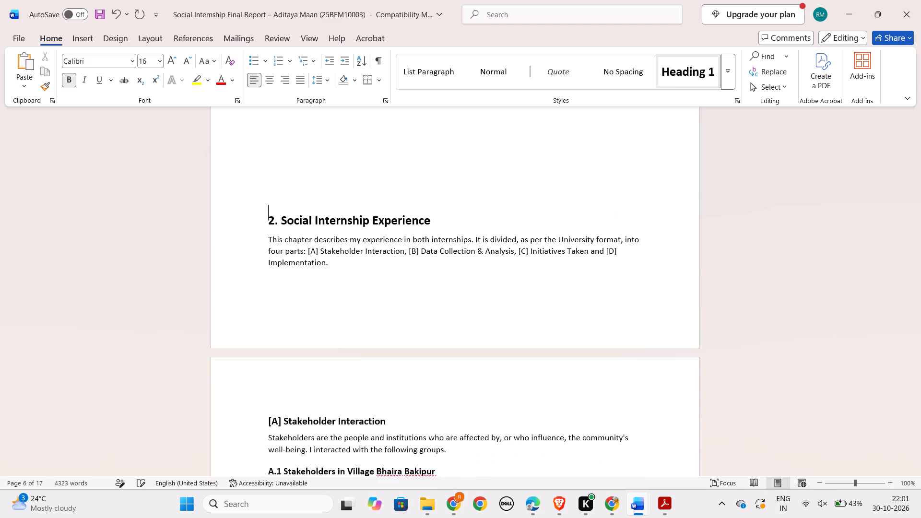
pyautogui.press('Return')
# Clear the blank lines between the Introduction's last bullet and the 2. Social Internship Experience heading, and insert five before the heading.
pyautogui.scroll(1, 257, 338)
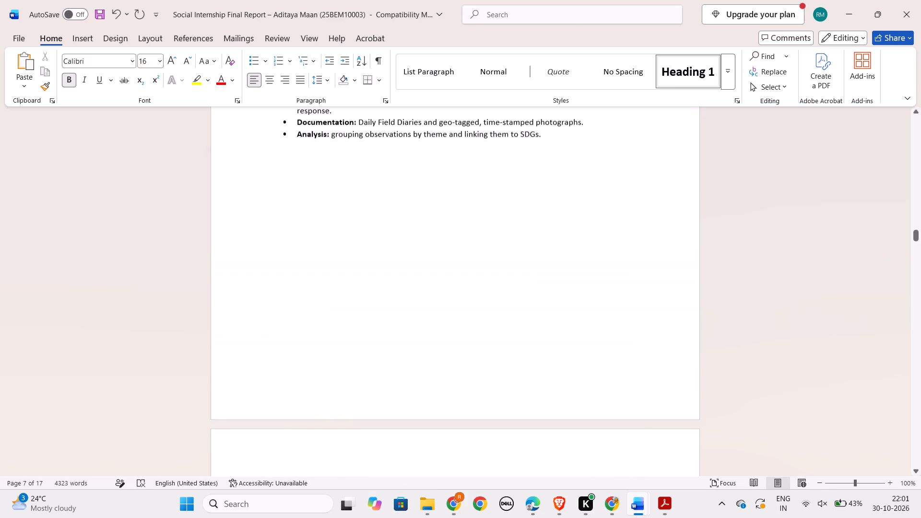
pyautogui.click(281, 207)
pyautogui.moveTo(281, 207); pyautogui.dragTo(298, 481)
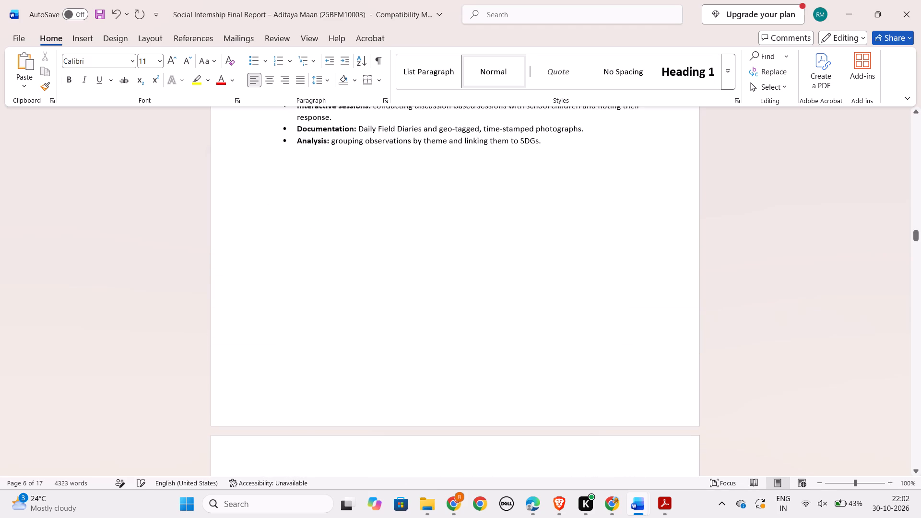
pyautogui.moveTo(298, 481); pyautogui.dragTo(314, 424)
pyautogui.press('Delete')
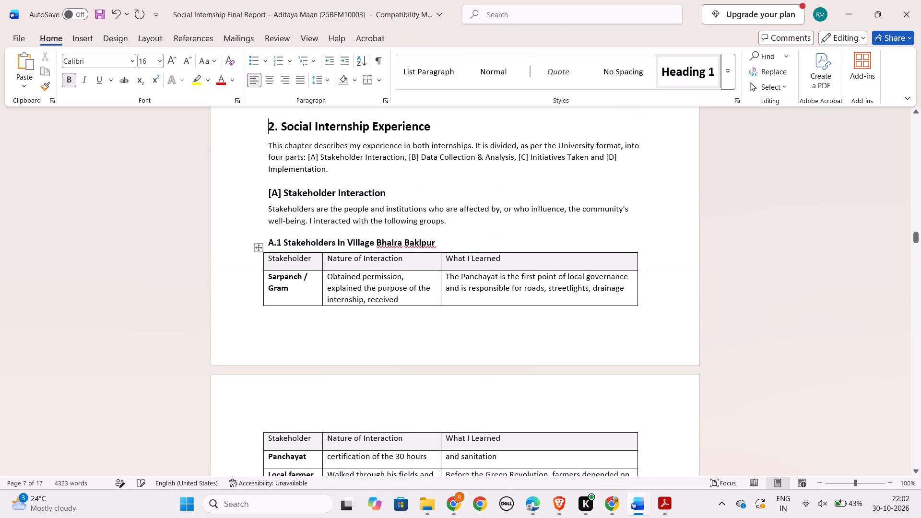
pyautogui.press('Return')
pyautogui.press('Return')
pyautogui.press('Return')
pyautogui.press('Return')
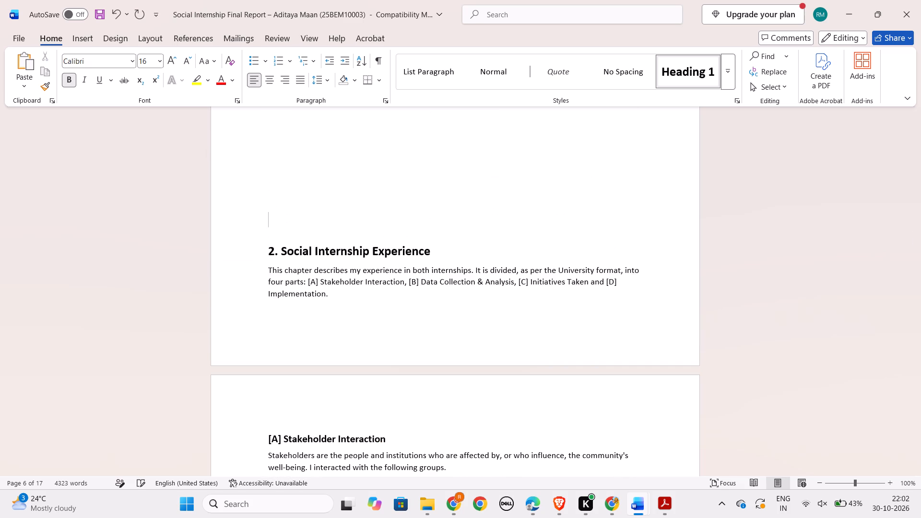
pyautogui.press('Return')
# Delete the selected blank lines above the 2. Social Internship Experience heading and insert five to push it onto the following page.
pyautogui.moveTo(268, 261); pyautogui.dragTo(283, 424)
pyautogui.press('BackSpace')
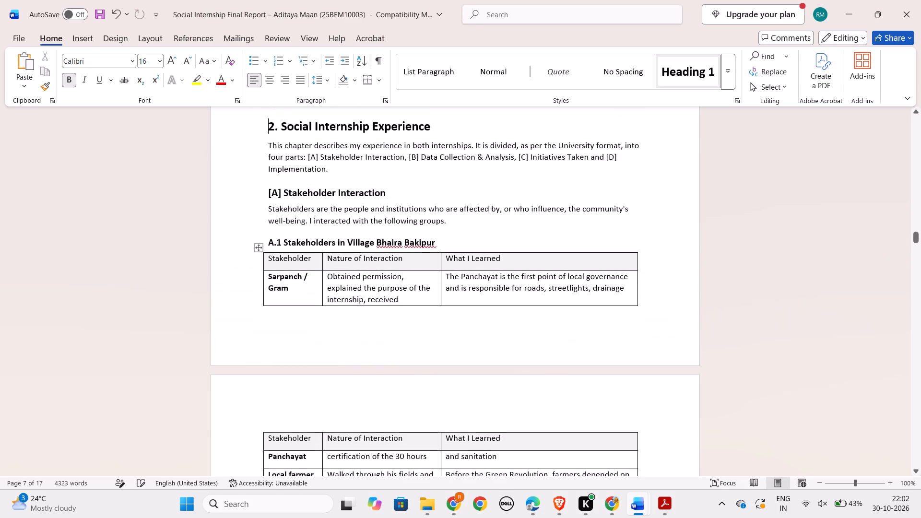
pyautogui.press('Return')
pyautogui.press('Return')
pyautogui.press('Return')
pyautogui.press('Return')
pyautogui.press('Return')
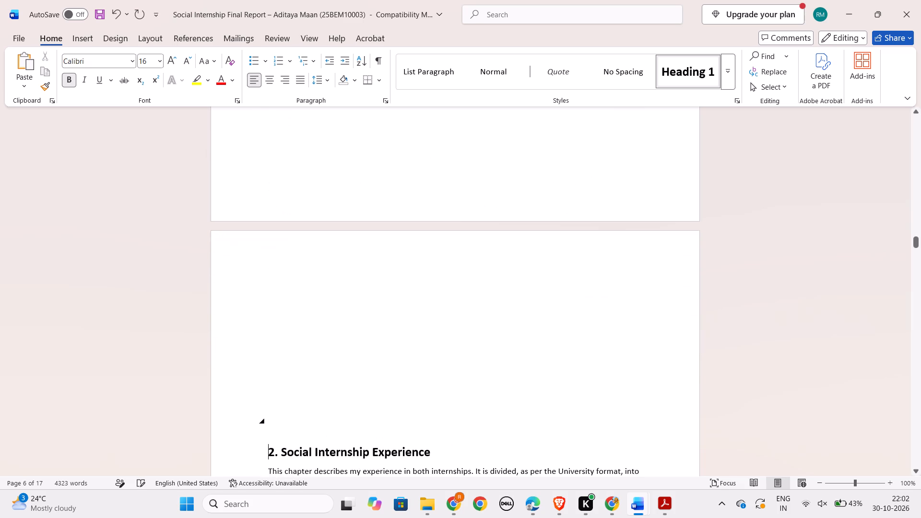
# Enter the heading 2. Social Internship Experience on the first blank line of the page after the Introduction.
pyautogui.scroll(8, 283, 424)
pyautogui.scroll(-7, 283, 424)
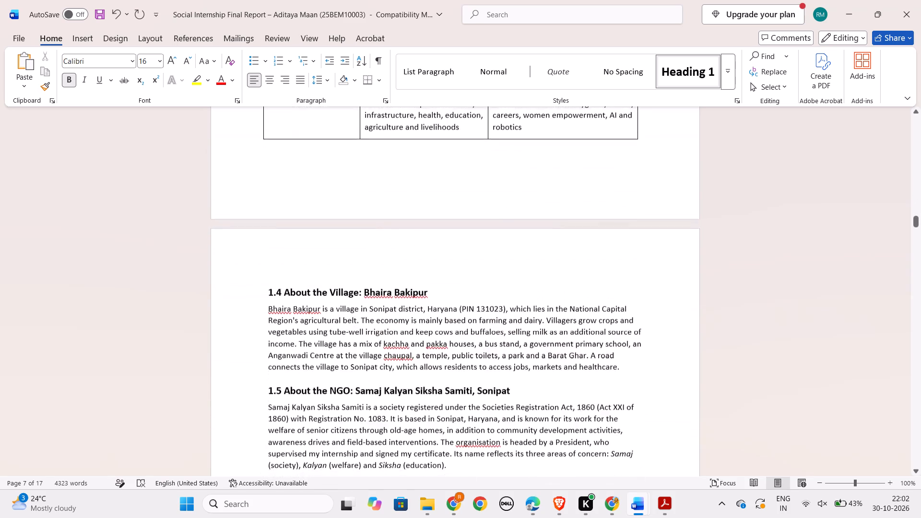
pyautogui.scroll(-5, 283, 424)
pyautogui.click(279, 276)
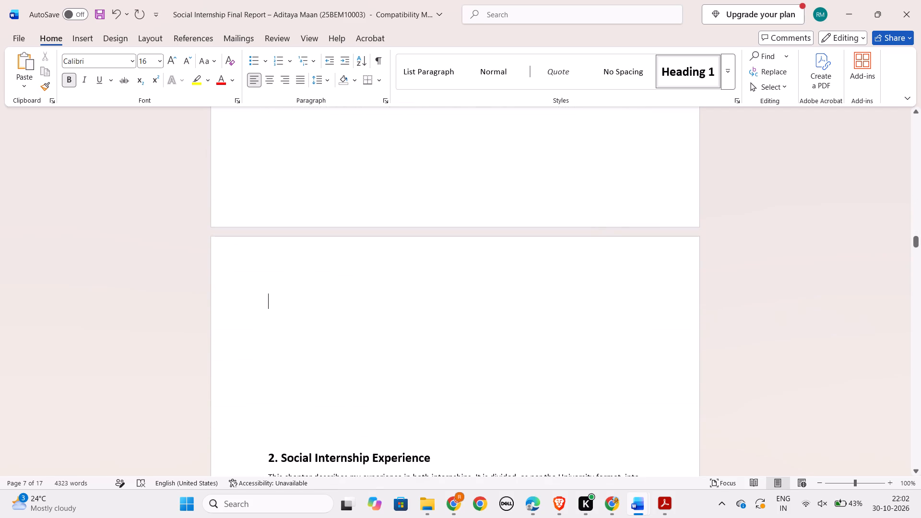
pyautogui.scroll(-1, 279, 276)
pyautogui.scroll(1, 279, 276)
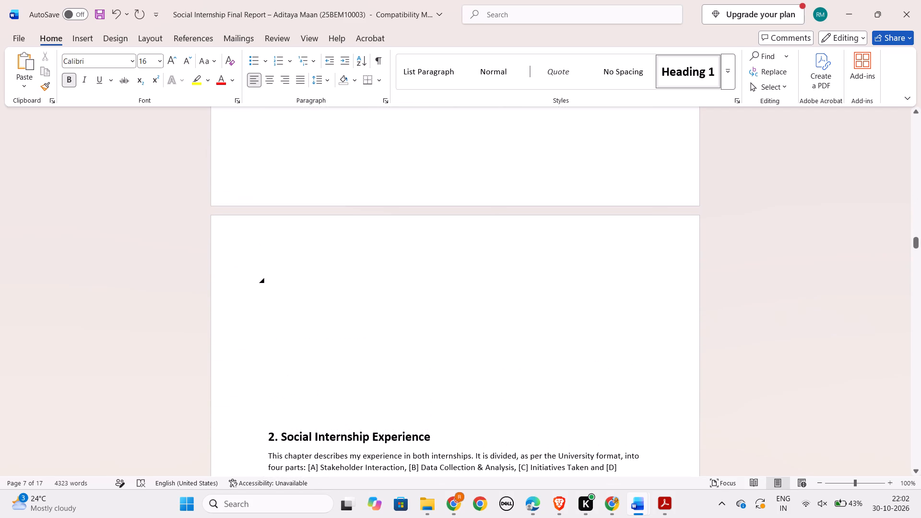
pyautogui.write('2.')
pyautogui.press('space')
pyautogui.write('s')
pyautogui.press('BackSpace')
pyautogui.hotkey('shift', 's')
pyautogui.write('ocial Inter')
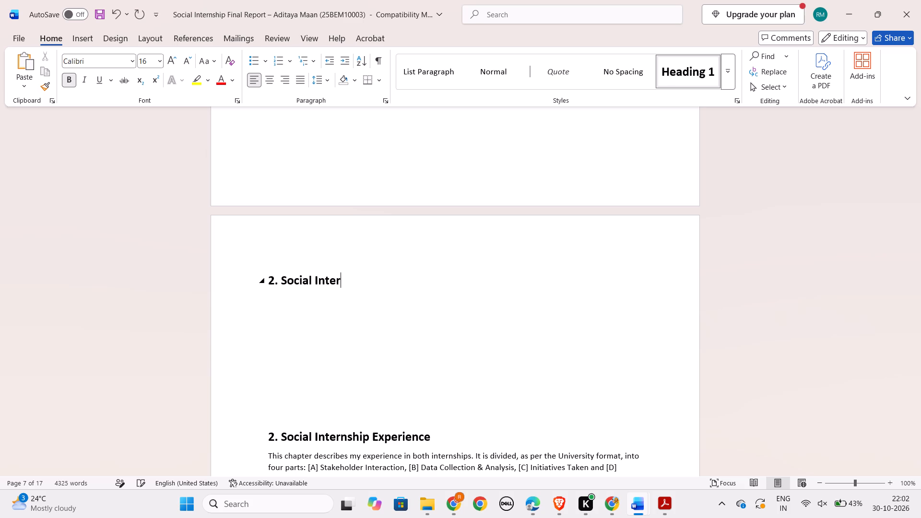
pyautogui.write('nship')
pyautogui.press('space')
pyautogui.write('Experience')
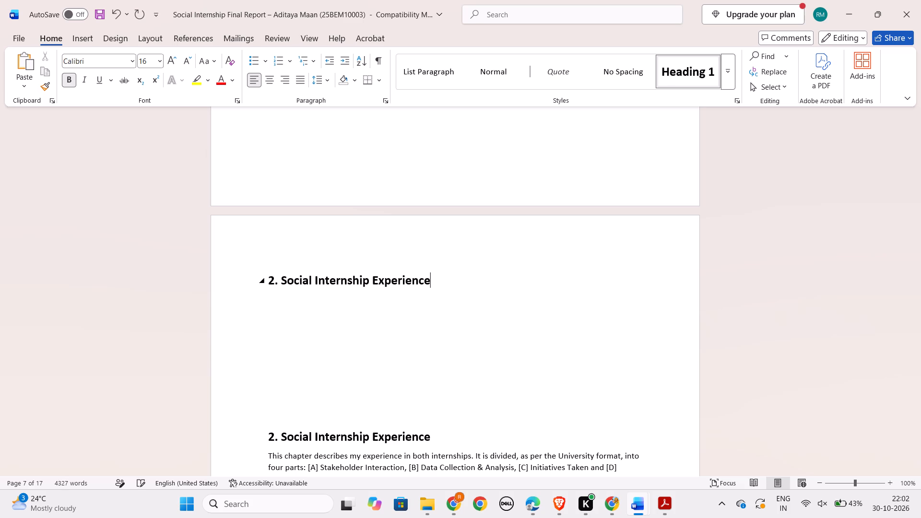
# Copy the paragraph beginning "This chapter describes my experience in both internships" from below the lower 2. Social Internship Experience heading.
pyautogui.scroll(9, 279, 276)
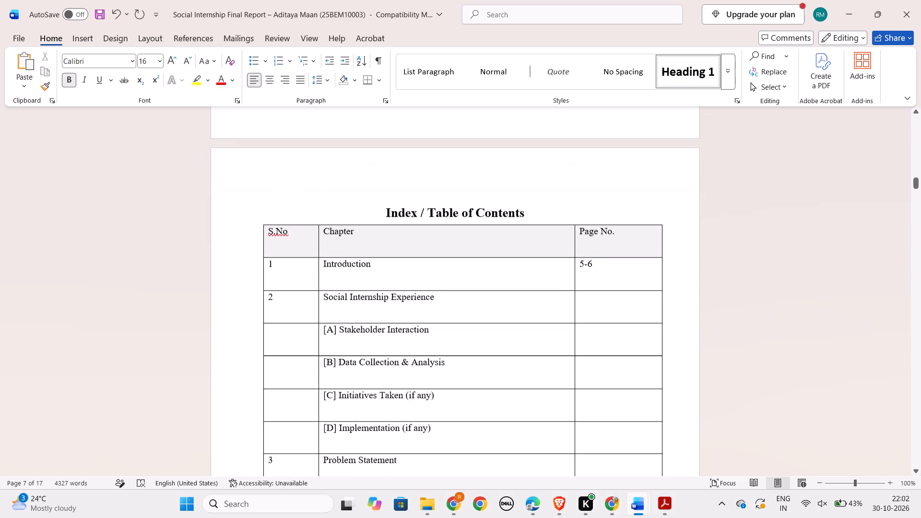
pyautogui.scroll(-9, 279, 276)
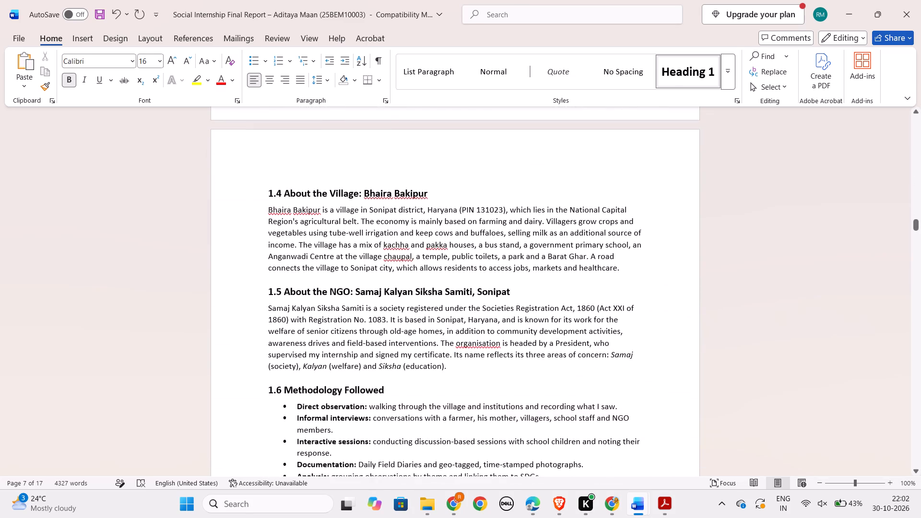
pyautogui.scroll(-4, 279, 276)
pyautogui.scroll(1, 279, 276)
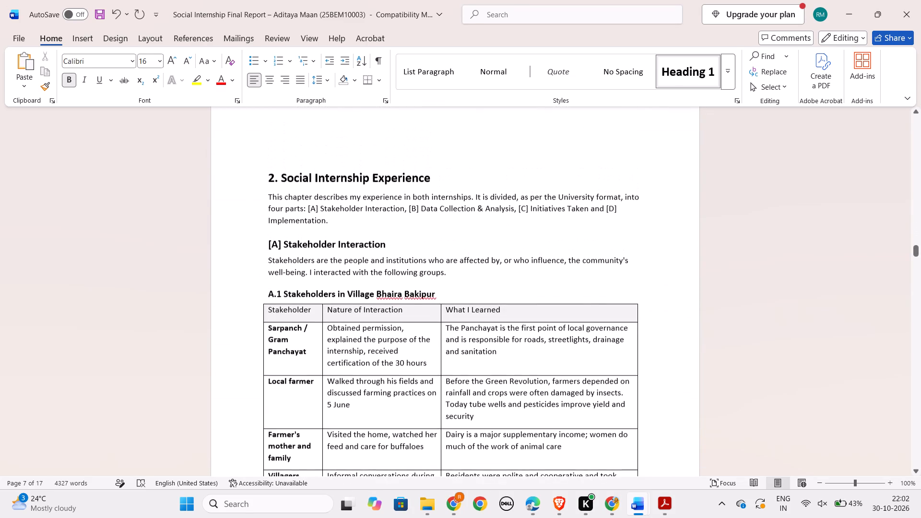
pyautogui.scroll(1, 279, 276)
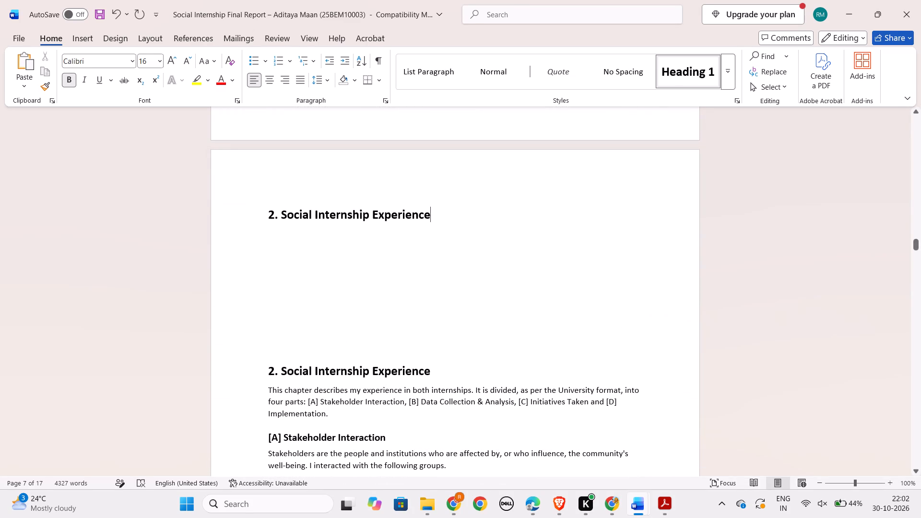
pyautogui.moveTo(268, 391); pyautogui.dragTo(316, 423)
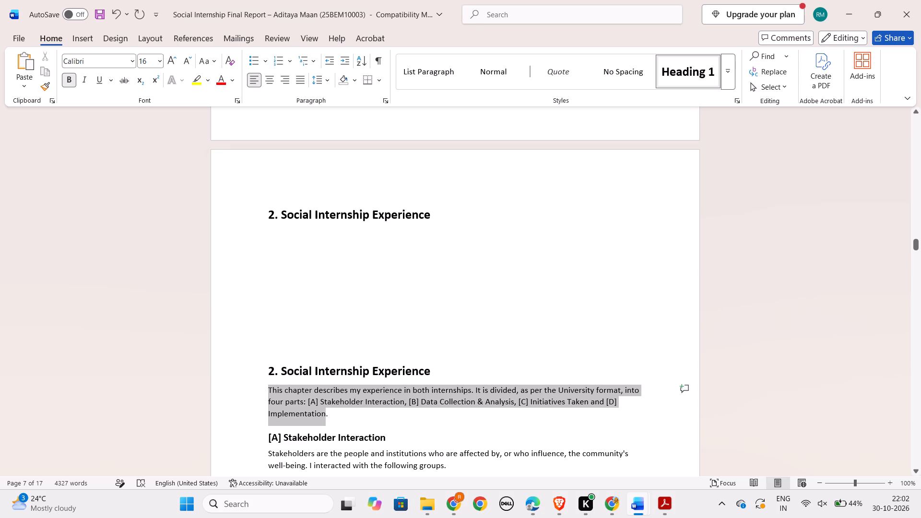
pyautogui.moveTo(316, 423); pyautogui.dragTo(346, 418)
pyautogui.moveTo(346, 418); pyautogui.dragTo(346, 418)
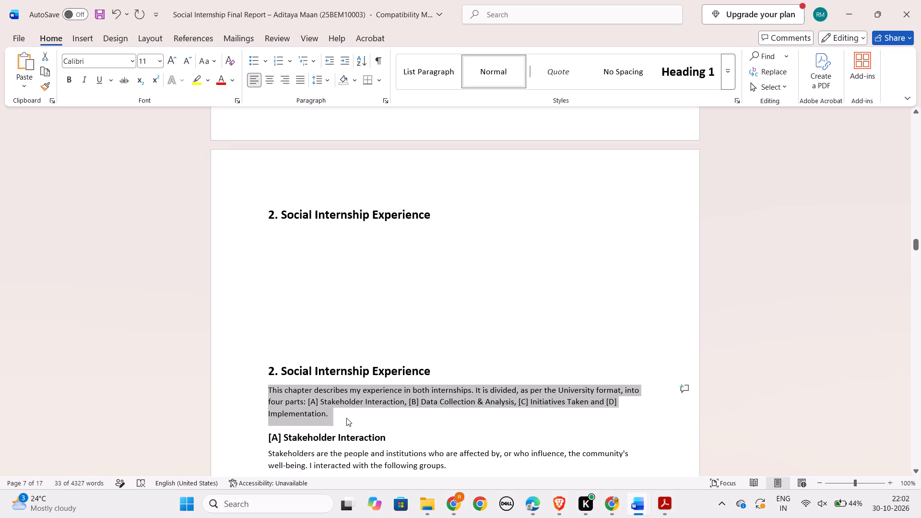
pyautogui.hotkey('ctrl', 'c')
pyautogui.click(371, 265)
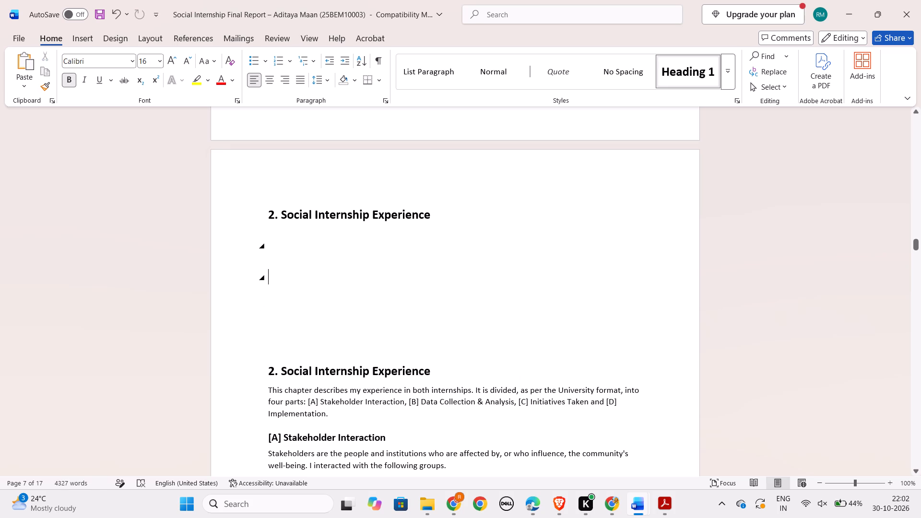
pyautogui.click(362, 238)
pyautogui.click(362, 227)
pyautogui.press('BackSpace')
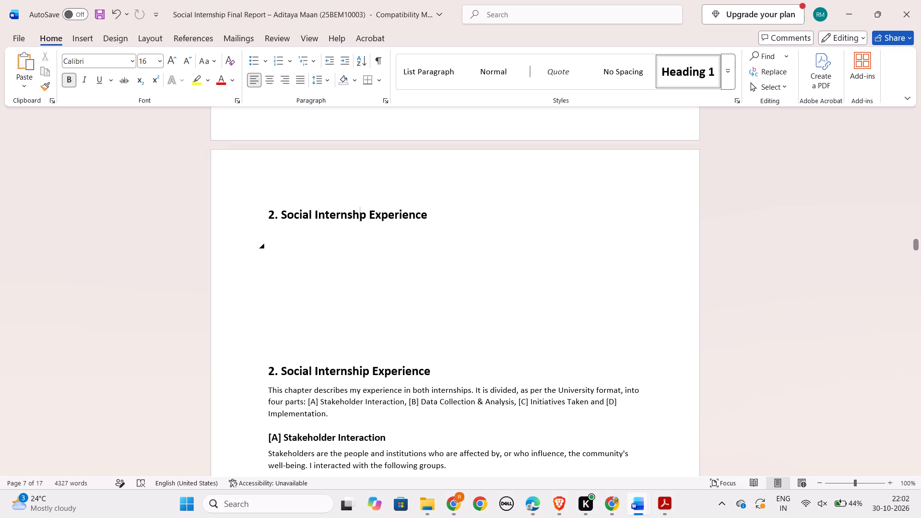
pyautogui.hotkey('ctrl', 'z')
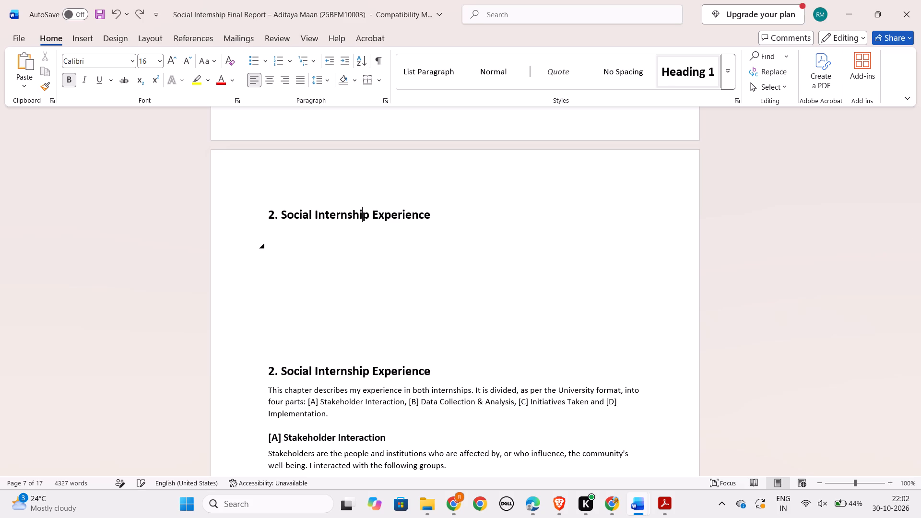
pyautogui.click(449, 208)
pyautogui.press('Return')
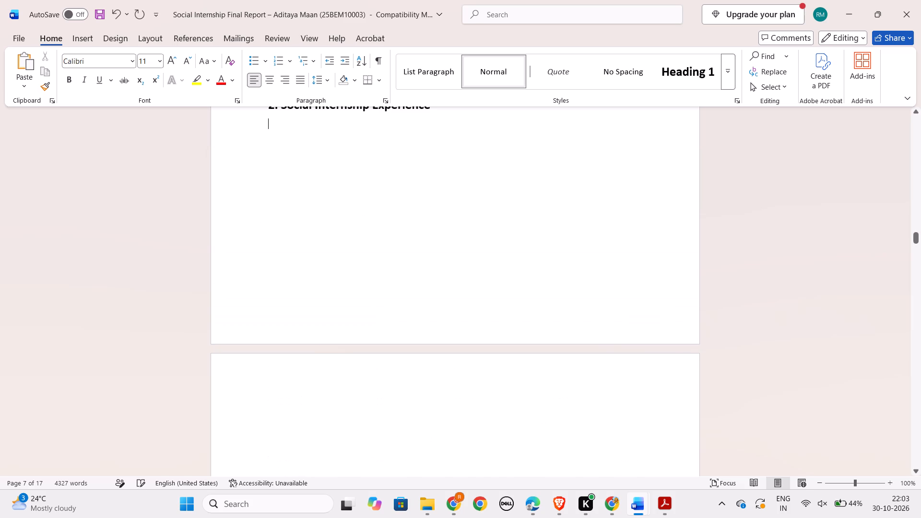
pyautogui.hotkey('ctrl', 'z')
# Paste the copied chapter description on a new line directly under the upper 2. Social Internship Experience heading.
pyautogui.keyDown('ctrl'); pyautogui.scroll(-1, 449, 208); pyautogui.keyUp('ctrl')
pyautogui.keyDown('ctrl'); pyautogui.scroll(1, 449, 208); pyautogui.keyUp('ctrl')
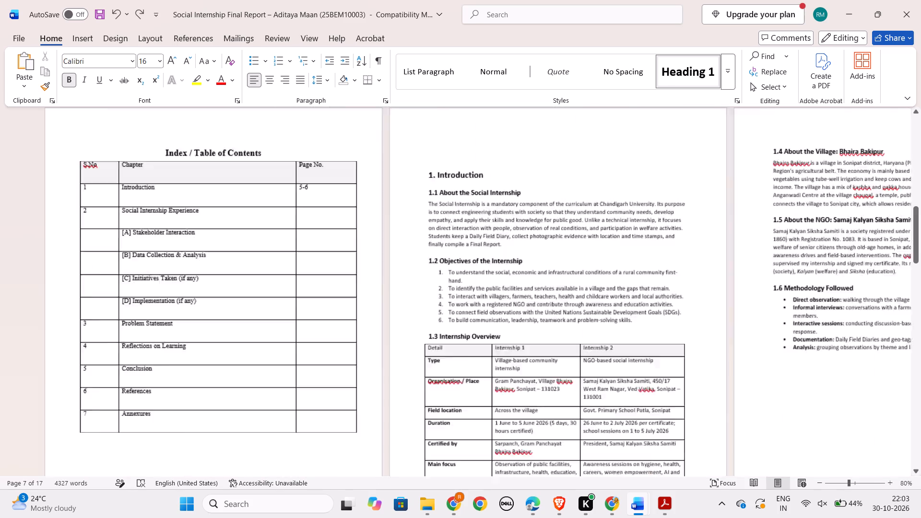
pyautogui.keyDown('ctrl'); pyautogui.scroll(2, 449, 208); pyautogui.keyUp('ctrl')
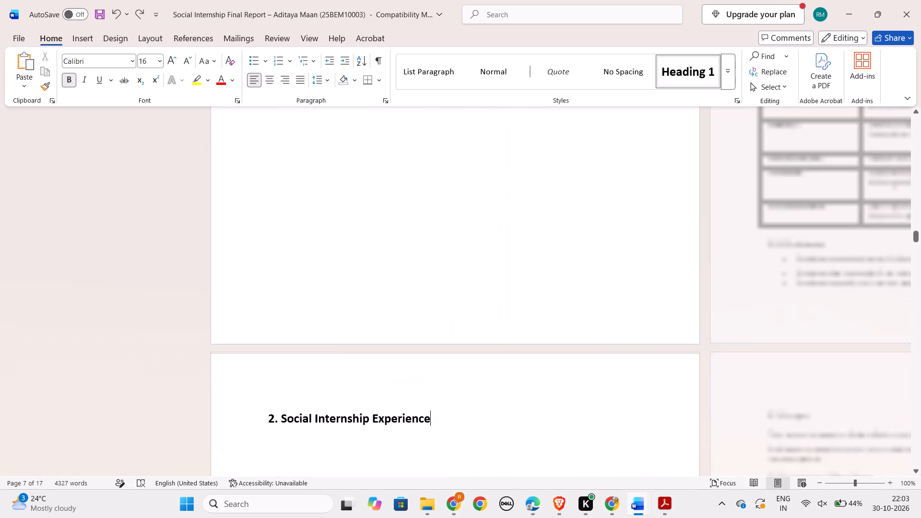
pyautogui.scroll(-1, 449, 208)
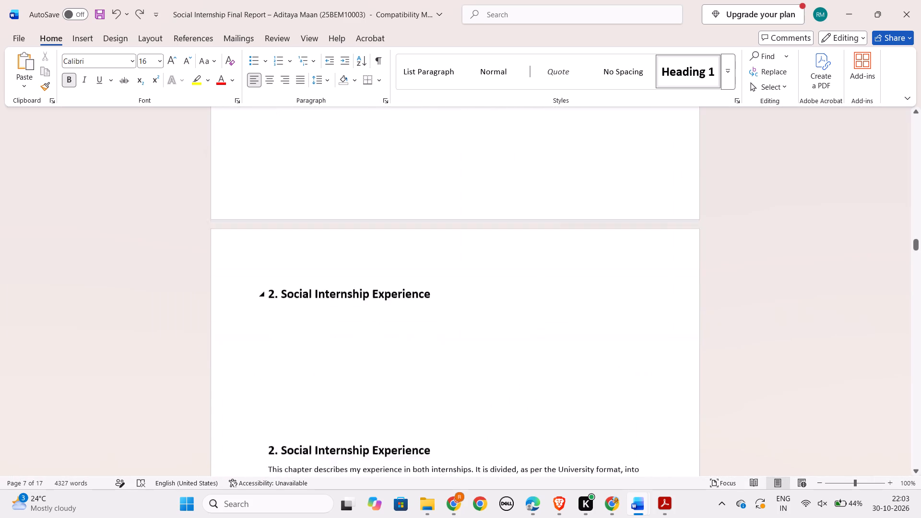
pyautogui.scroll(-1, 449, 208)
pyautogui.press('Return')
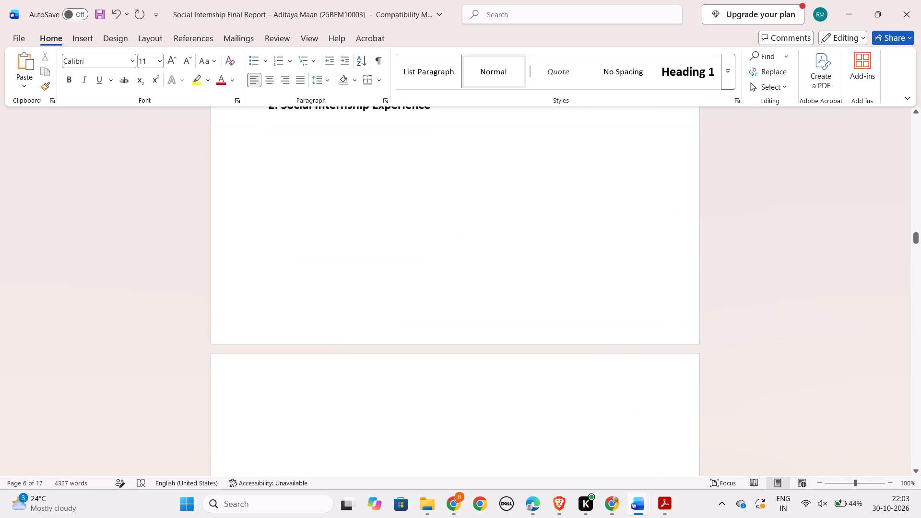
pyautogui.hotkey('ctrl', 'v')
# Delete the duplicate 2. Social Internship Experience heading and its pasted paragraph after the Methodology bullets, leaving blank space there.
pyautogui.scroll(1, 449, 208)
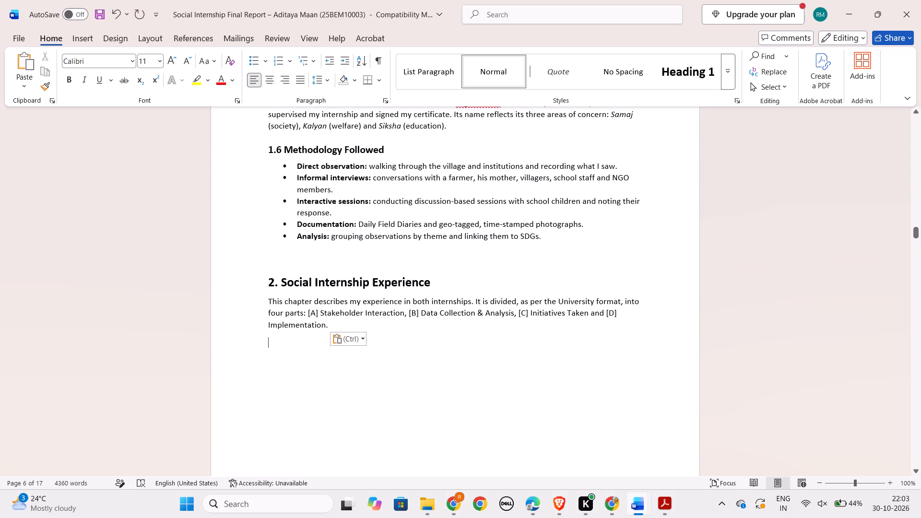
pyautogui.moveTo(339, 321); pyautogui.dragTo(261, 291)
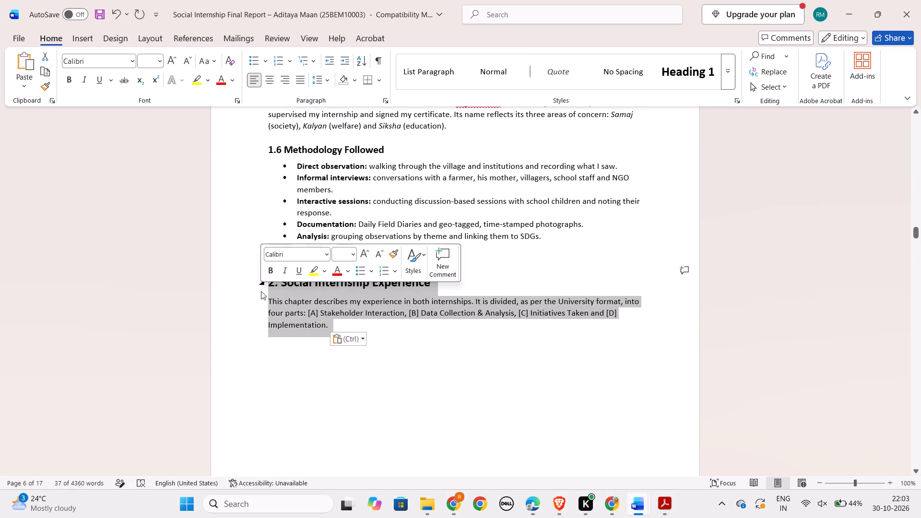
pyautogui.press('BackSpace')
pyautogui.press('BackSpace')
pyautogui.press('Return')
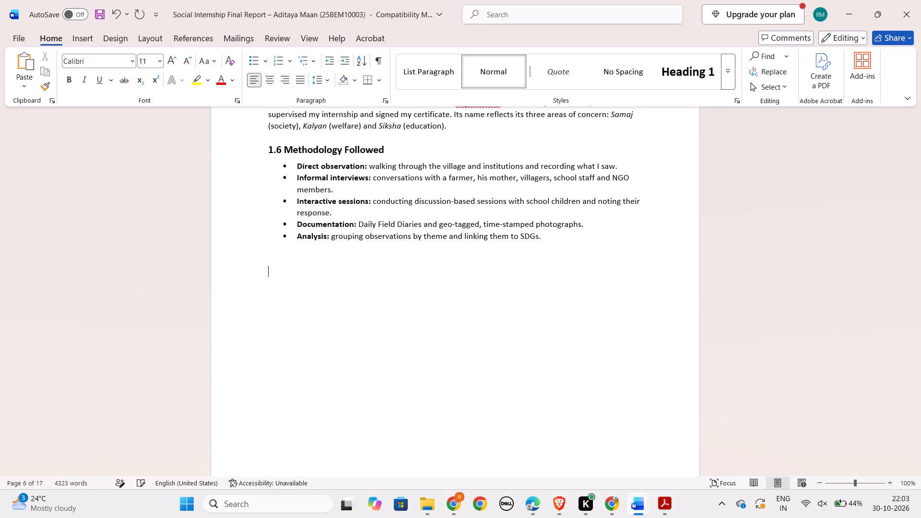
# Delete the blank lines above the 2. Social Internship Experience heading and insert five line breaks to start it at the top of the following page.
pyautogui.scroll(-2, 261, 291)
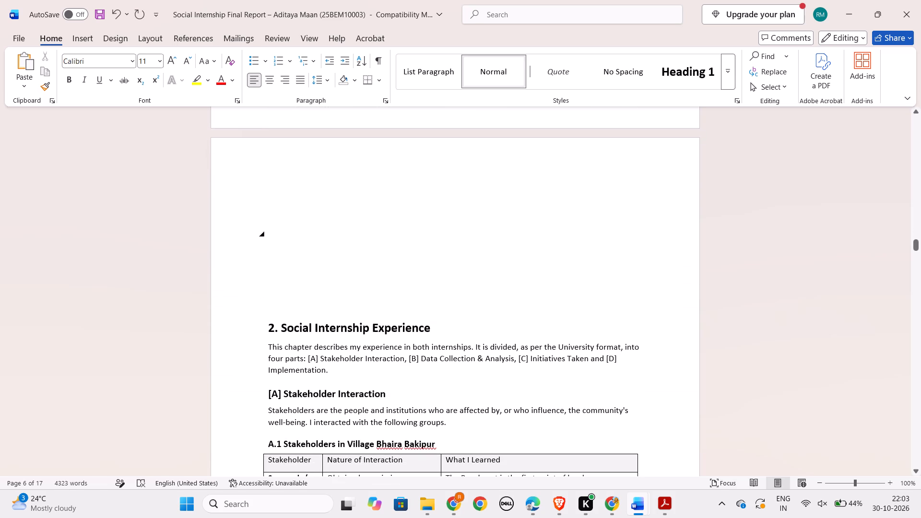
pyautogui.click(295, 214)
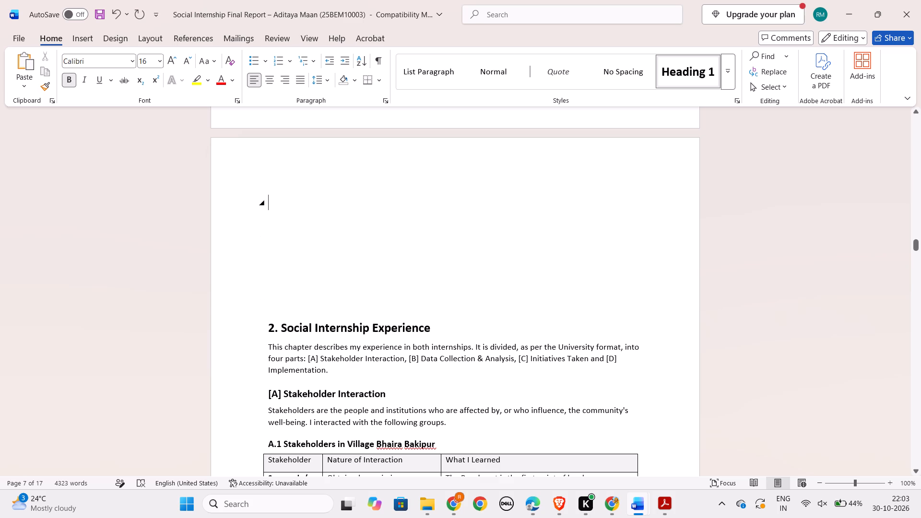
pyautogui.moveTo(289, 292); pyautogui.dragTo(267, 210)
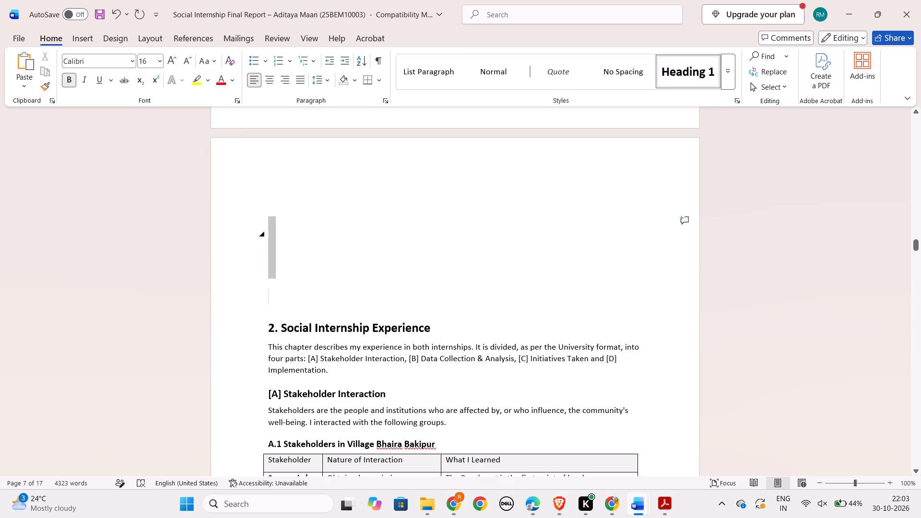
pyautogui.moveTo(267, 210); pyautogui.dragTo(263, 173)
pyautogui.press('BackSpace')
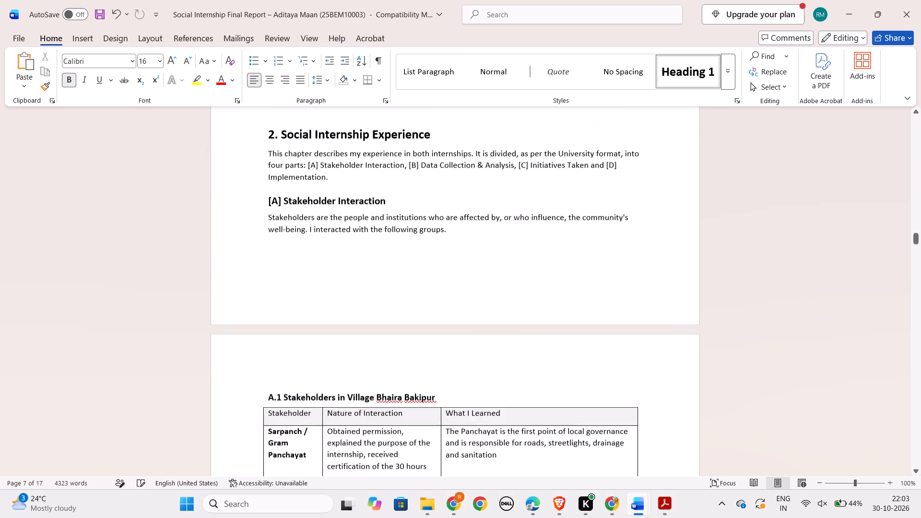
pyautogui.press('Return')
pyautogui.press('Return')
pyautogui.press('Return')
pyautogui.press('Return')
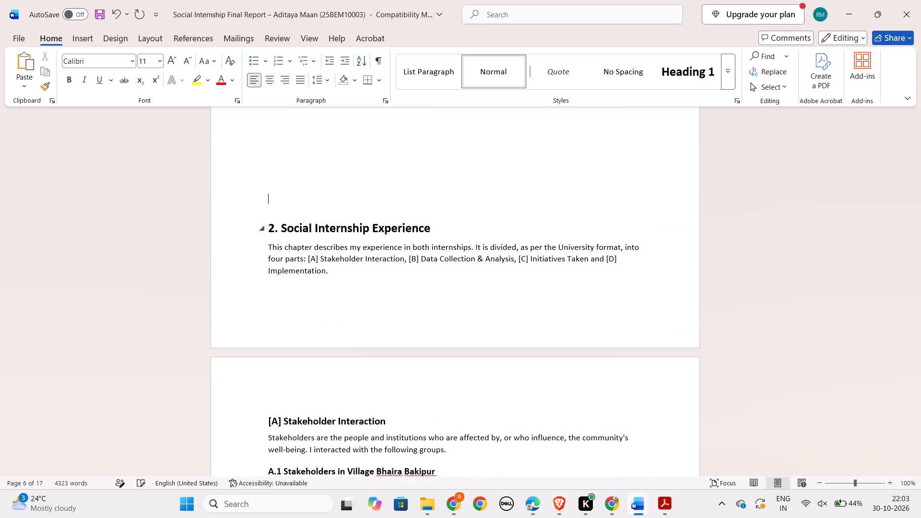
pyautogui.press('Return')
pyautogui.scroll(1, 345, 223)
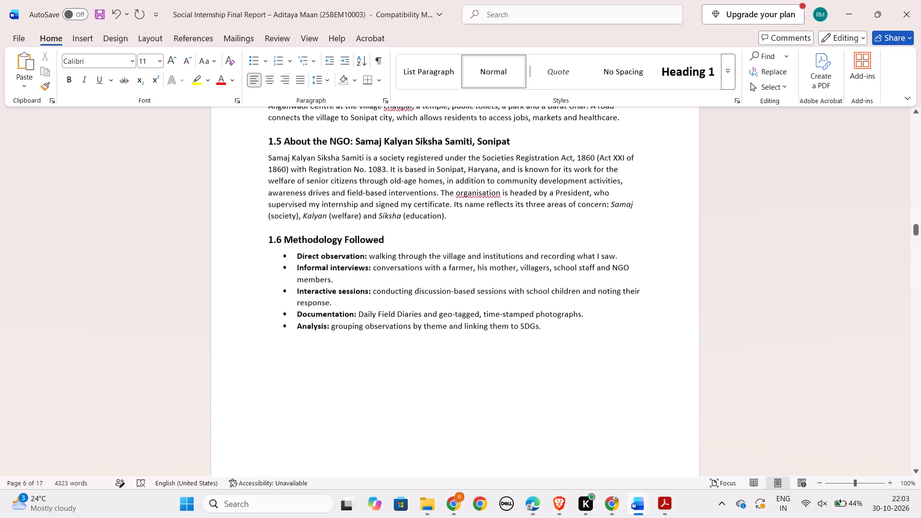
pyautogui.scroll(-3, 345, 223)
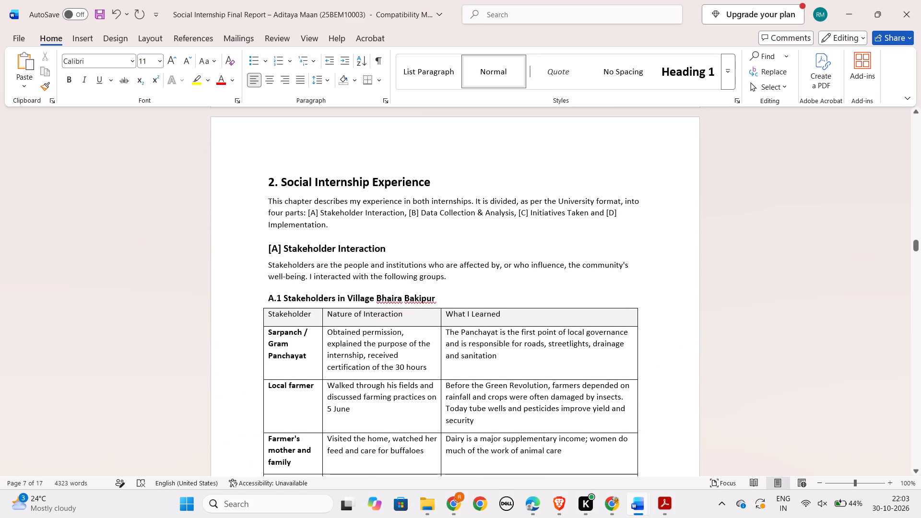
# Examine the rest of section 2, parts [A] to [D], through to the 3. Problem Statement heading for page positions.
pyautogui.scroll(-2, 345, 223)
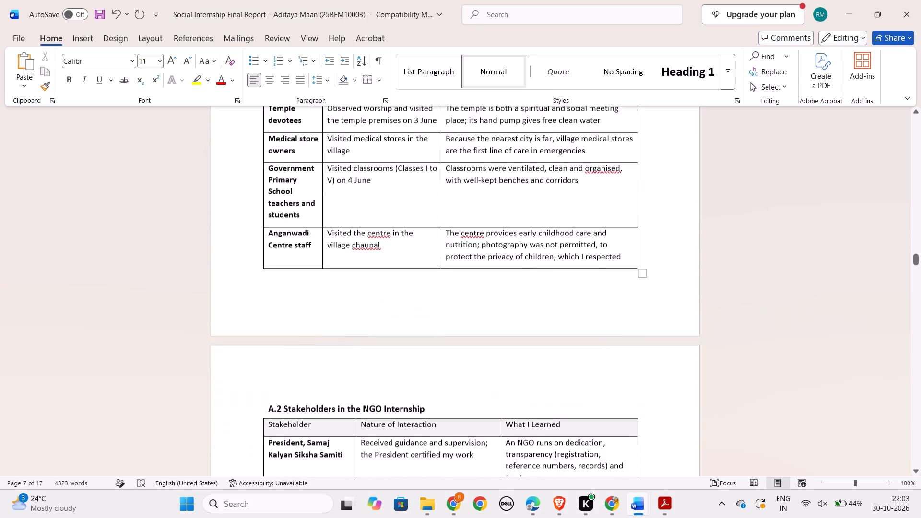
pyautogui.scroll(-5, 345, 223)
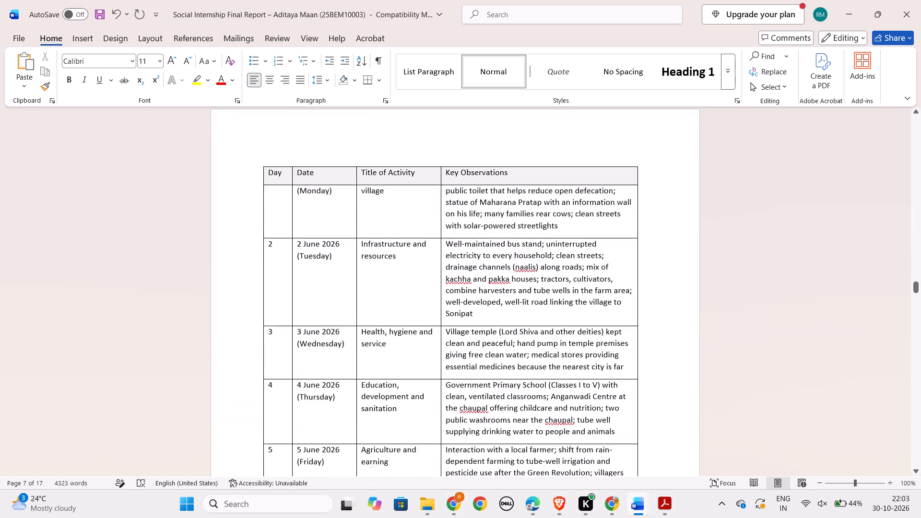
pyautogui.scroll(-8, 345, 223)
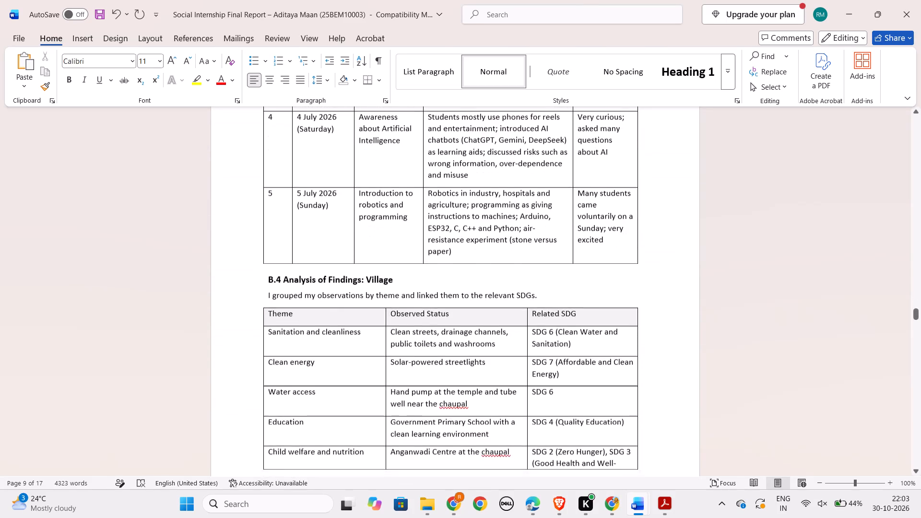
pyautogui.scroll(-4, 345, 223)
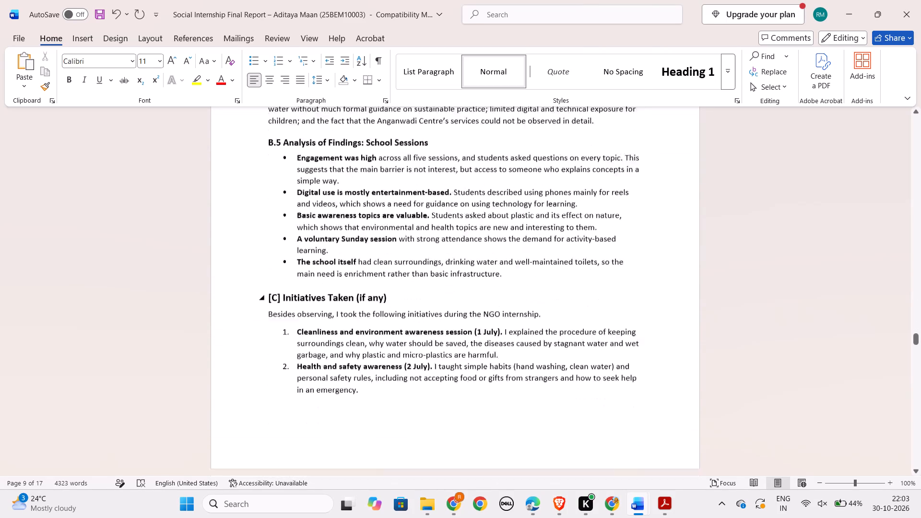
pyautogui.scroll(-4, 345, 223)
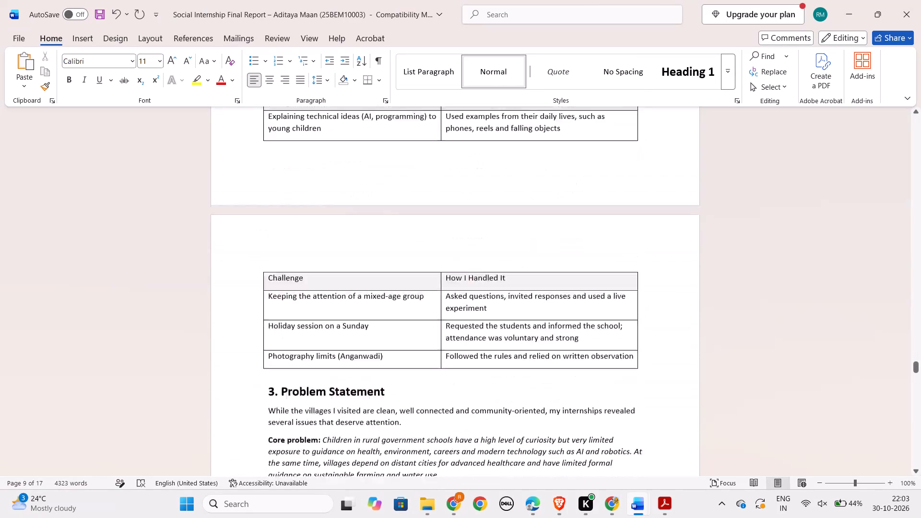
pyautogui.scroll(-3, 345, 223)
pyautogui.scroll(1, 345, 223)
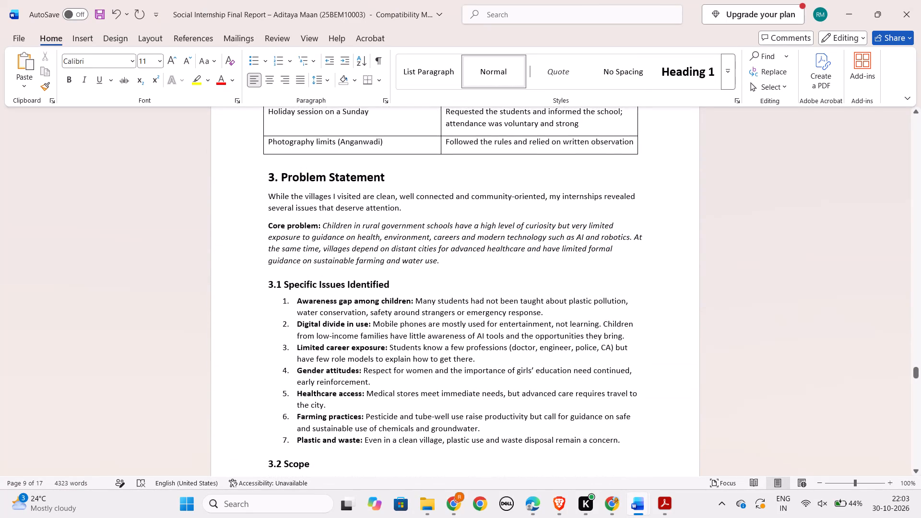
pyautogui.scroll(1, 345, 223)
pyautogui.click(345, 223)
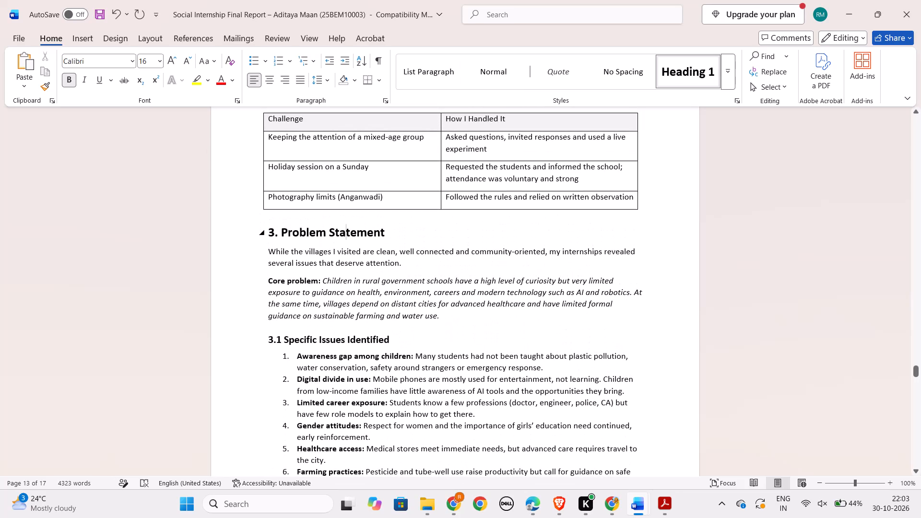
pyautogui.click(434, 256)
pyautogui.scroll(1, 434, 256)
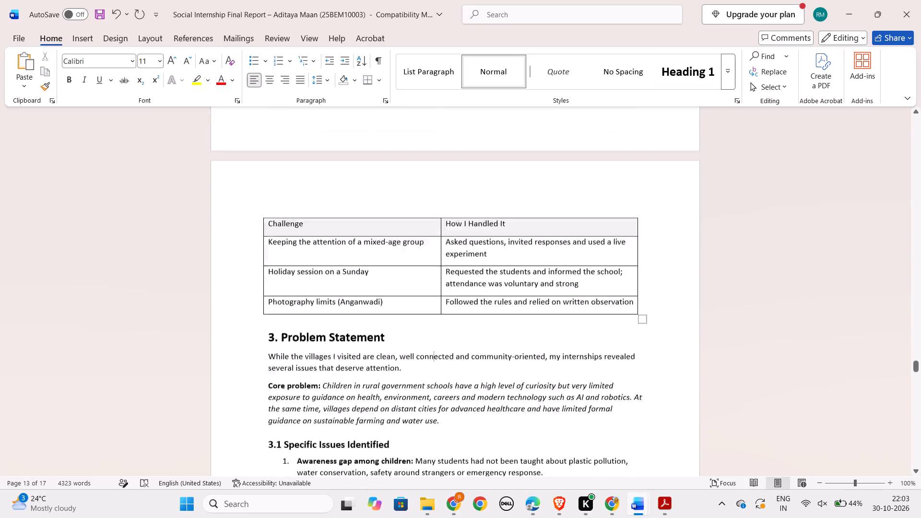
# Enter 7-13 as the page number for Social Internship Experience in the index table.
pyautogui.scroll(4, 434, 256)
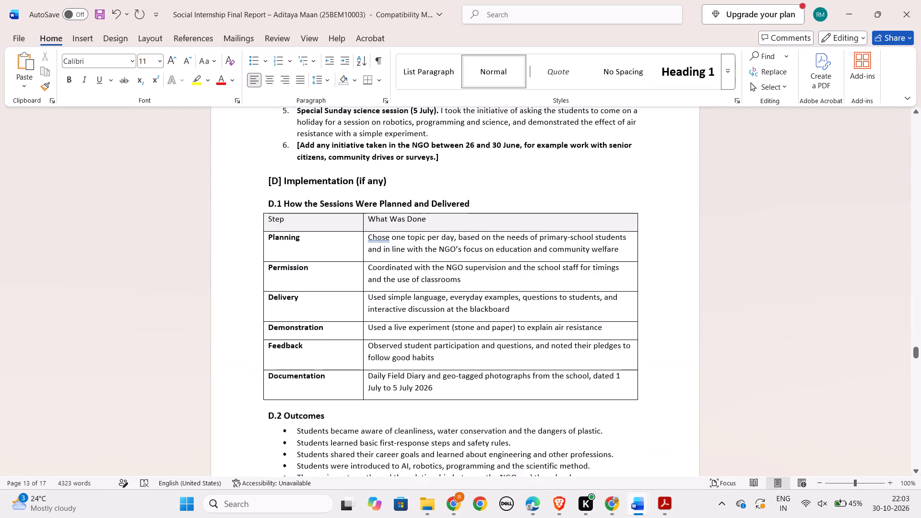
pyautogui.scroll(3, 434, 256)
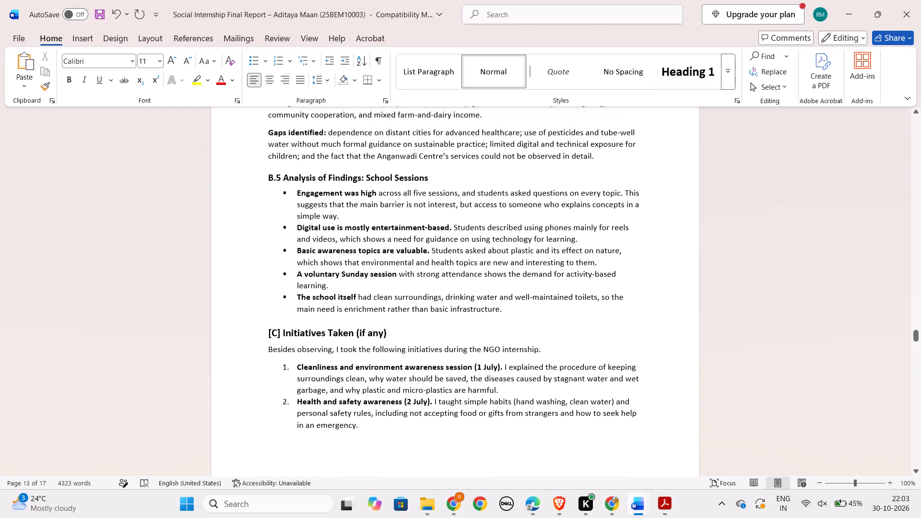
pyautogui.scroll(9, 434, 256)
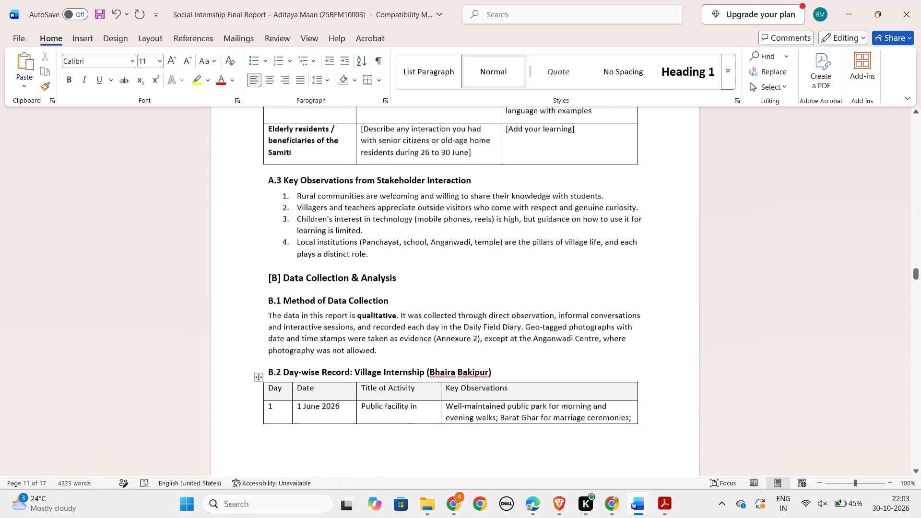
pyautogui.scroll(10, 434, 256)
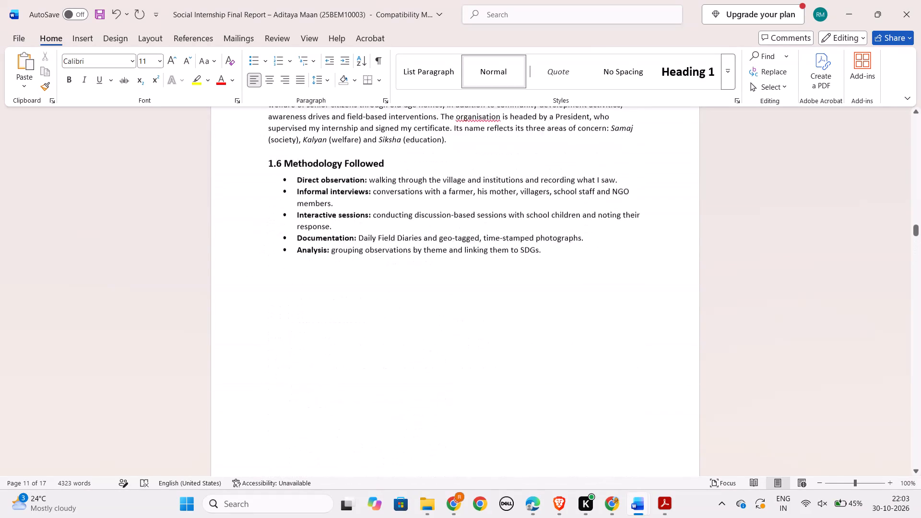
pyautogui.scroll(9, 434, 256)
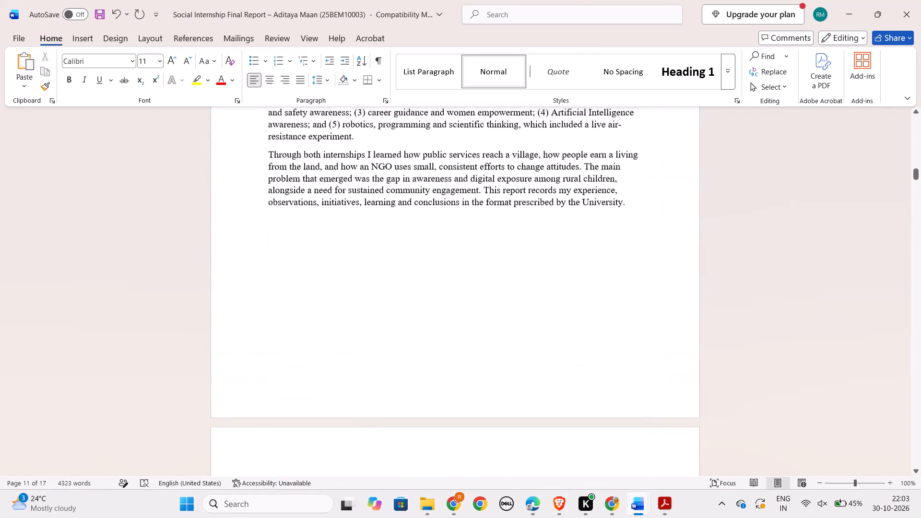
pyautogui.scroll(-1, 434, 256)
pyautogui.click(595, 388)
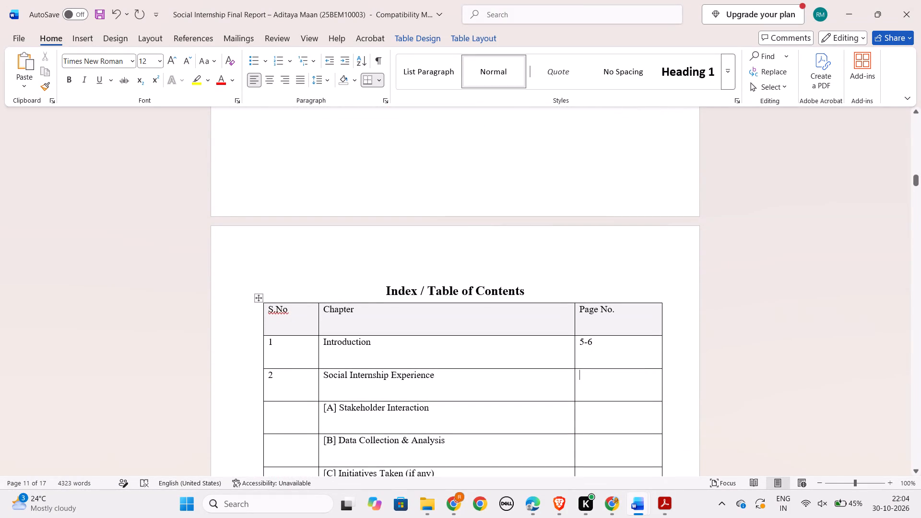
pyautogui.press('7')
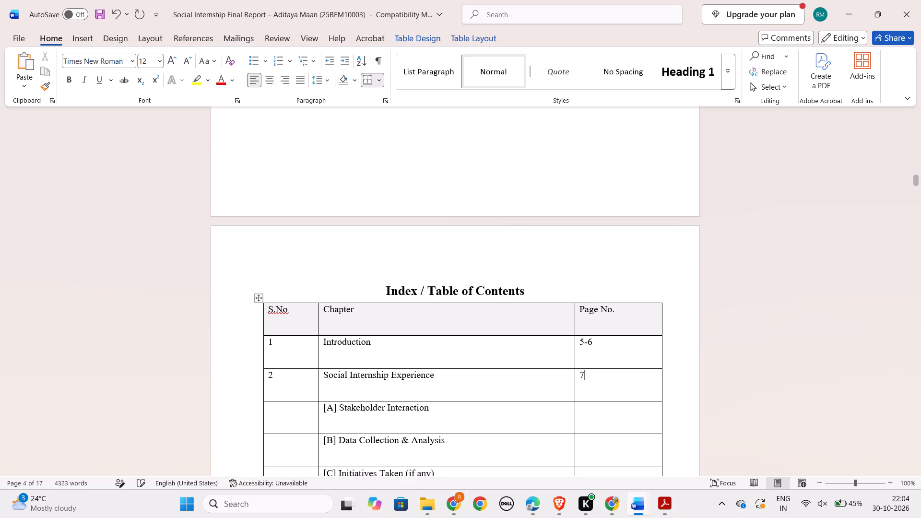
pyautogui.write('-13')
# Change all of section 1, from the 1. Introduction heading through the Methodology Followed bullets, to Times New Roman.
pyautogui.scroll(-12, 595, 388)
pyautogui.scroll(1, 595, 388)
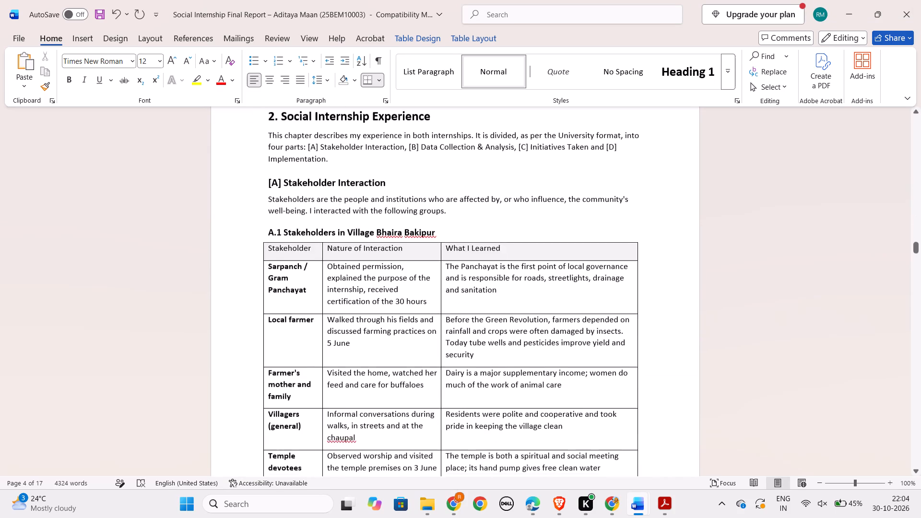
pyautogui.scroll(3, 595, 388)
pyautogui.scroll(-1, 595, 388)
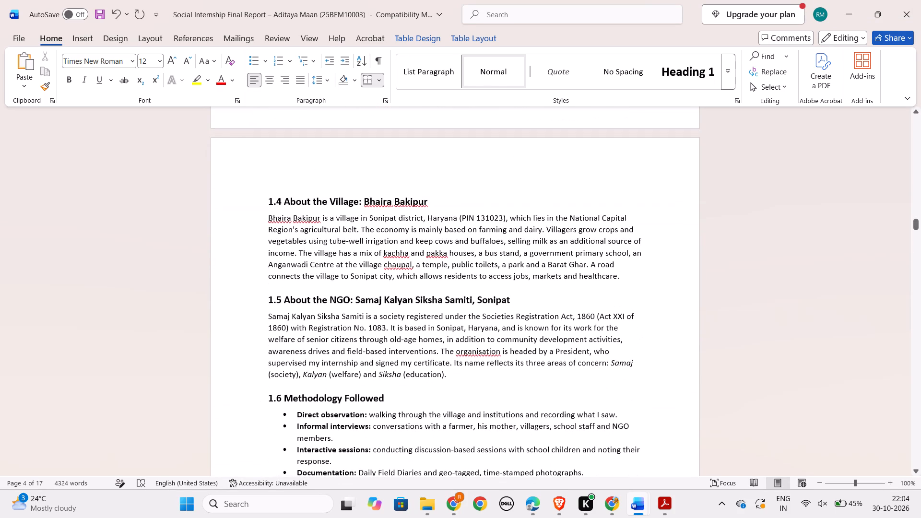
pyautogui.scroll(6, 388, 226)
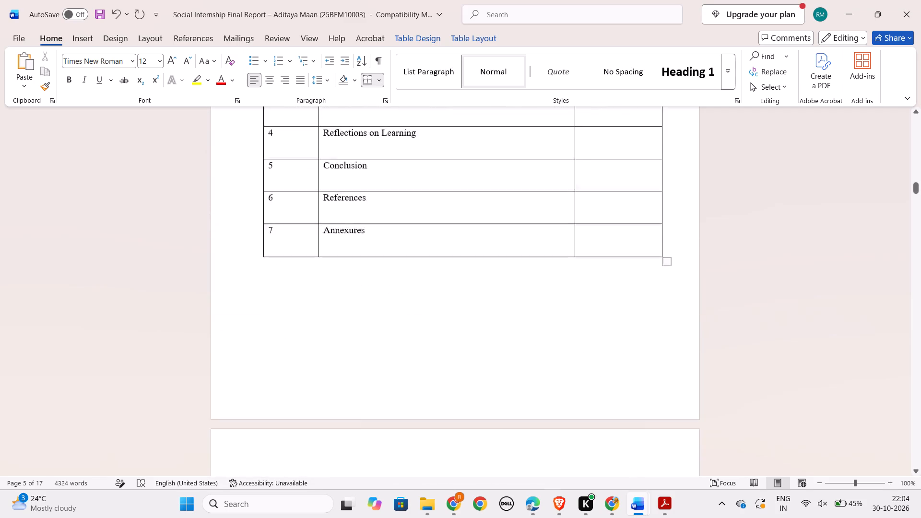
pyautogui.scroll(1, 388, 226)
pyautogui.scroll(-3, 388, 226)
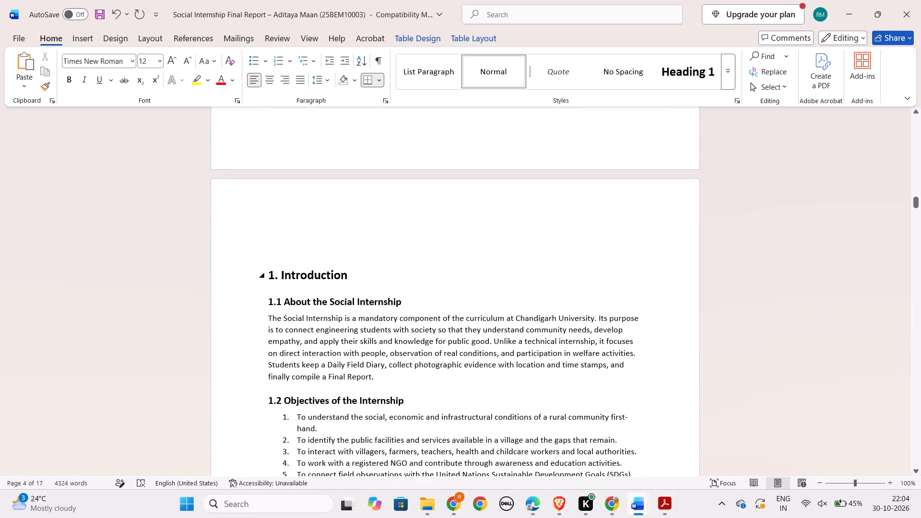
pyautogui.moveTo(267, 275); pyautogui.dragTo(384, 496)
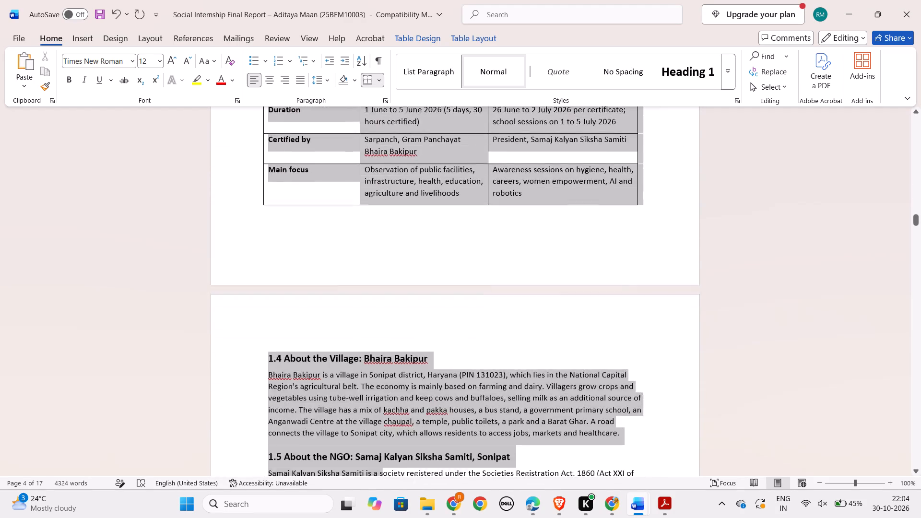
pyautogui.moveTo(384, 496); pyautogui.dragTo(543, 331)
pyautogui.click(575, 294)
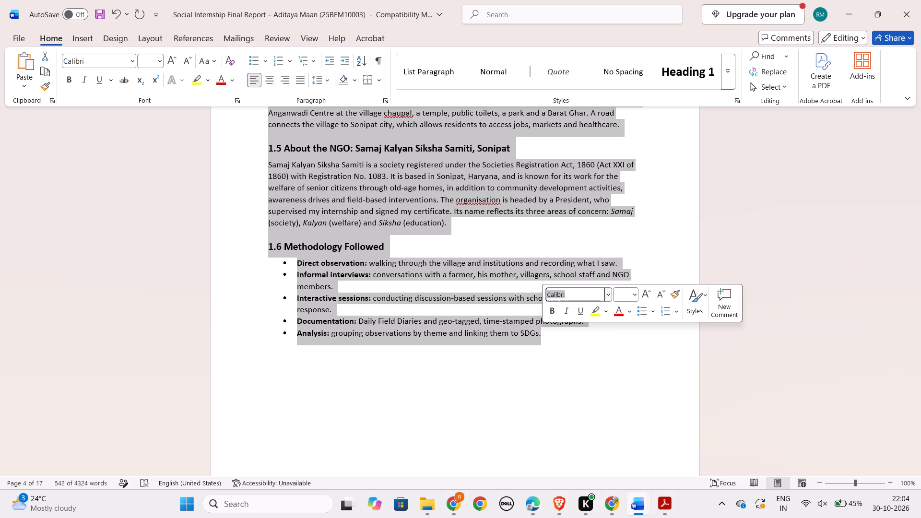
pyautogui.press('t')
pyautogui.press('Return')
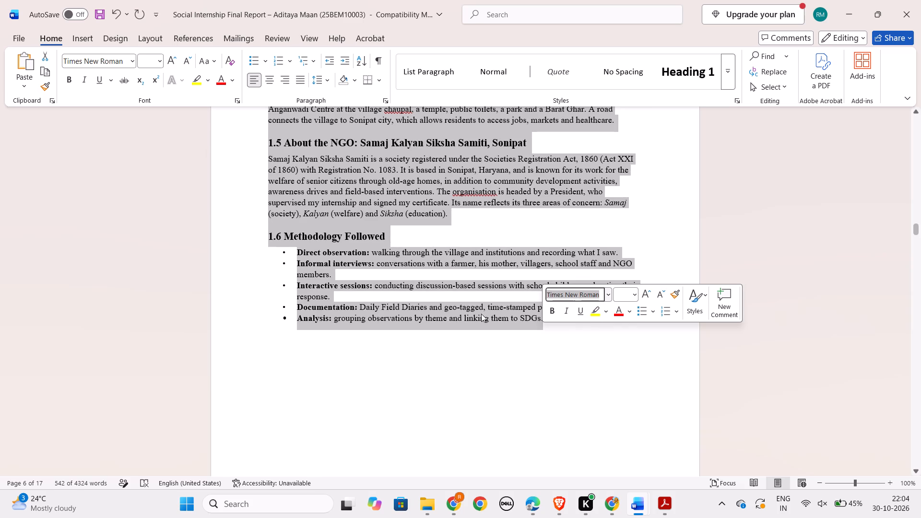
# Set the five bullets under 1.6 Methodology Followed to 12 pt.
pyautogui.click(480, 315)
pyautogui.moveTo(559, 319); pyautogui.dragTo(380, 271)
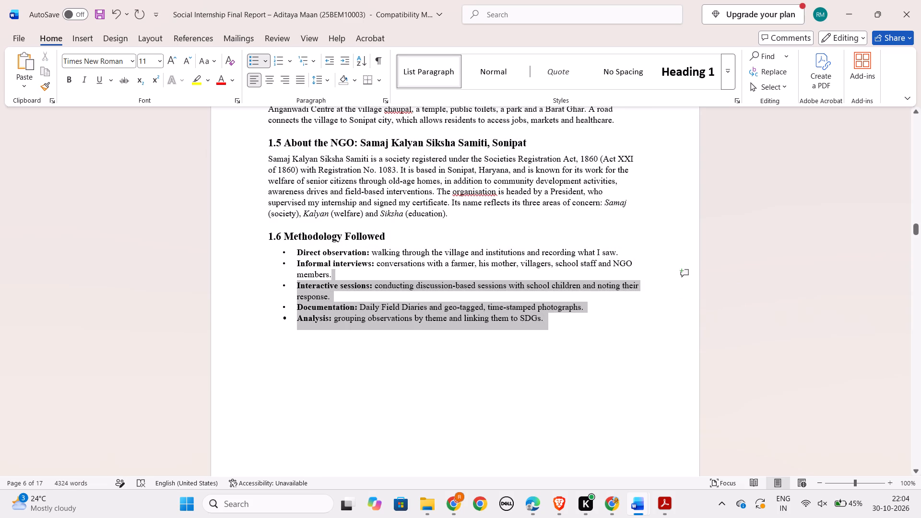
pyautogui.moveTo(380, 271); pyautogui.dragTo(300, 253)
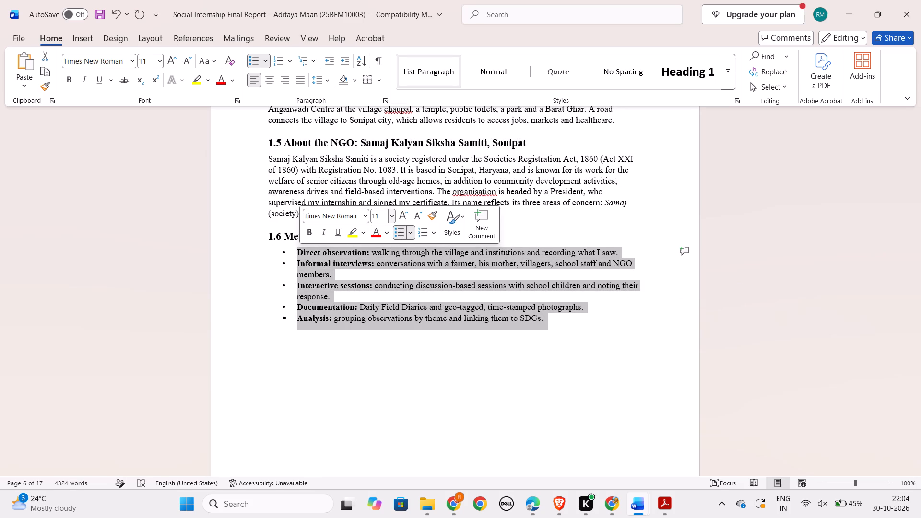
pyautogui.click(381, 213)
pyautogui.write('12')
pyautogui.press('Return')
pyautogui.click(377, 225)
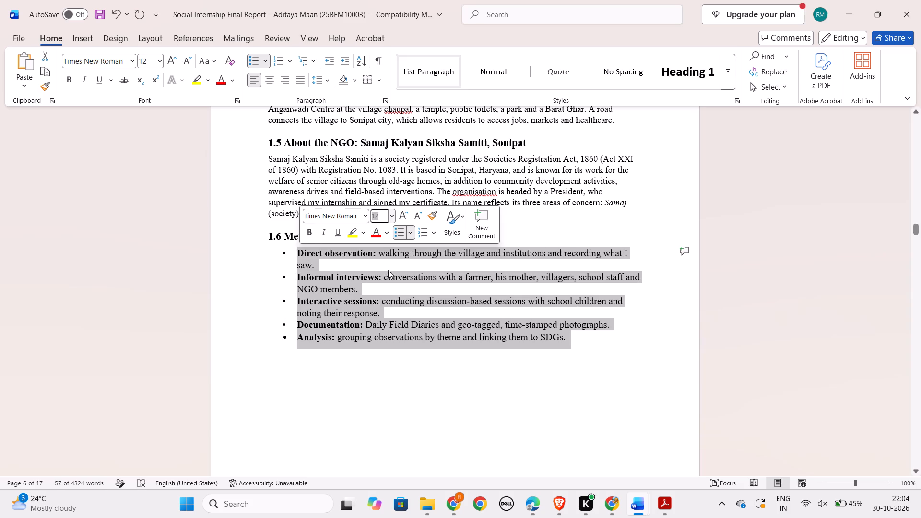
pyautogui.click(388, 273)
# Set the 1.6 Methodology Followed heading to 14 pt.
pyautogui.click(377, 236)
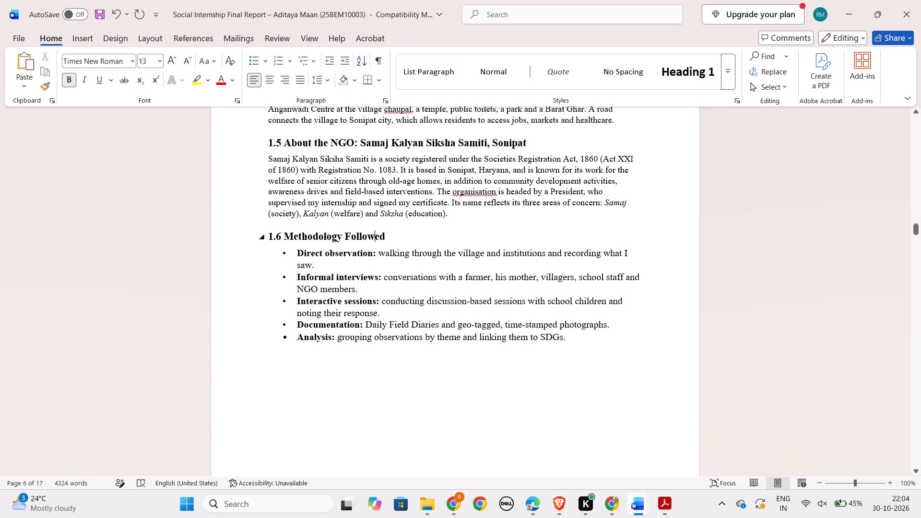
pyautogui.click(377, 236)
pyautogui.moveTo(388, 237); pyautogui.dragTo(326, 235)
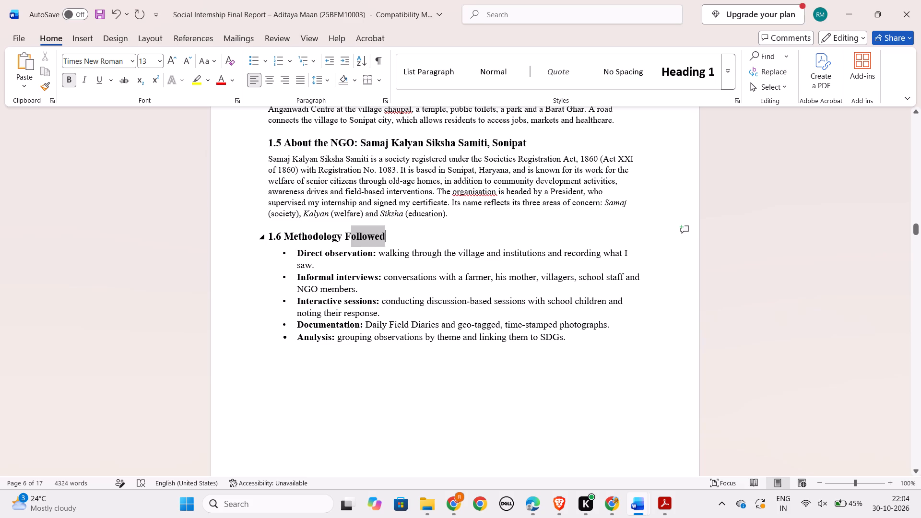
pyautogui.moveTo(326, 235); pyautogui.dragTo(268, 230)
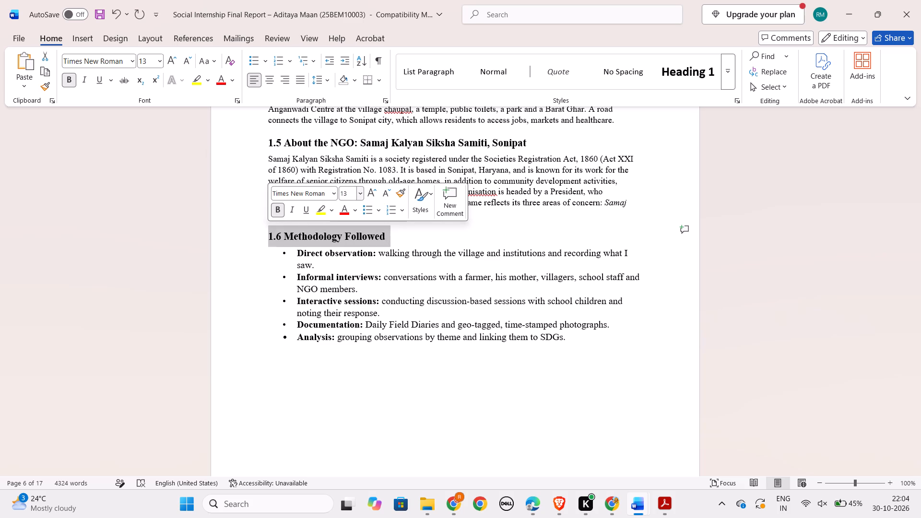
pyautogui.click(350, 194)
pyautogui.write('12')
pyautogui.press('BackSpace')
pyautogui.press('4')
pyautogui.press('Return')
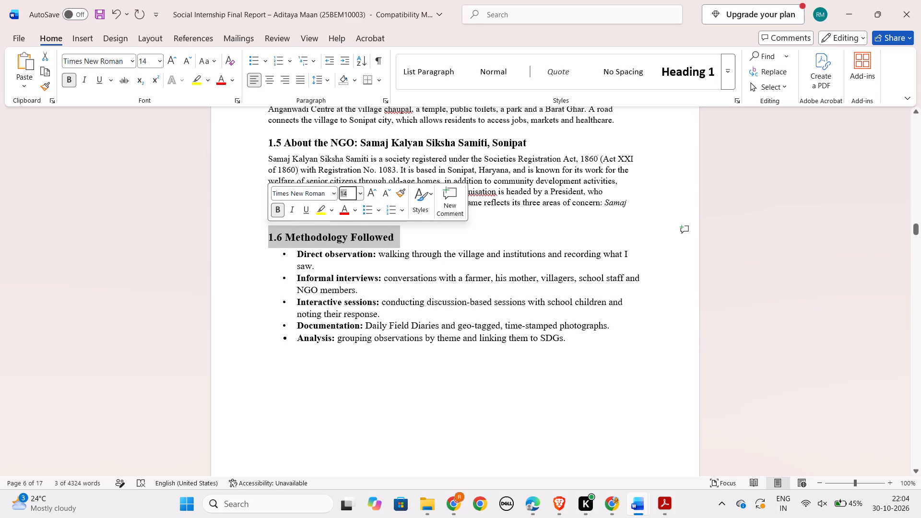
# Set the paragraph under the 1.5 About the NGO heading to 12 pt.
pyautogui.click(525, 188)
pyautogui.scroll(1, 483, 218)
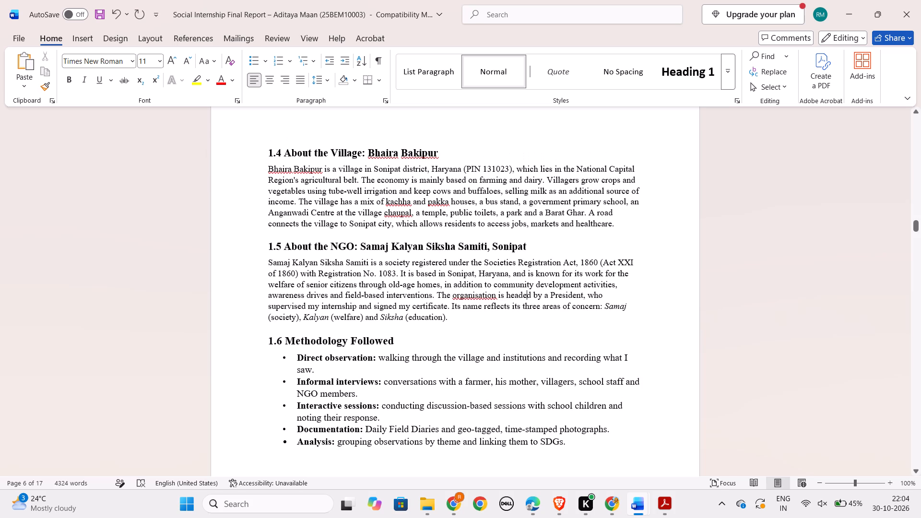
pyautogui.moveTo(449, 315); pyautogui.dragTo(297, 272)
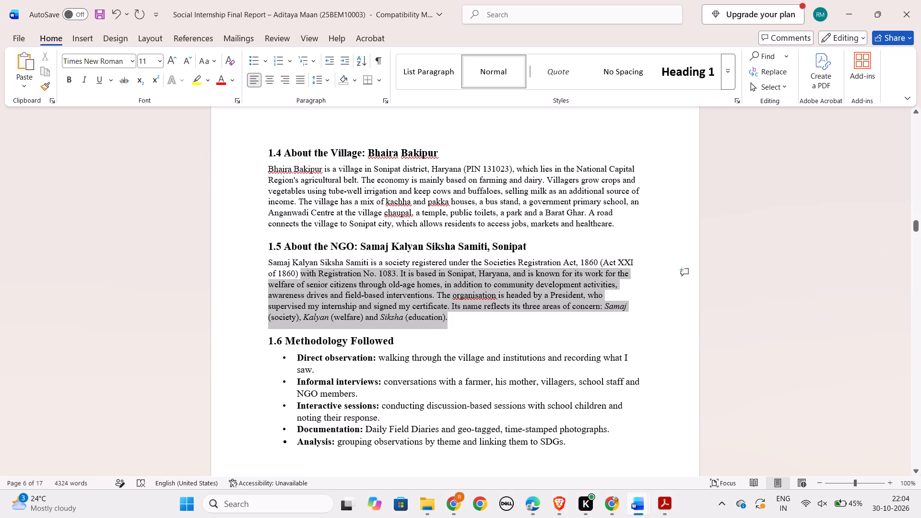
pyautogui.moveTo(297, 272); pyautogui.dragTo(268, 260)
pyautogui.click(352, 222)
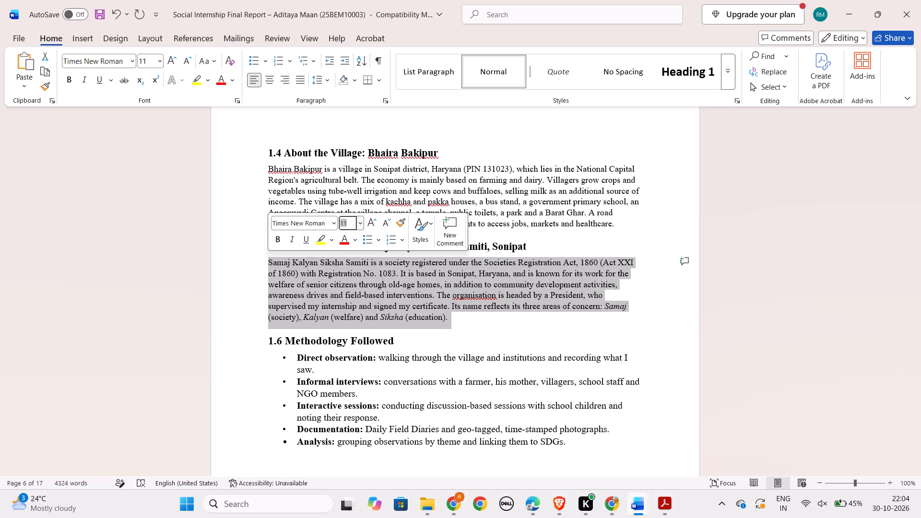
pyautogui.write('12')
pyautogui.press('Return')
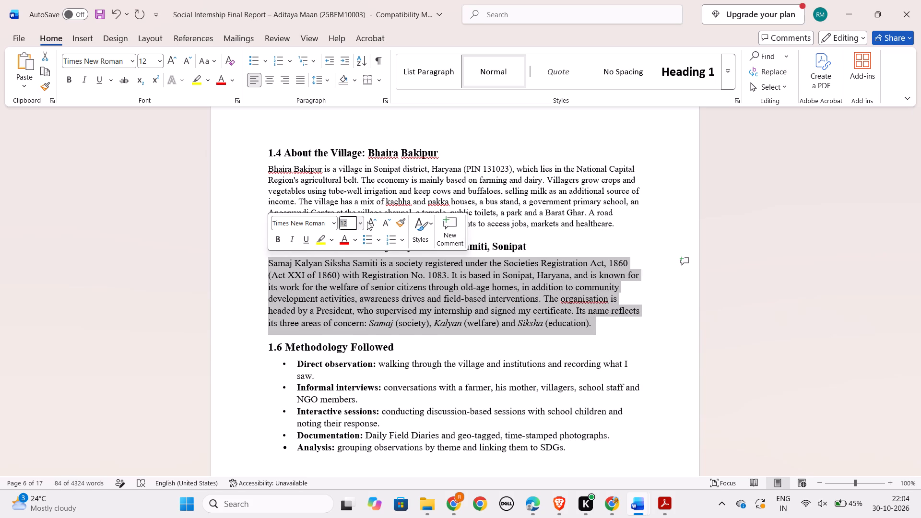
# Set the 1.5 About the NGO: Samaj Kalyan Siksha Samiti, Sonipat heading to 12 pt.
pyautogui.click(542, 242)
pyautogui.click(542, 242)
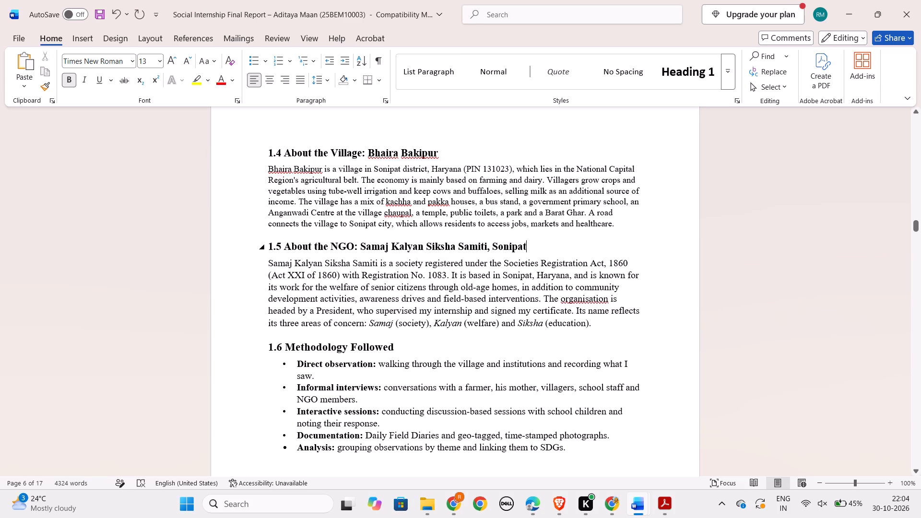
pyautogui.doubleClick(542, 242)
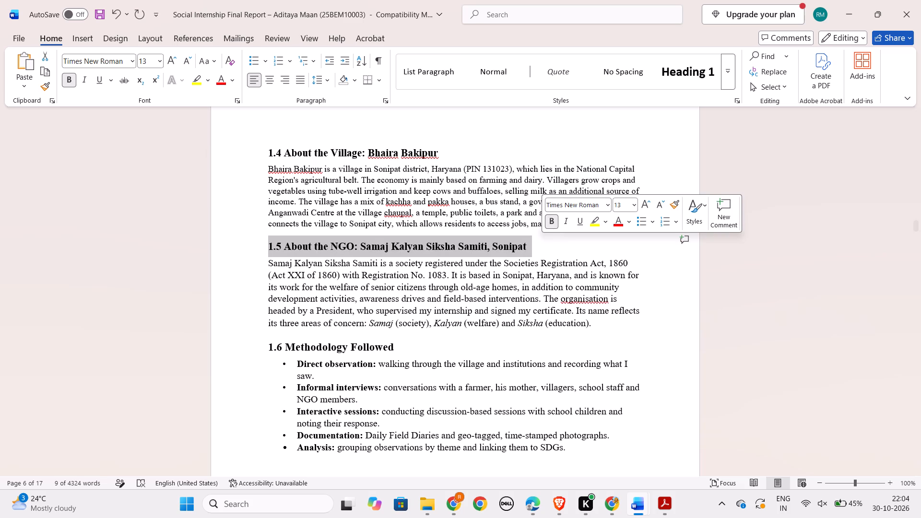
pyautogui.click(625, 206)
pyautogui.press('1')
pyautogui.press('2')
pyautogui.press('Return')
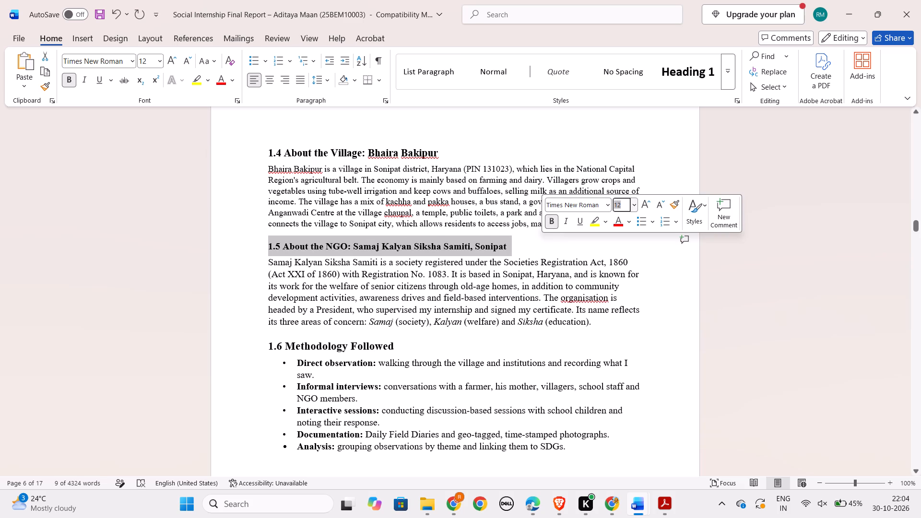
# Set the 1.4 About the Village: Bhaira Bakipur heading to 14 pt.
pyautogui.tripleClick(440, 148)
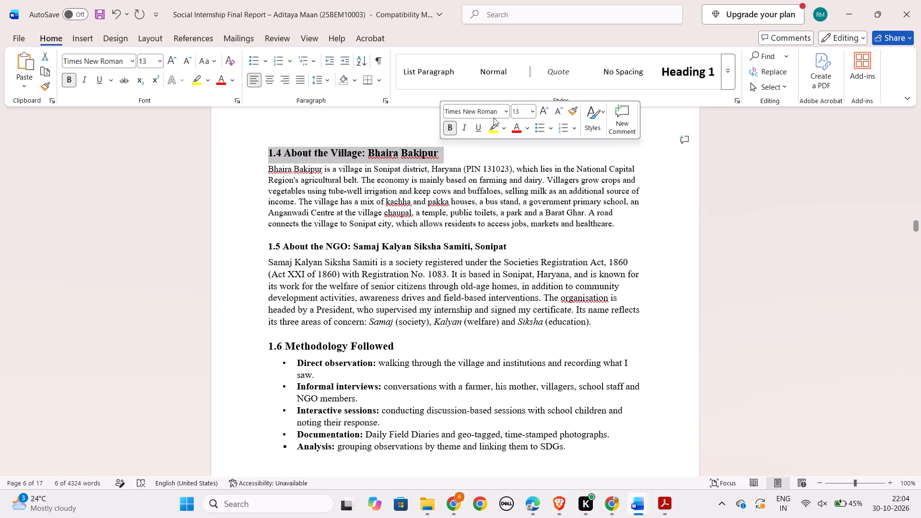
pyautogui.click(523, 113)
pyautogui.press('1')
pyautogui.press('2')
pyautogui.press('BackSpace')
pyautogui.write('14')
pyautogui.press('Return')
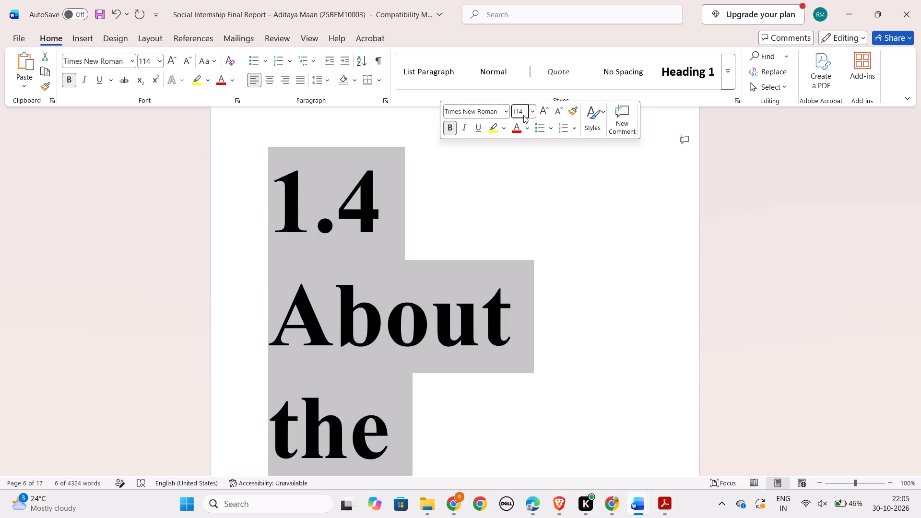
pyautogui.click(526, 111)
pyautogui.press('BackSpace')
pyautogui.press('BackSpace')
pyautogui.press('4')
pyautogui.press('Return')
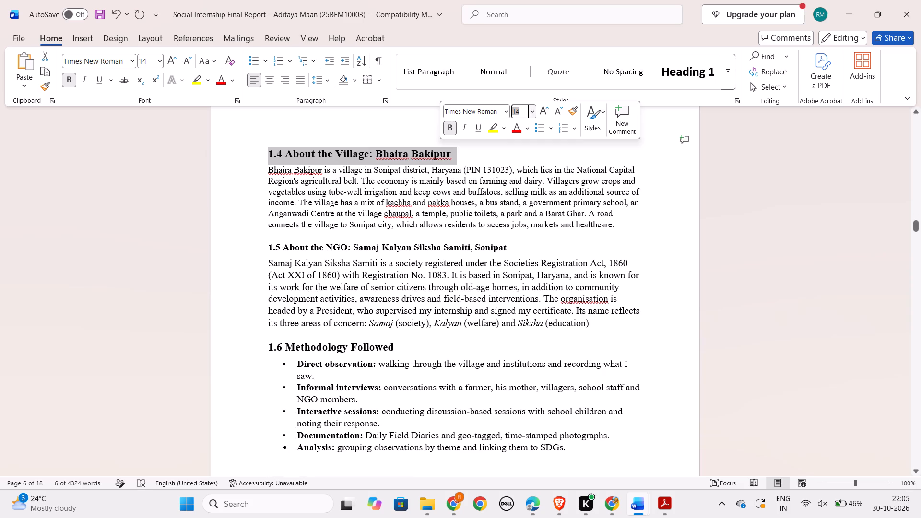
# Set the 1.5 About the NGO: Samaj Kalyan Siksha Samiti, Sonipat heading to 14 pt.
pyautogui.tripleClick(518, 250)
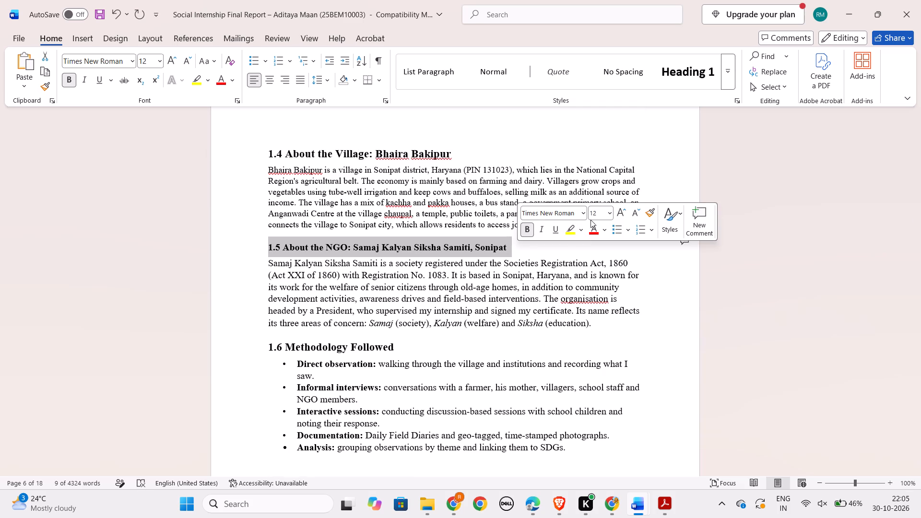
pyautogui.click(599, 216)
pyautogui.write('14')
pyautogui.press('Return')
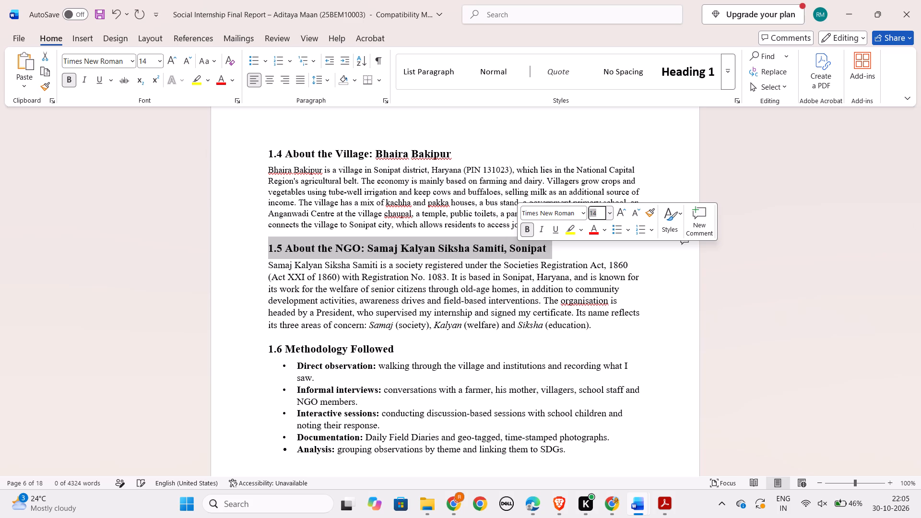
# Set the paragraph under the 1.4 About the Village heading to 12 pt.
pyautogui.tripleClick(511, 191)
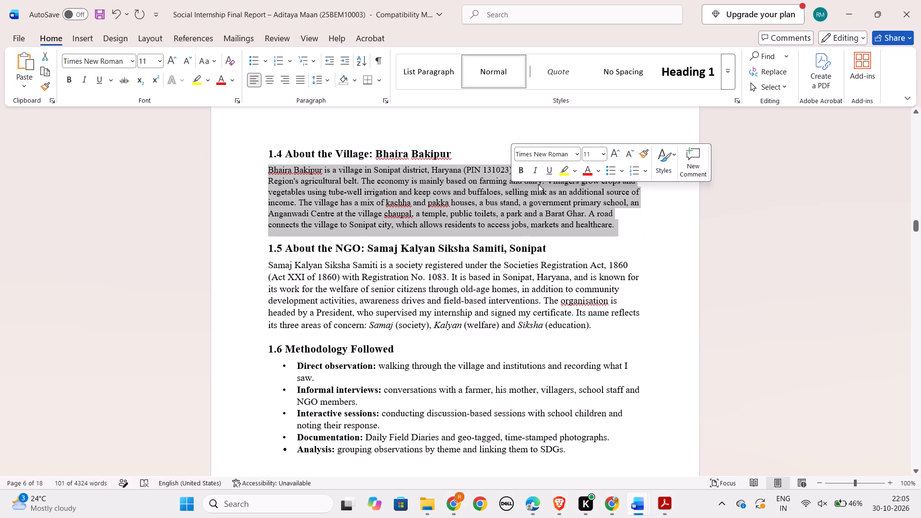
pyautogui.click(595, 154)
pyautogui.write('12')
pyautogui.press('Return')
pyautogui.click(579, 236)
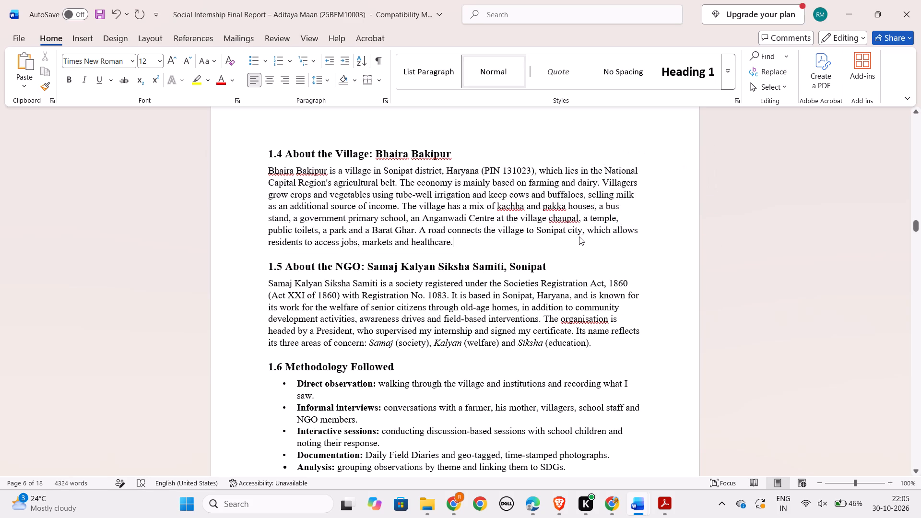
# Set all the text in the 1.3 Internship Overview table to 12 pt.
pyautogui.scroll(3, 579, 236)
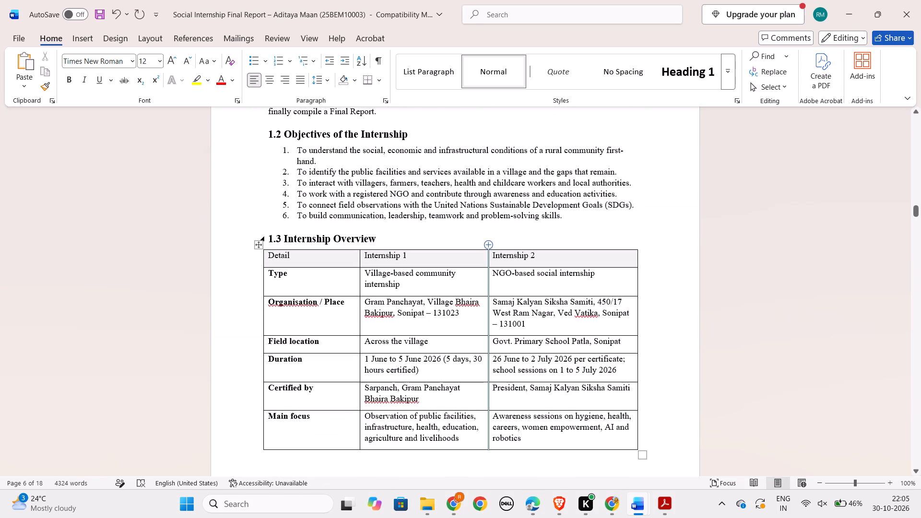
pyautogui.click(268, 255)
pyautogui.click(268, 254)
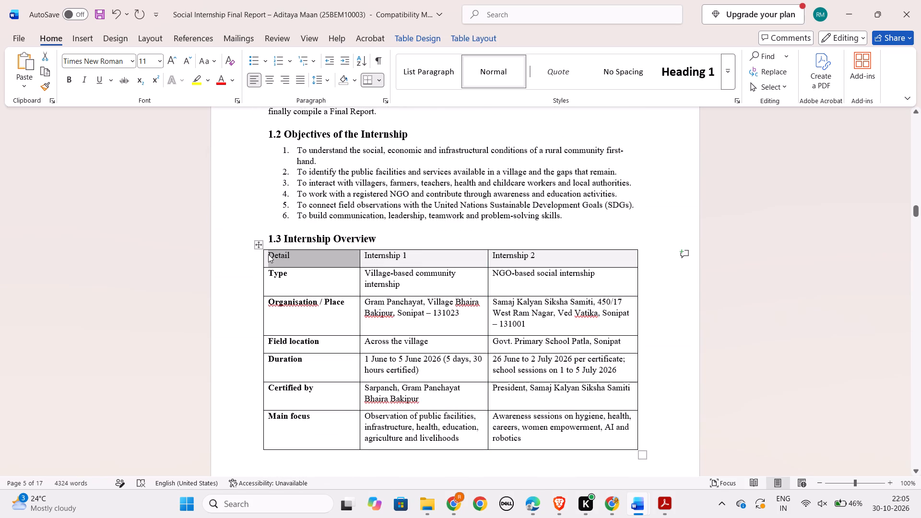
pyautogui.moveTo(268, 254); pyautogui.dragTo(603, 427)
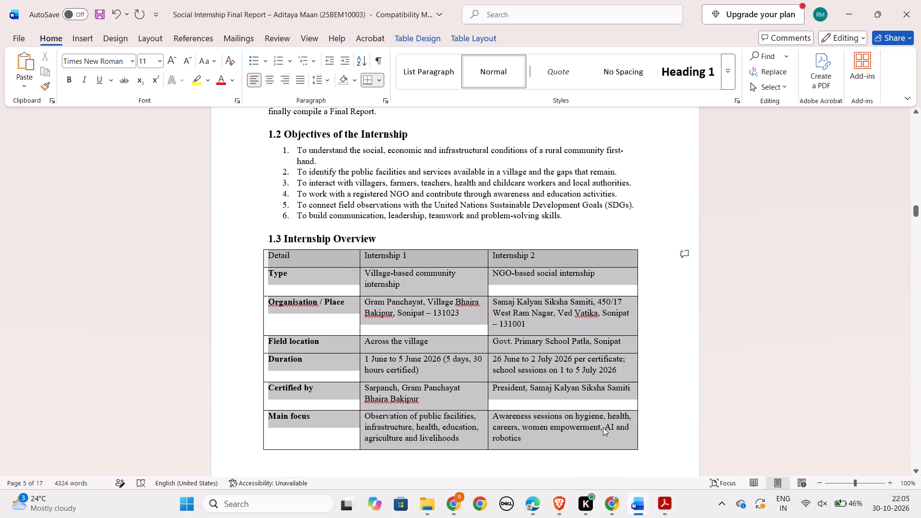
pyautogui.moveTo(603, 427); pyautogui.dragTo(608, 426)
pyautogui.click(673, 386)
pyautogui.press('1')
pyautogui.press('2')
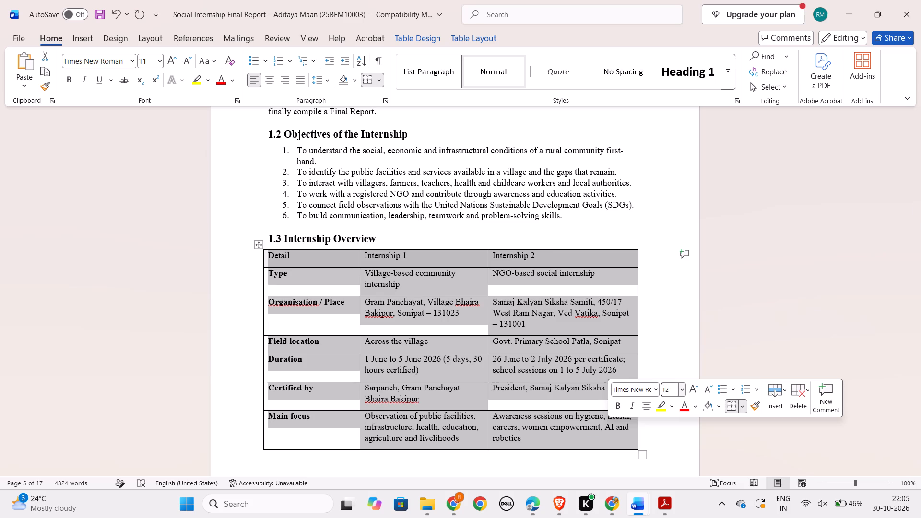
pyautogui.press('Return')
pyautogui.click(670, 327)
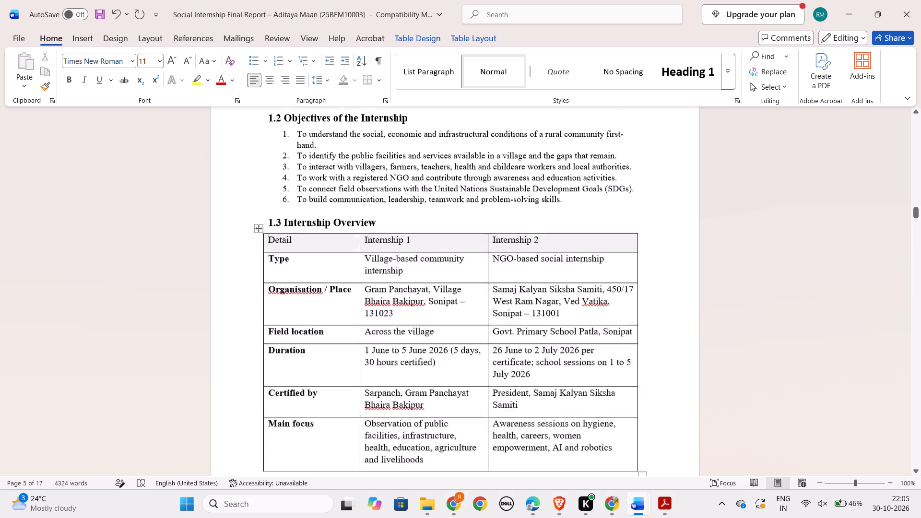
# Set the 1.3 Internship Overview heading to 14 pt.
pyautogui.scroll(1, 670, 327)
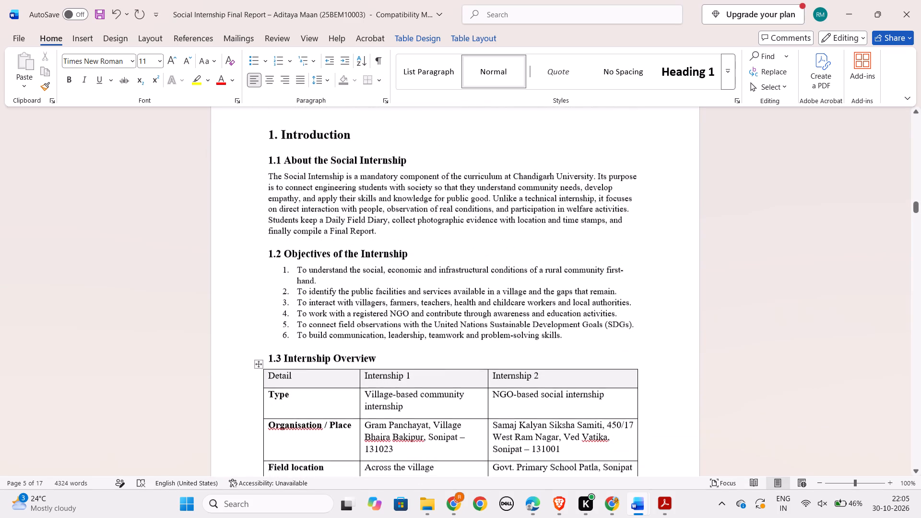
pyautogui.tripleClick(409, 362)
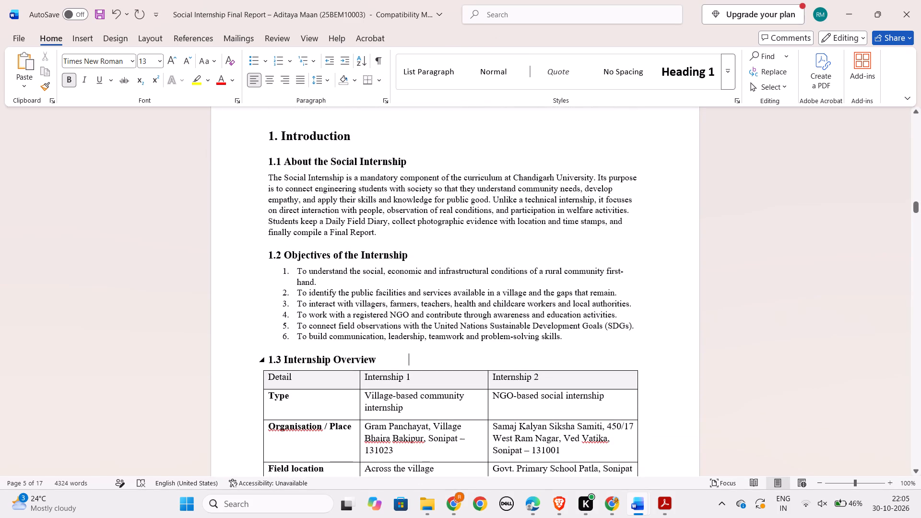
pyautogui.click(490, 323)
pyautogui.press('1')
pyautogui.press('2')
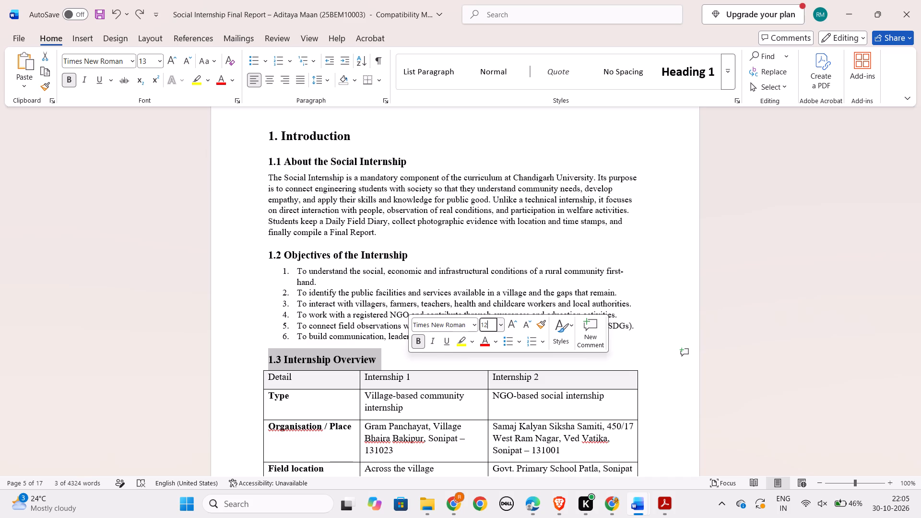
pyautogui.press('BackSpace')
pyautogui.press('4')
pyautogui.press('Return')
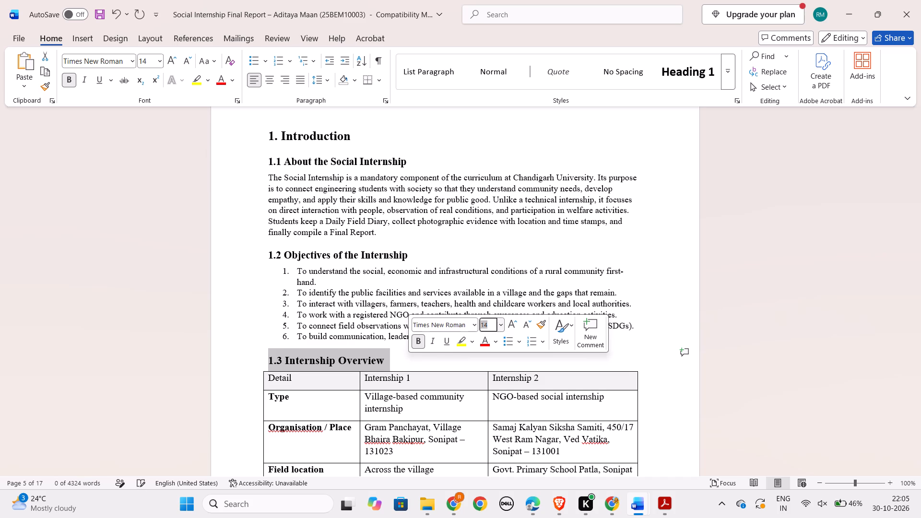
# Set the six numbered items under 1.2 Objectives of the Internship to 12 pt.
pyautogui.click(397, 317)
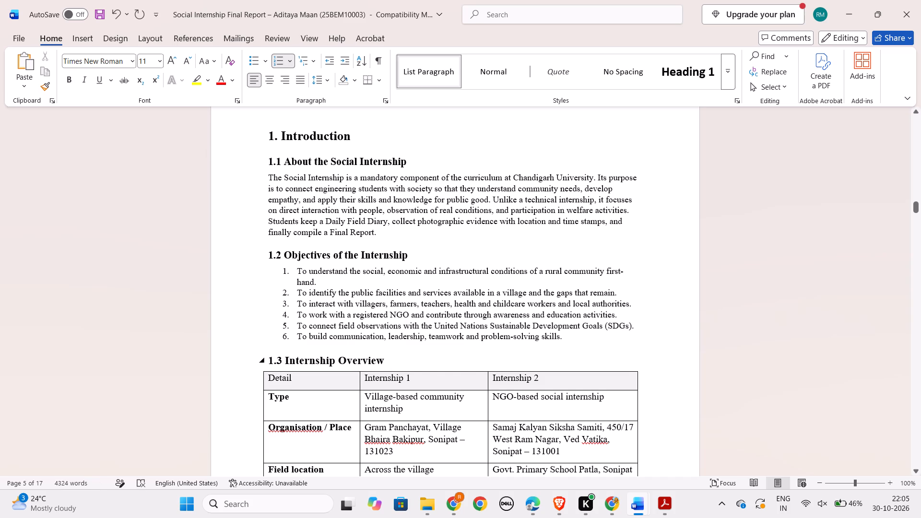
pyautogui.moveTo(568, 336); pyautogui.dragTo(301, 266)
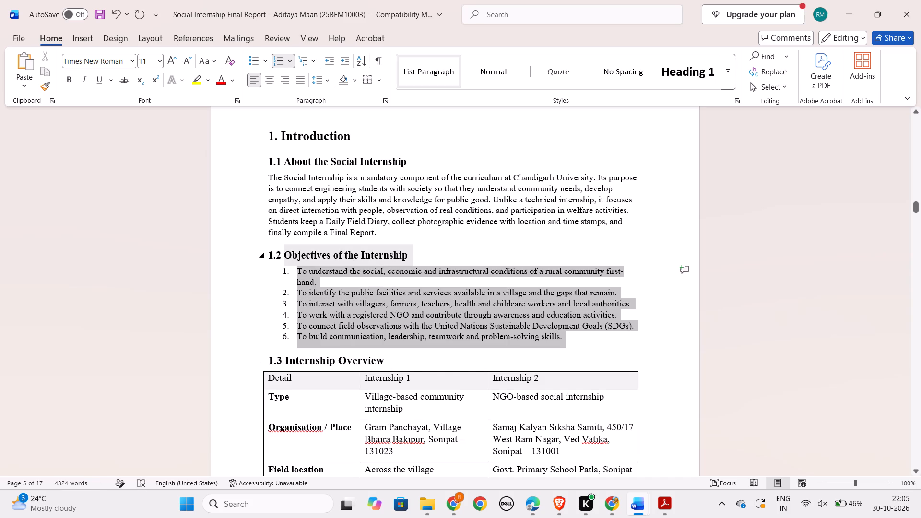
pyautogui.moveTo(301, 266); pyautogui.dragTo(299, 273)
pyautogui.click(382, 236)
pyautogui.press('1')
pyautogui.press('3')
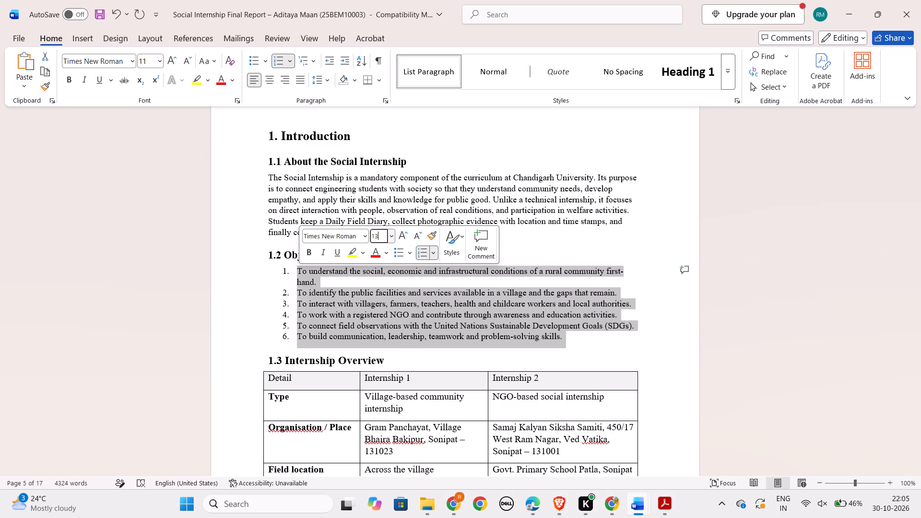
pyautogui.press('BackSpace')
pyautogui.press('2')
pyautogui.press('Return')
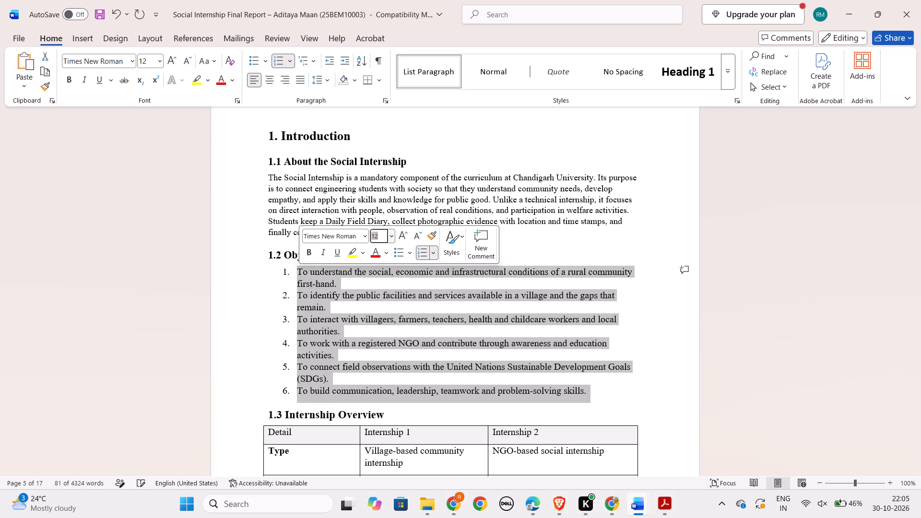
pyautogui.click(386, 346)
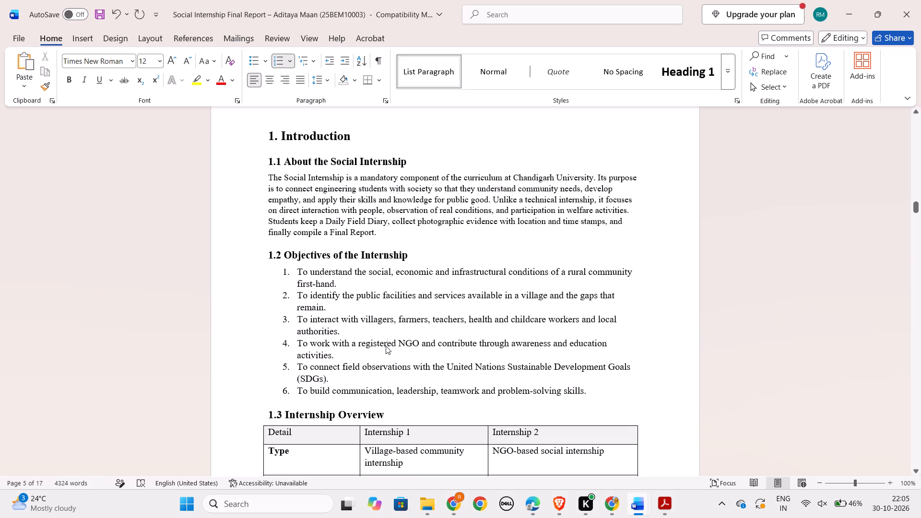
# Set the 1.2 Objectives of the Internship heading to 14 pt.
pyautogui.click(411, 258)
pyautogui.tripleClick(411, 258)
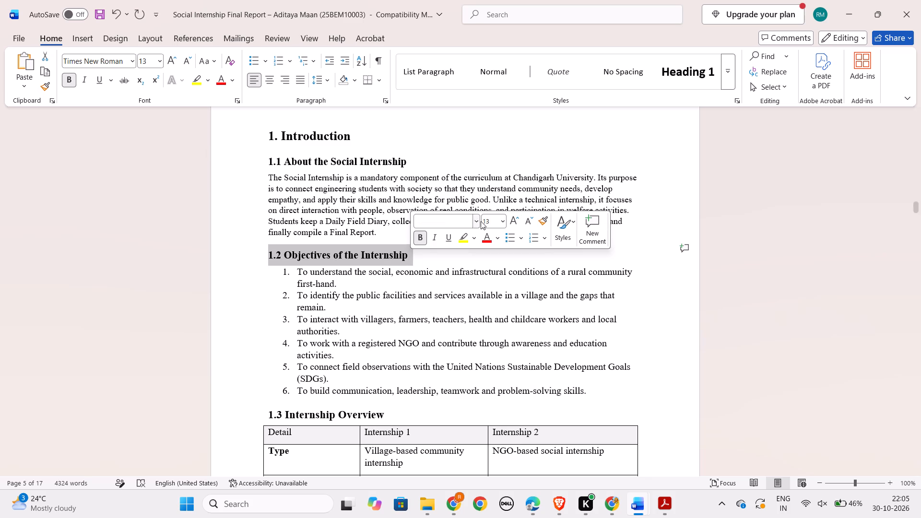
pyautogui.click(492, 220)
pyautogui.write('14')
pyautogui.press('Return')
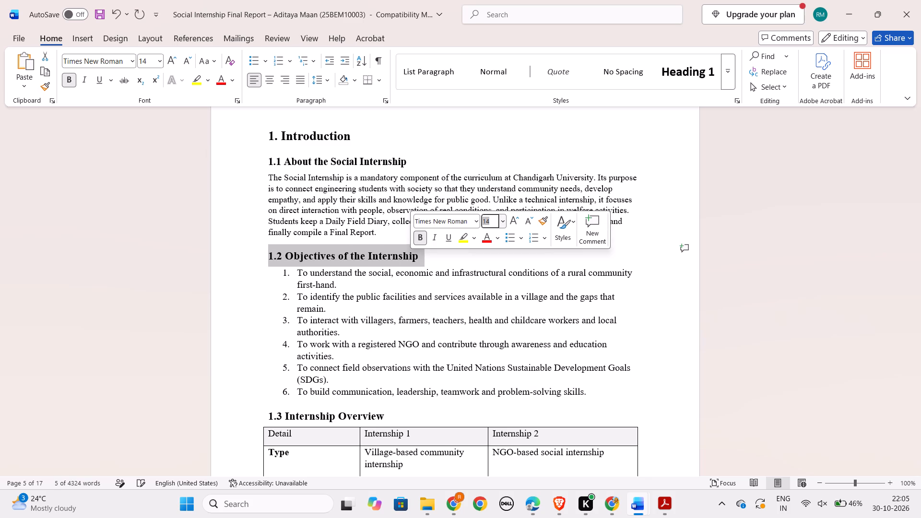
# Set the paragraph under the 1.1 About the Social Internship heading to 12 pt.
pyautogui.tripleClick(377, 242)
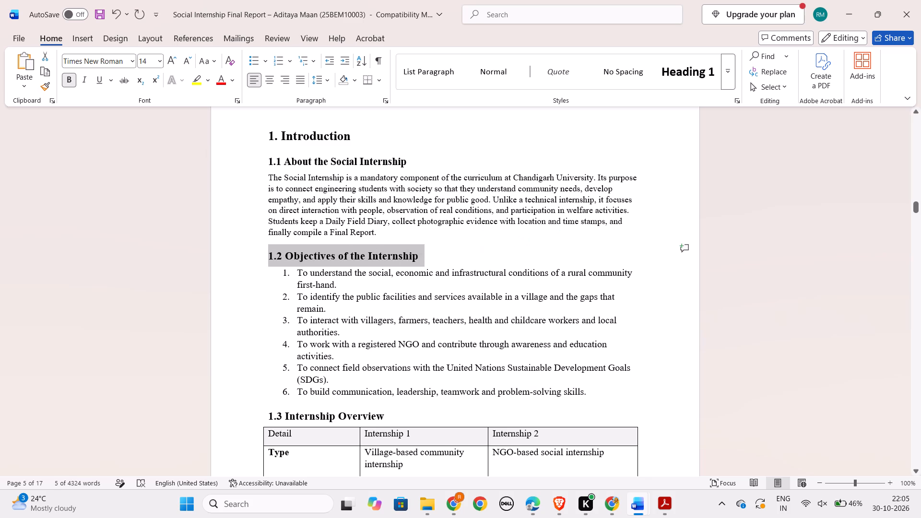
pyautogui.click(377, 242)
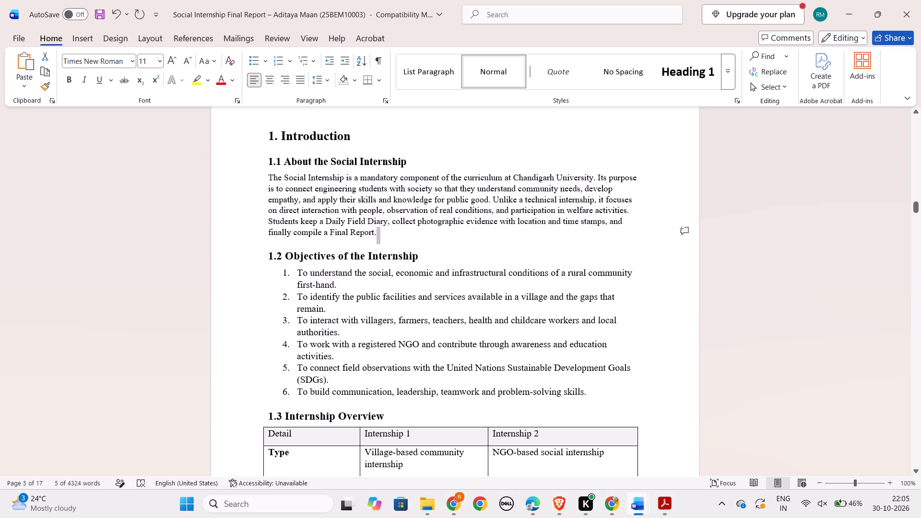
pyautogui.tripleClick(354, 221)
pyautogui.click(437, 185)
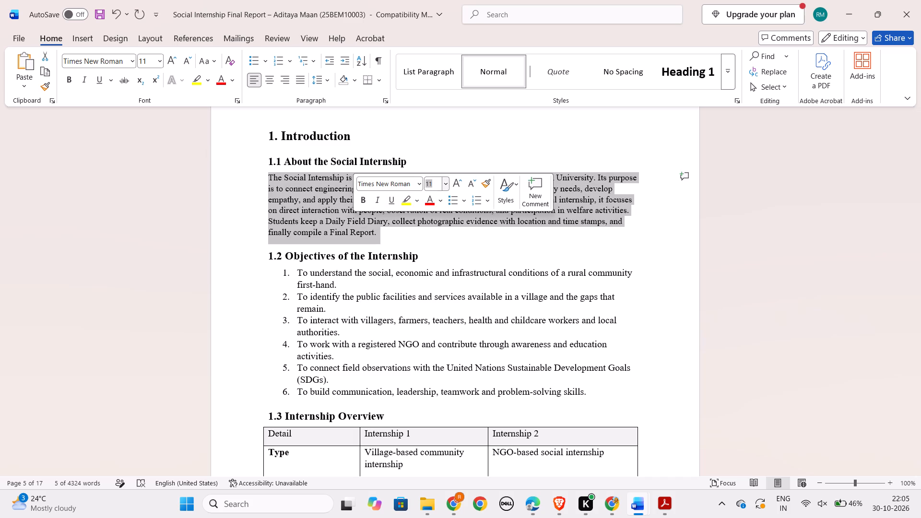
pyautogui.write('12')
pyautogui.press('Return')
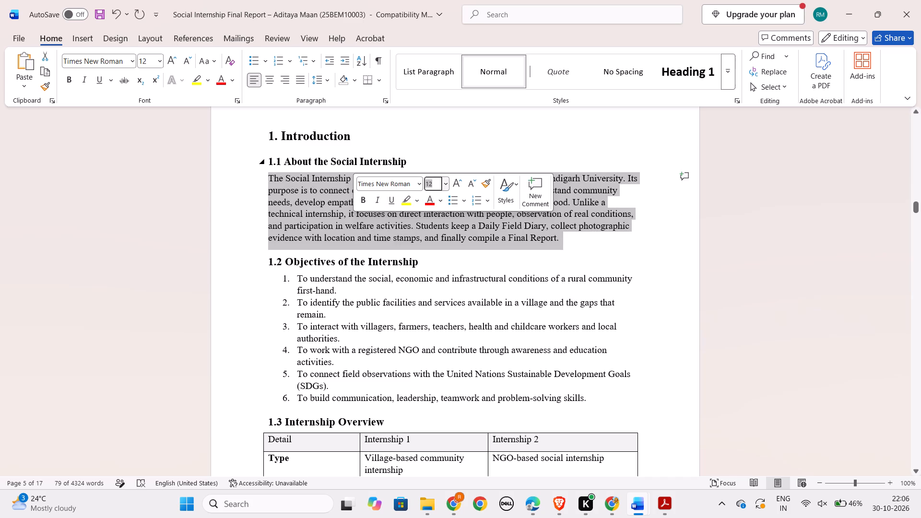
# Set the 1.1 About the Social Internship heading to 14 pt.
pyautogui.doubleClick(384, 162)
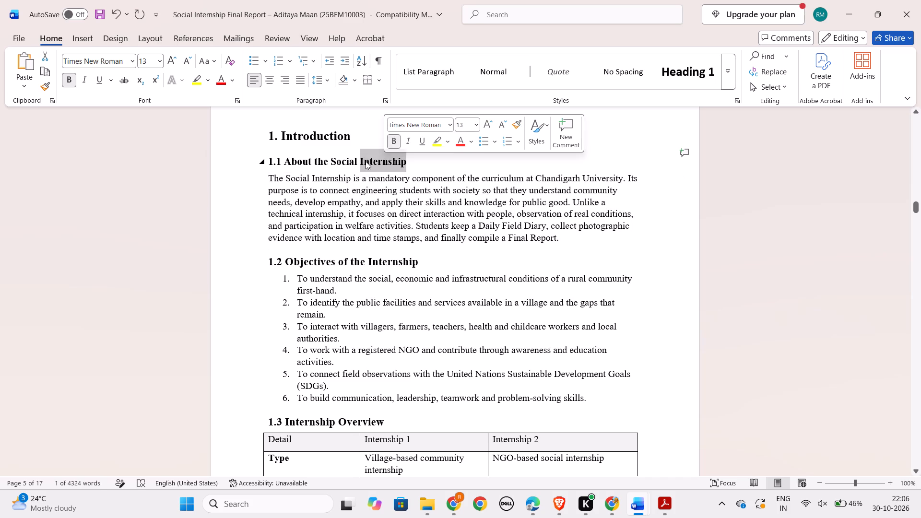
pyautogui.tripleClick(366, 161)
pyautogui.click(448, 127)
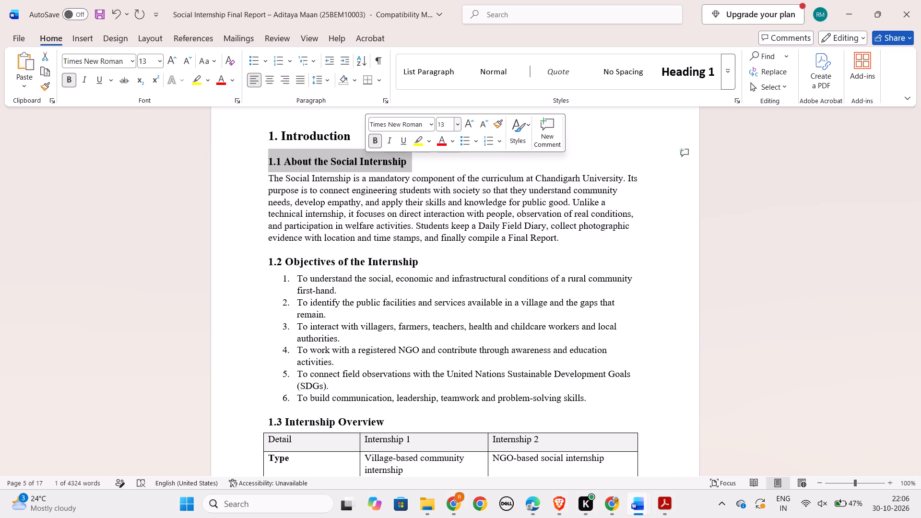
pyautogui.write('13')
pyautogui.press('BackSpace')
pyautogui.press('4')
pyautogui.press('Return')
pyautogui.click(462, 228)
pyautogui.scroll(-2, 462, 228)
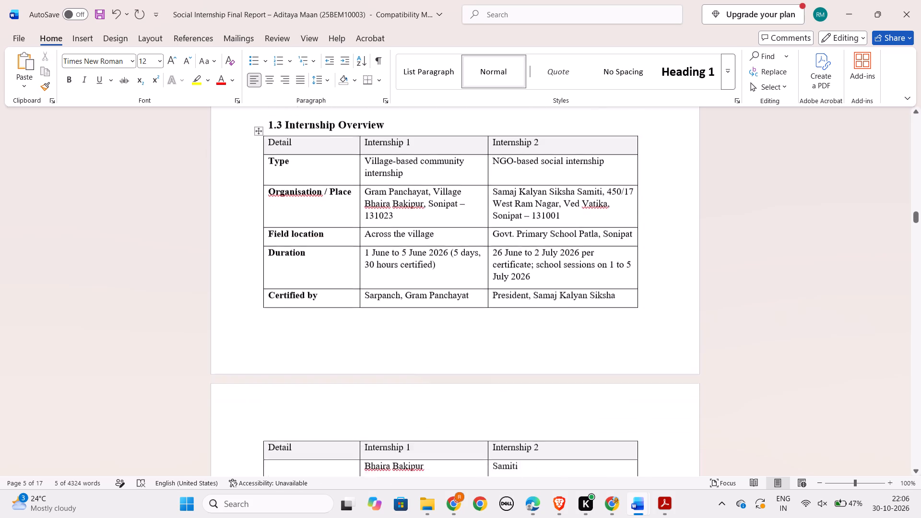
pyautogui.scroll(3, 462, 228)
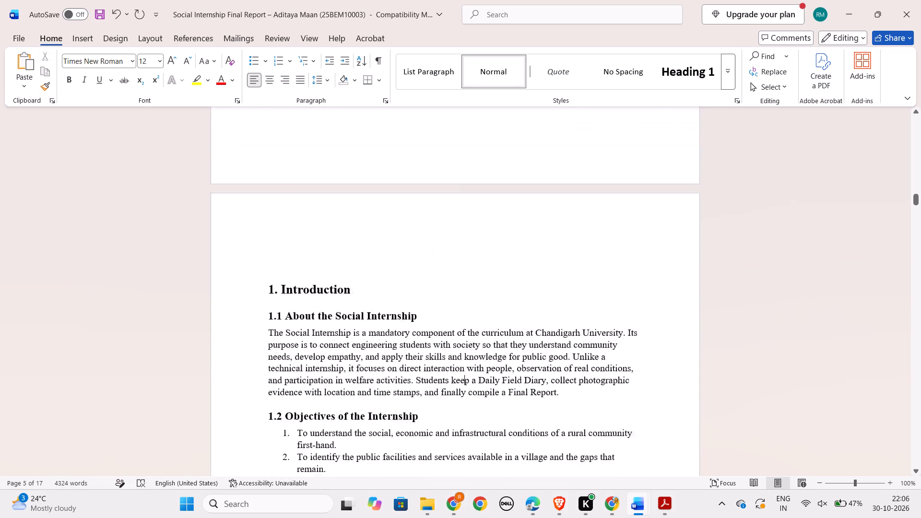
# Delete the extra blank lines above the 2. Social Internship Experience heading so it starts at the top of its page.
pyautogui.scroll(1, 462, 228)
pyautogui.scroll(-6, 462, 228)
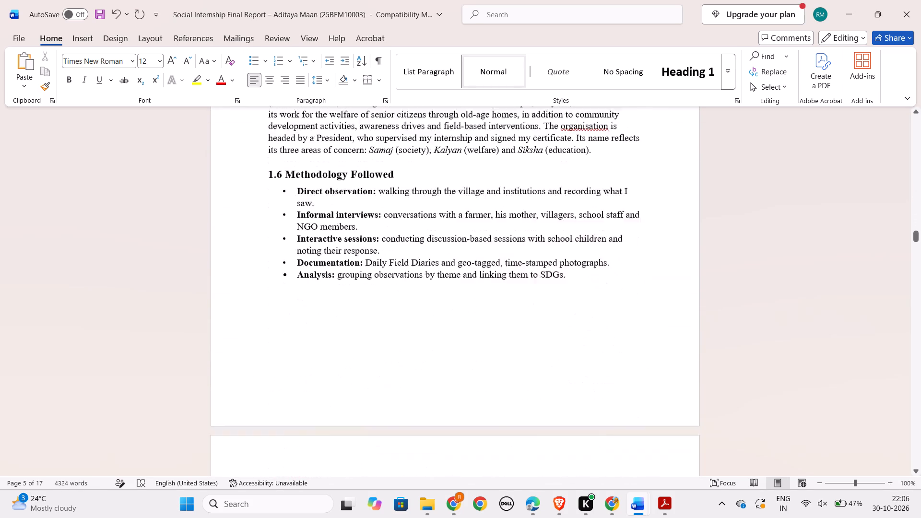
pyautogui.scroll(-8, 462, 228)
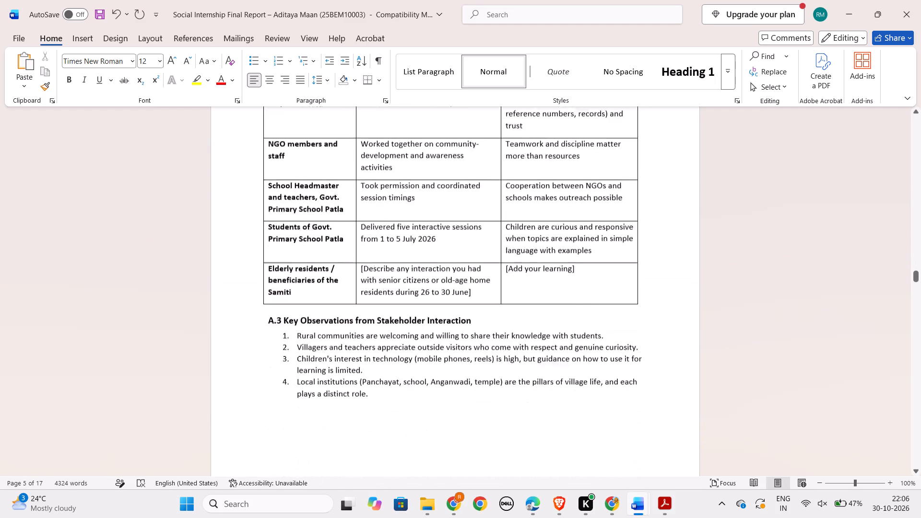
pyautogui.scroll(-3, 462, 228)
pyautogui.scroll(5, 462, 228)
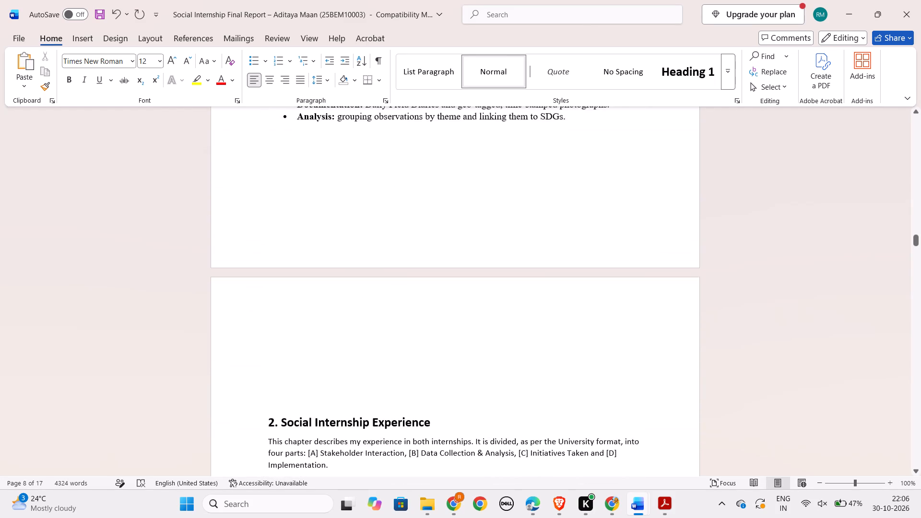
pyautogui.scroll(1, 462, 228)
pyautogui.click(462, 228)
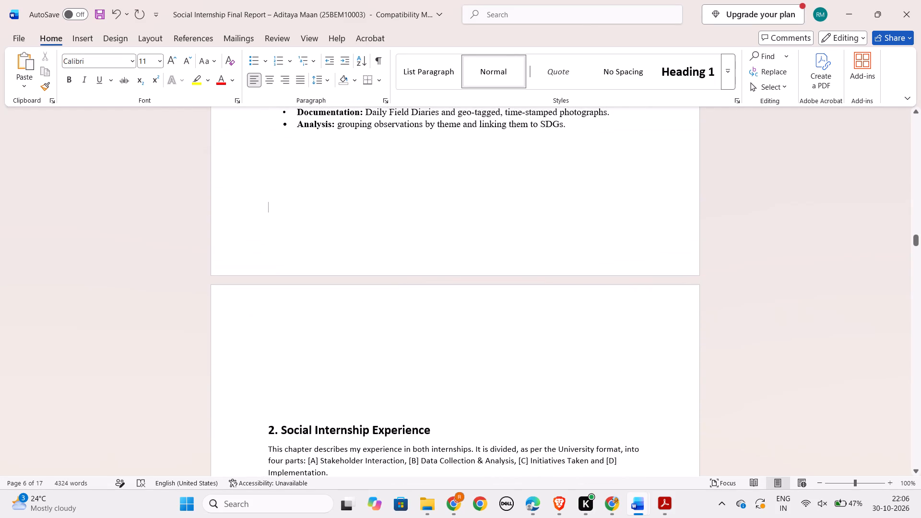
pyautogui.scroll(-1, 462, 228)
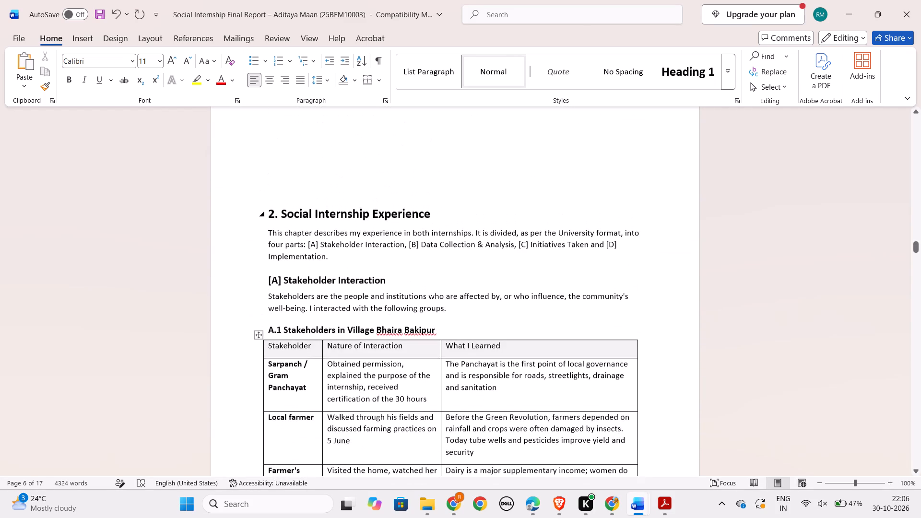
pyautogui.click(354, 193)
pyautogui.press('BackSpace')
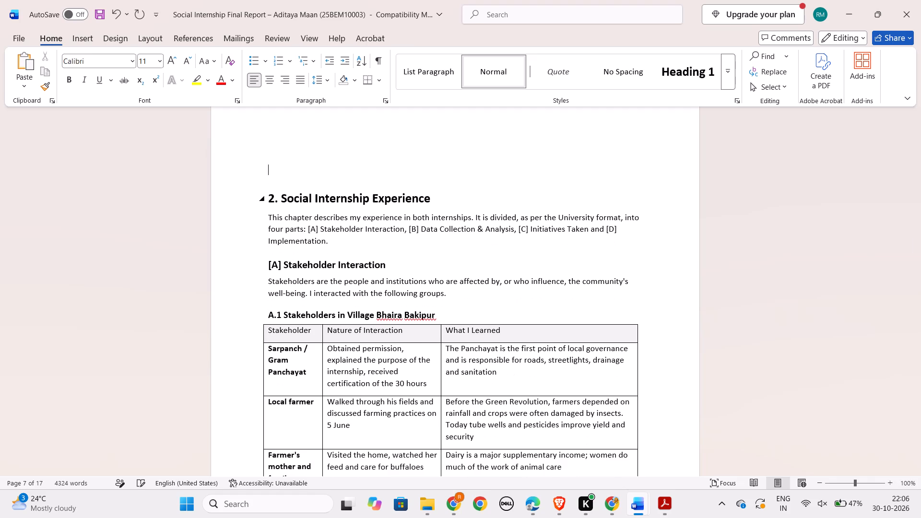
pyautogui.press('BackSpace')
pyautogui.press('BackSpace')
pyautogui.press('BackSpace')
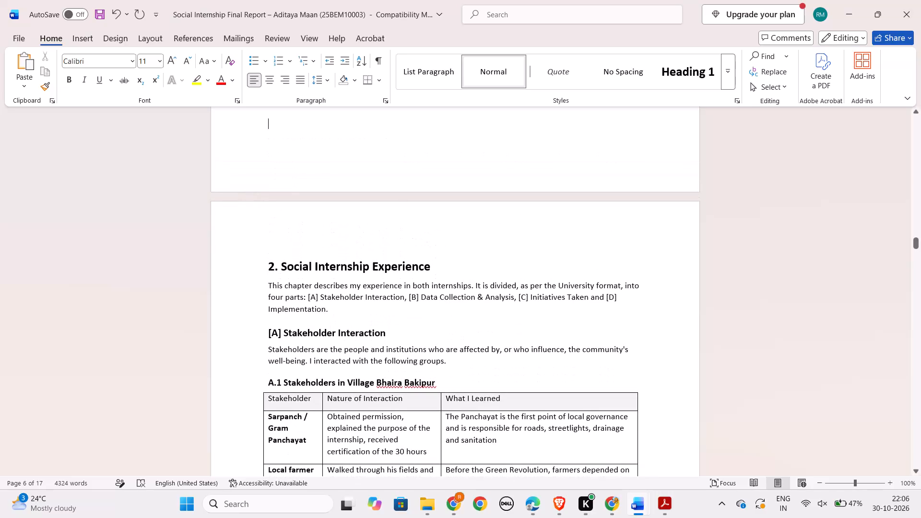
# Set the introductory paragraph under the 2. Social Internship Experience heading to 12 pt Times New Roman.
pyautogui.scroll(-1, 354, 193)
pyautogui.scroll(1, 354, 193)
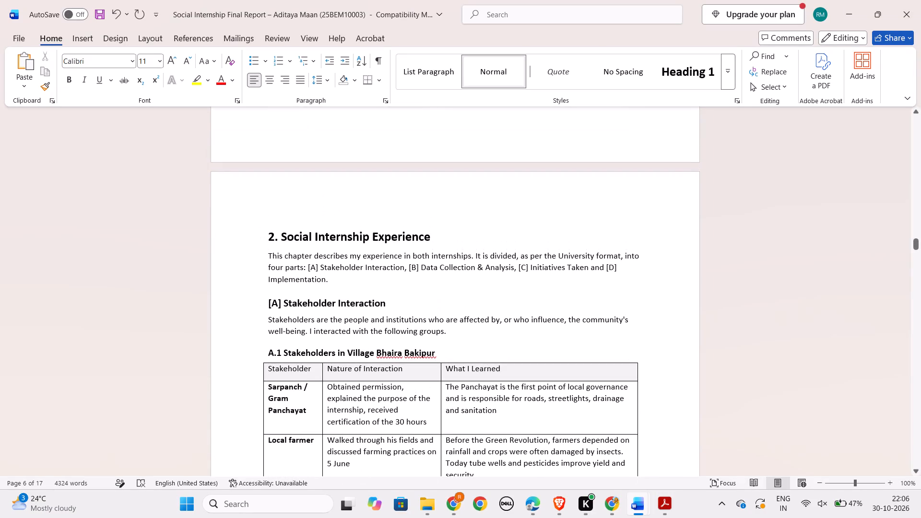
pyautogui.click(384, 236)
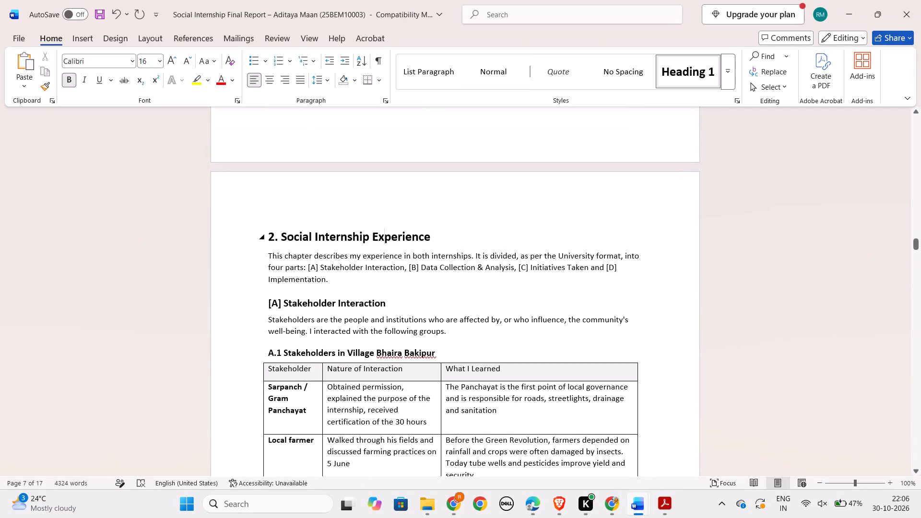
pyautogui.tripleClick(372, 261)
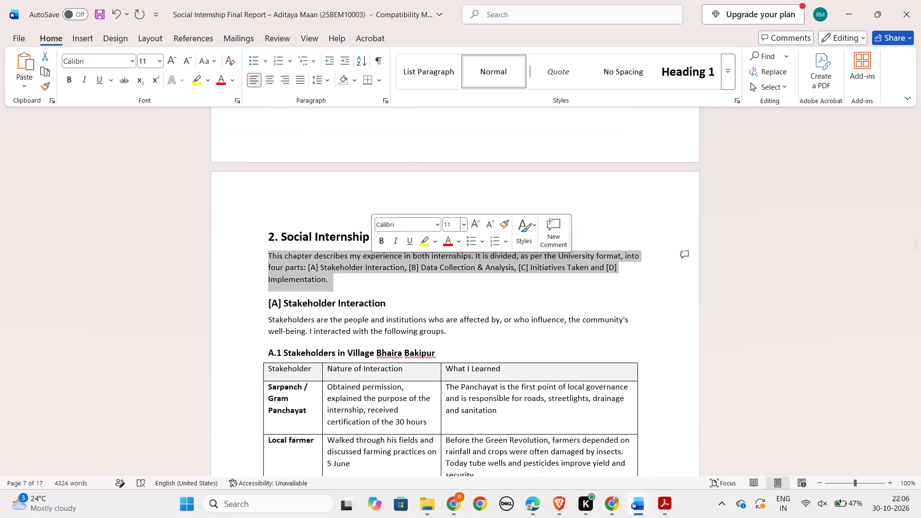
pyautogui.click(454, 225)
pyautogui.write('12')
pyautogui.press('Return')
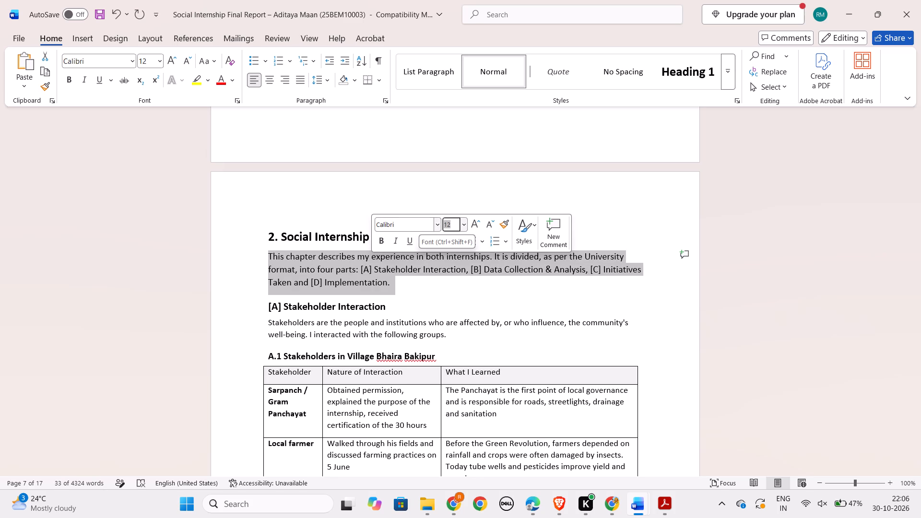
pyautogui.click(419, 223)
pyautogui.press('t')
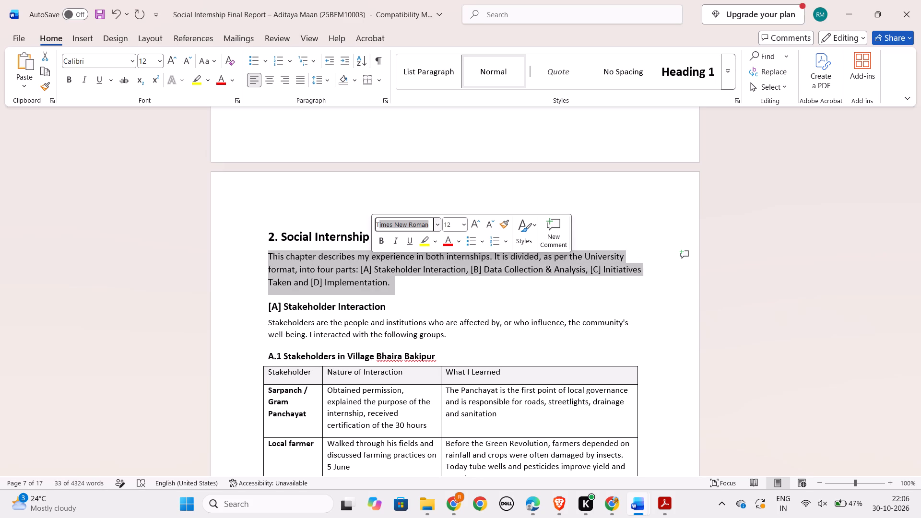
pyautogui.press('Return')
pyautogui.click(353, 323)
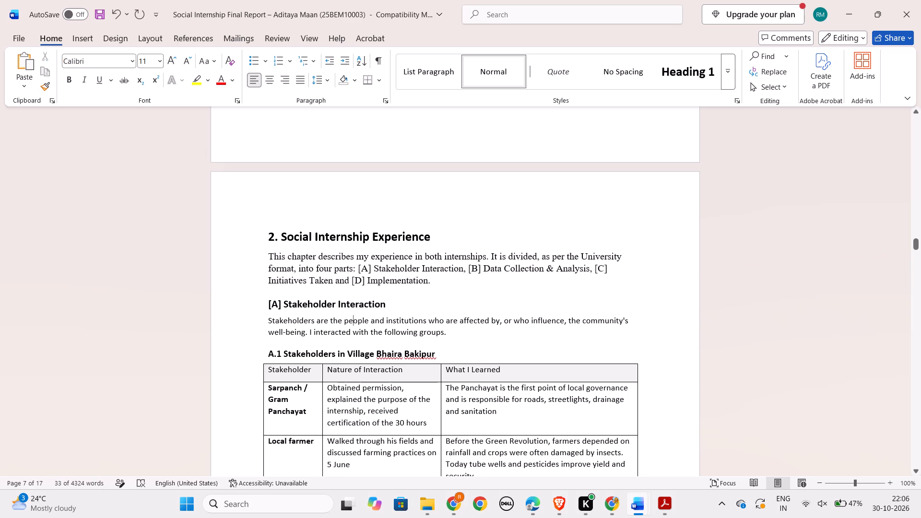
# Change the font to Times New Roman from the [A] Stakeholder Interaction heading through the end of the D.3 challenges table.
pyautogui.moveTo(269, 307); pyautogui.dragTo(339, 501)
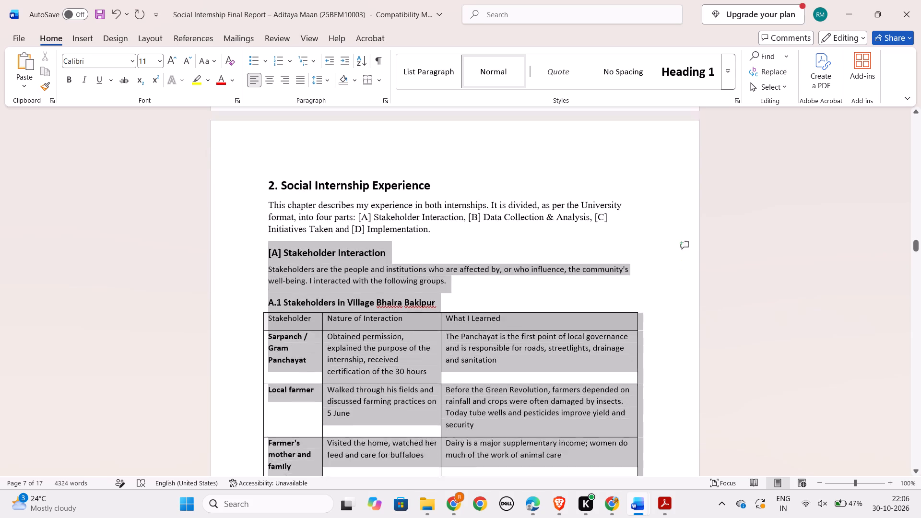
pyautogui.moveTo(339, 501); pyautogui.dragTo(339, 498)
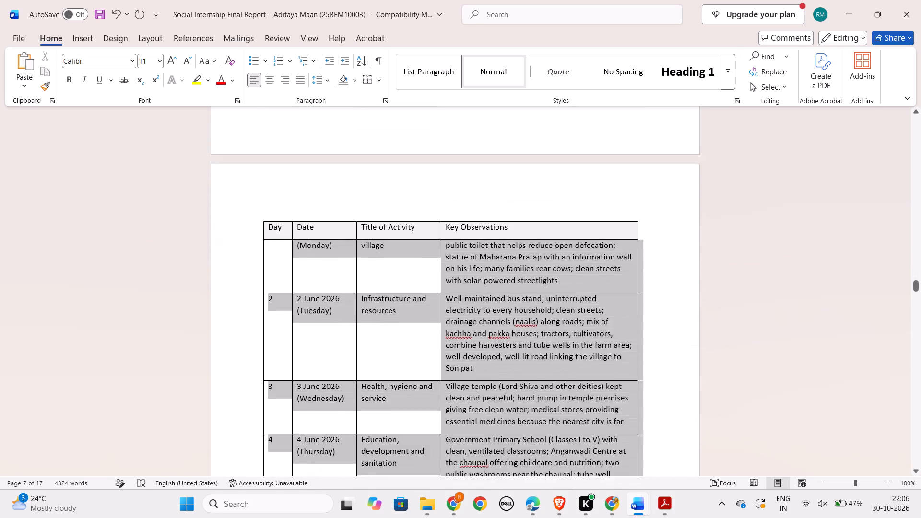
pyautogui.moveTo(339, 498); pyautogui.dragTo(341, 493)
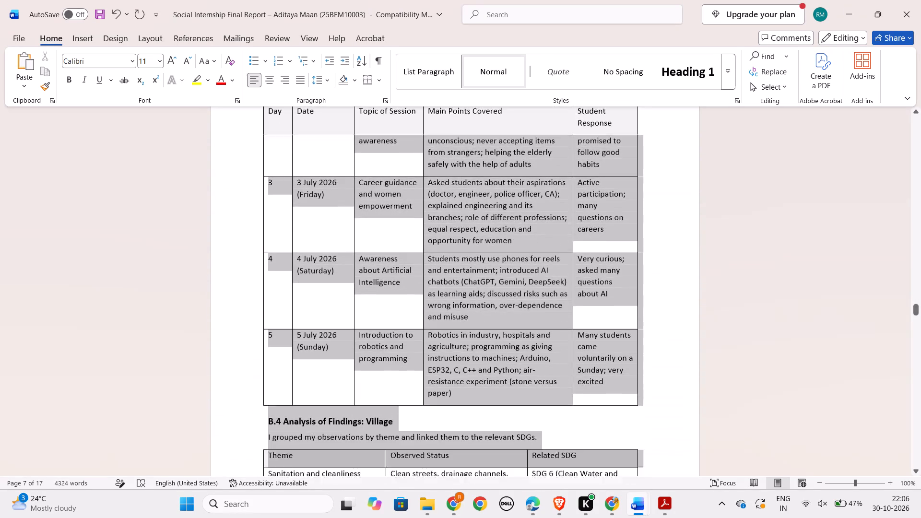
pyautogui.moveTo(341, 493); pyautogui.dragTo(338, 494)
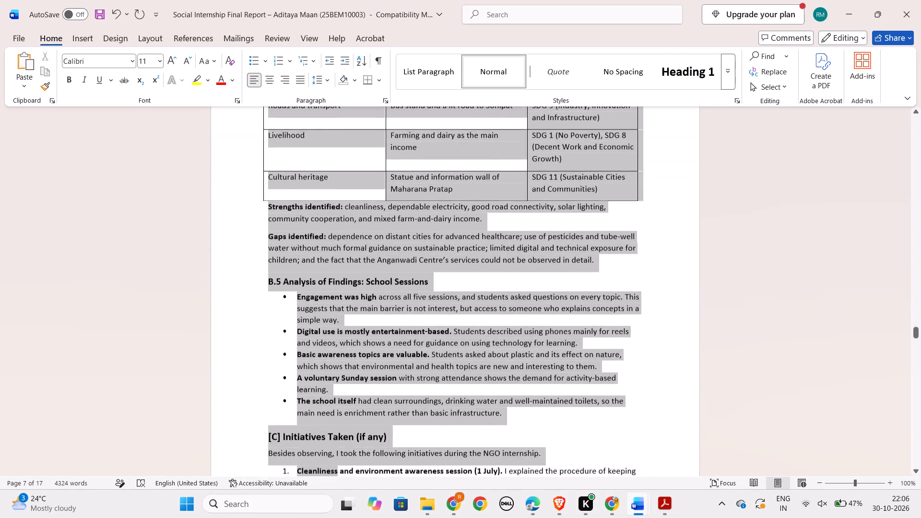
pyautogui.moveTo(338, 494); pyautogui.dragTo(338, 494)
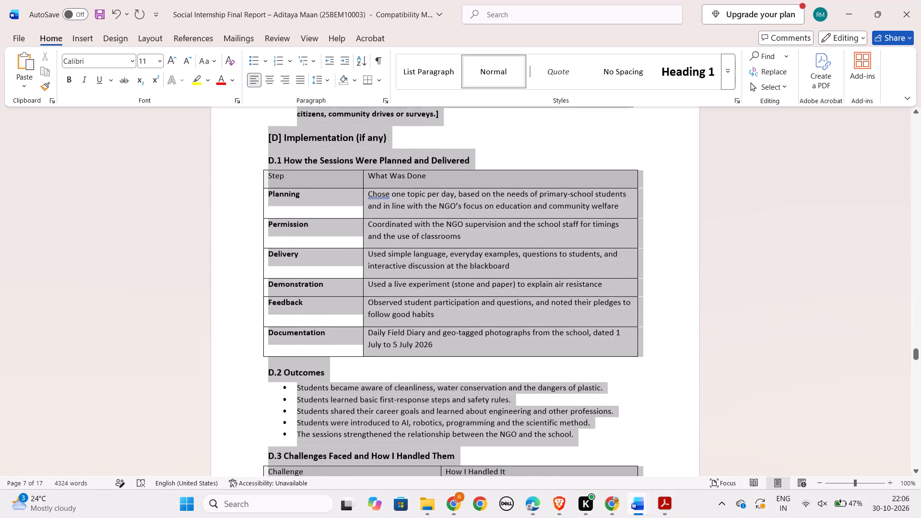
pyautogui.moveTo(338, 494); pyautogui.dragTo(337, 494)
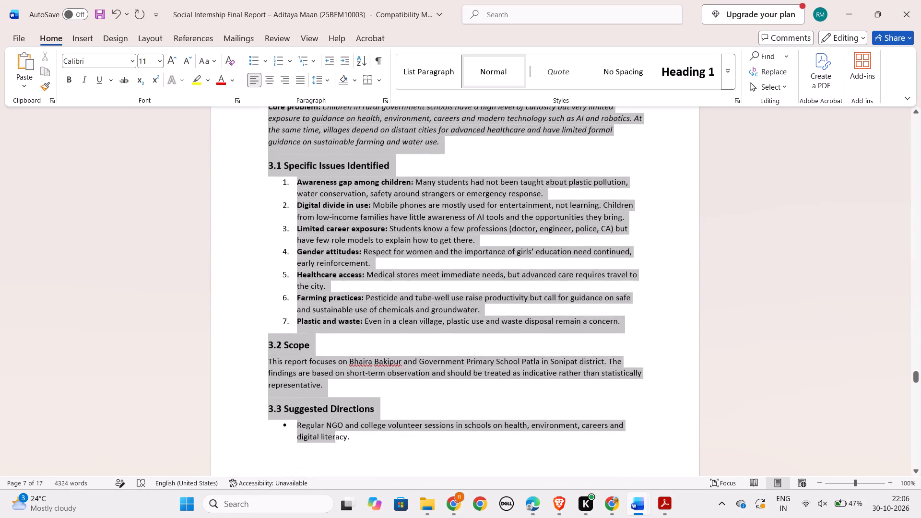
pyautogui.moveTo(337, 494); pyautogui.dragTo(393, 50)
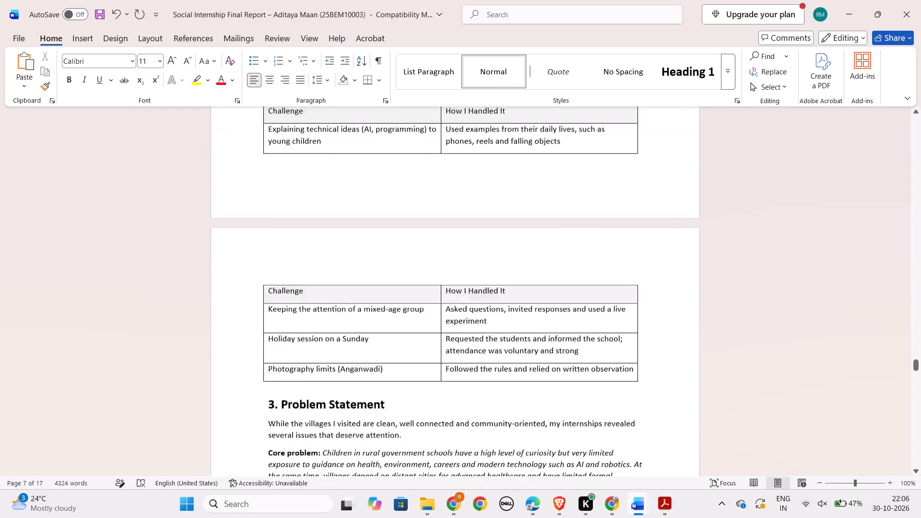
pyautogui.moveTo(393, 50); pyautogui.dragTo(366, 401)
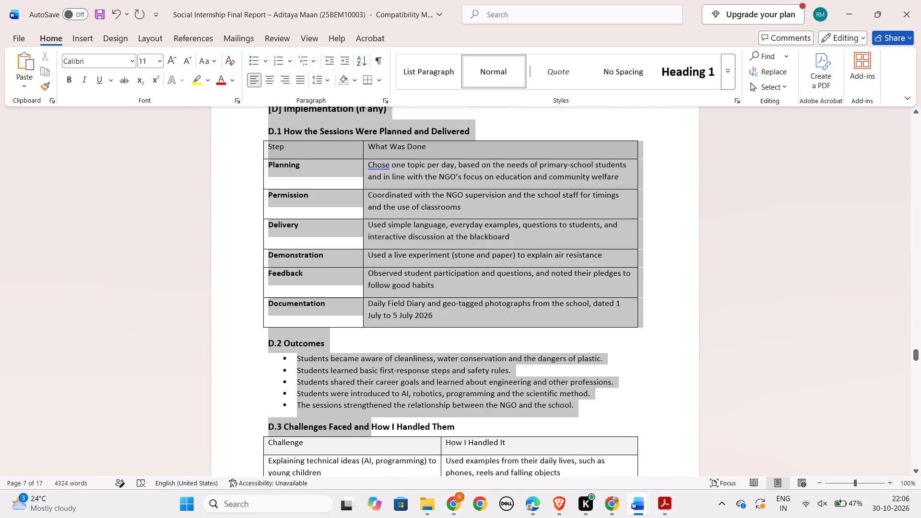
pyautogui.moveTo(366, 401); pyautogui.dragTo(372, 416)
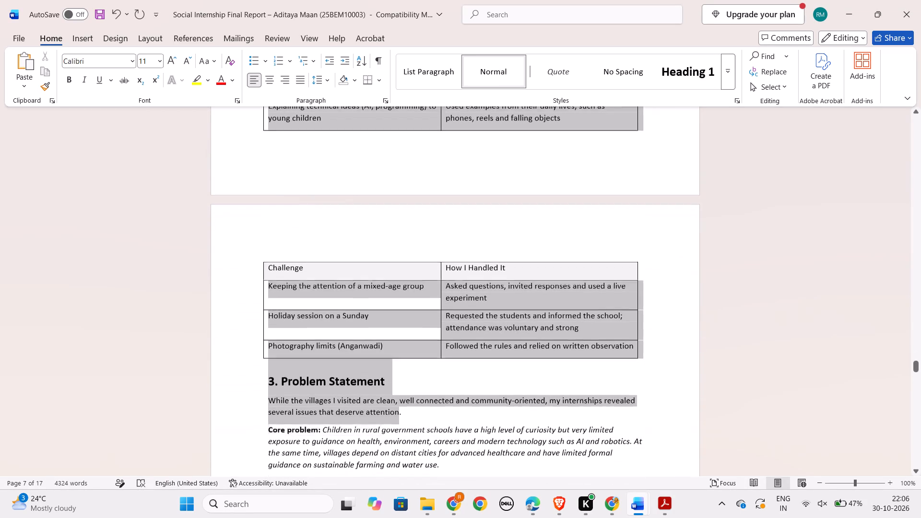
pyautogui.moveTo(372, 416); pyautogui.dragTo(645, 353)
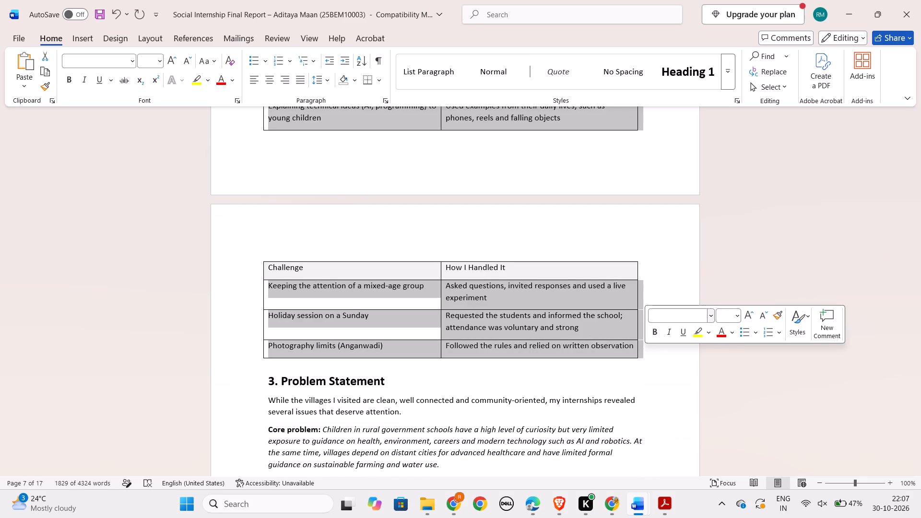
pyautogui.click(665, 315)
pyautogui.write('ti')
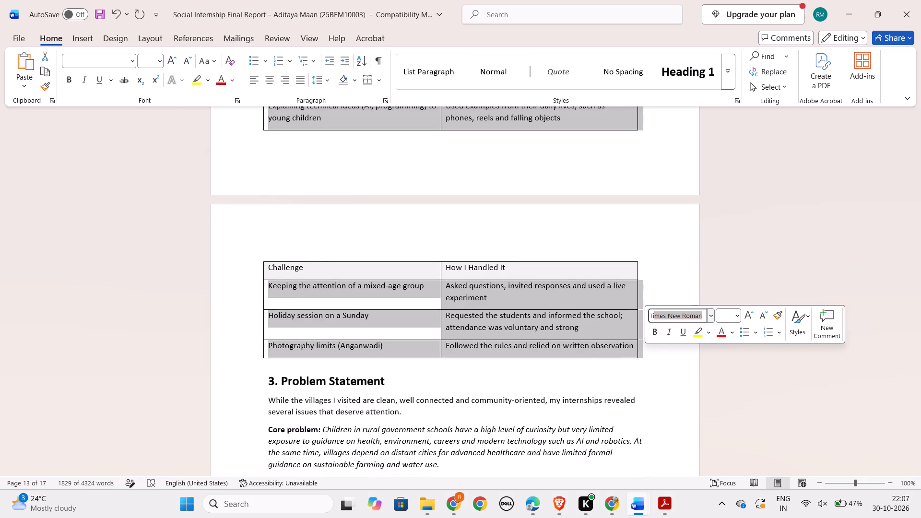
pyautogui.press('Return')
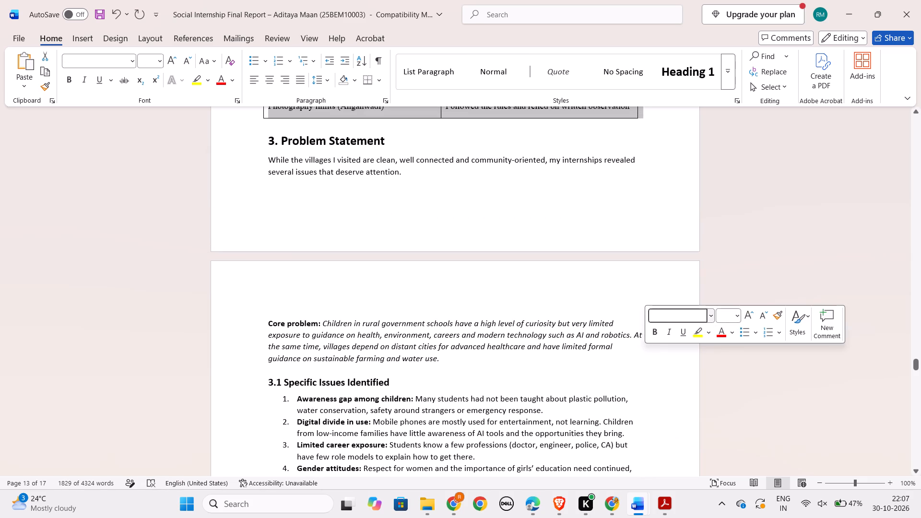
pyautogui.click(515, 232)
# Change the 2. Social Internship Experience heading's font to Times New Roman.
pyautogui.scroll(7, 515, 232)
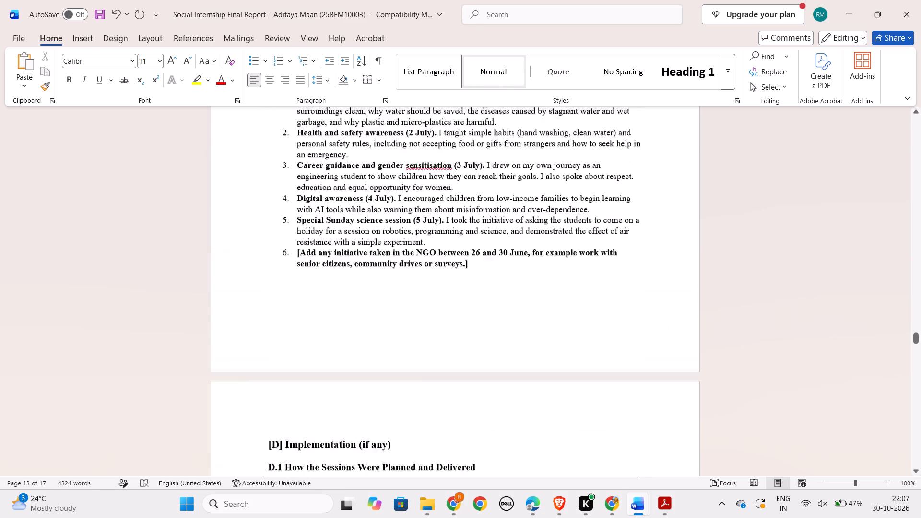
pyautogui.scroll(5, 515, 232)
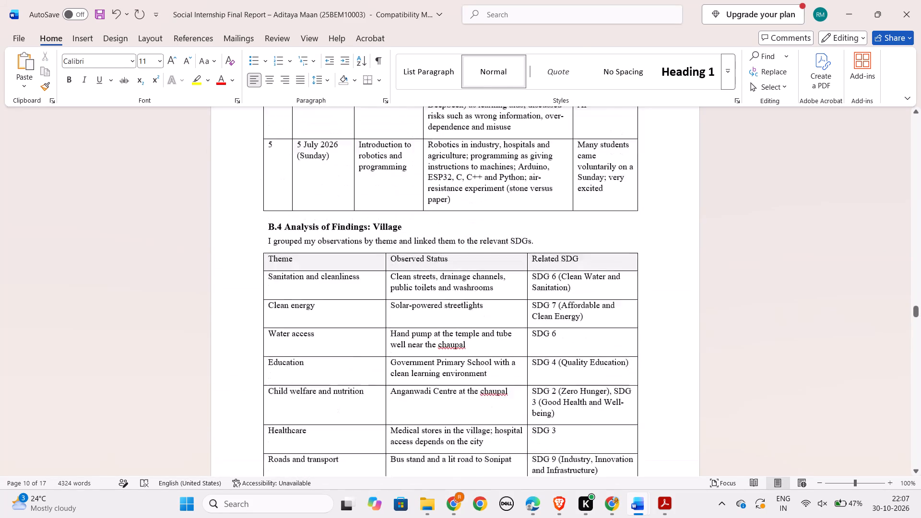
pyautogui.scroll(3, 515, 232)
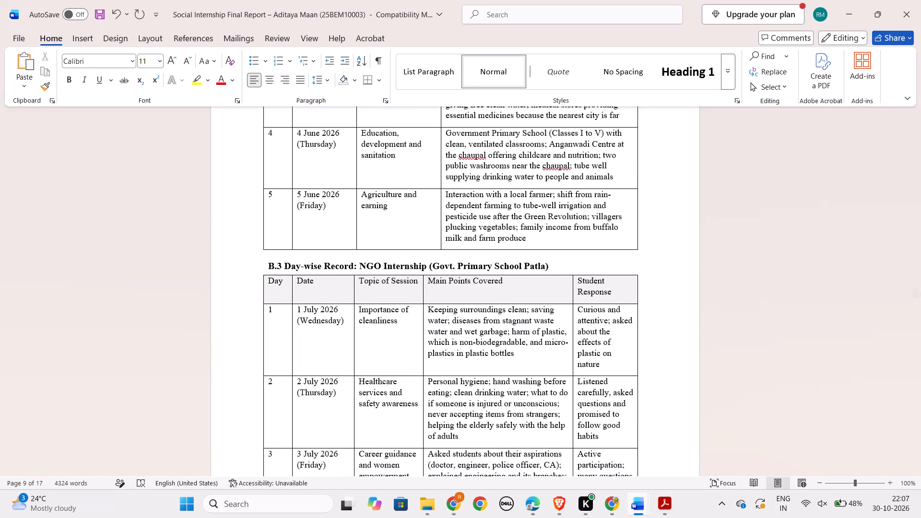
pyautogui.scroll(14, 522, 310)
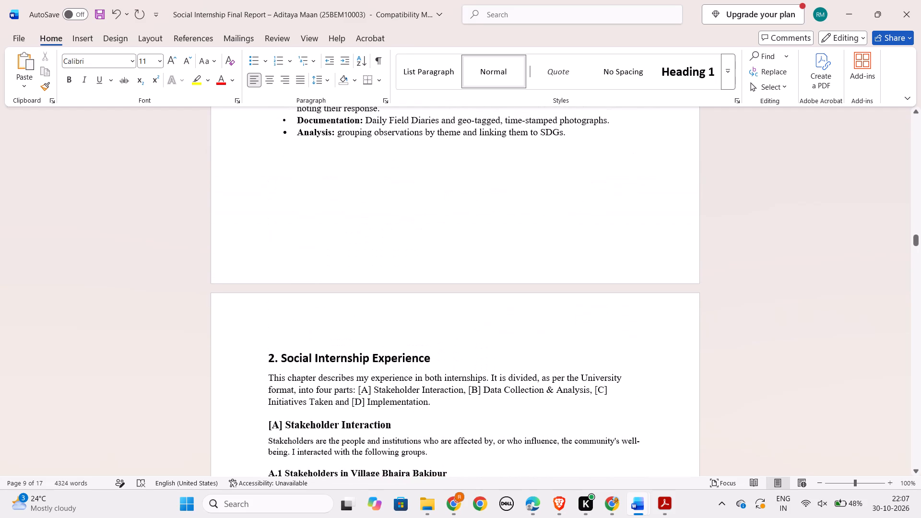
pyautogui.scroll(-1, 522, 310)
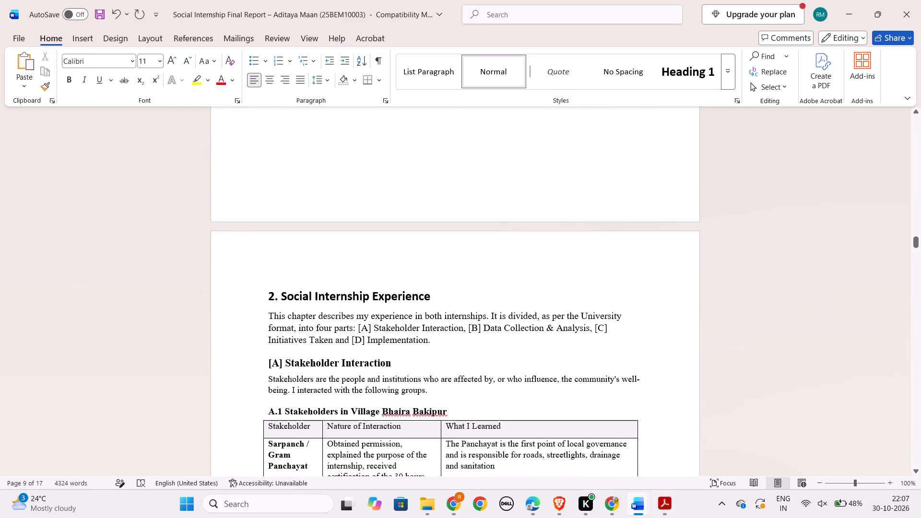
pyautogui.tripleClick(433, 296)
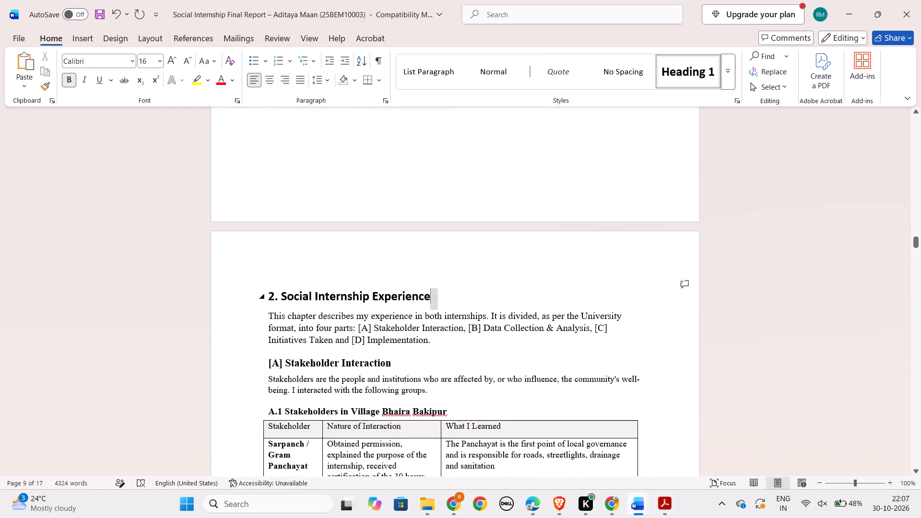
pyautogui.click(469, 260)
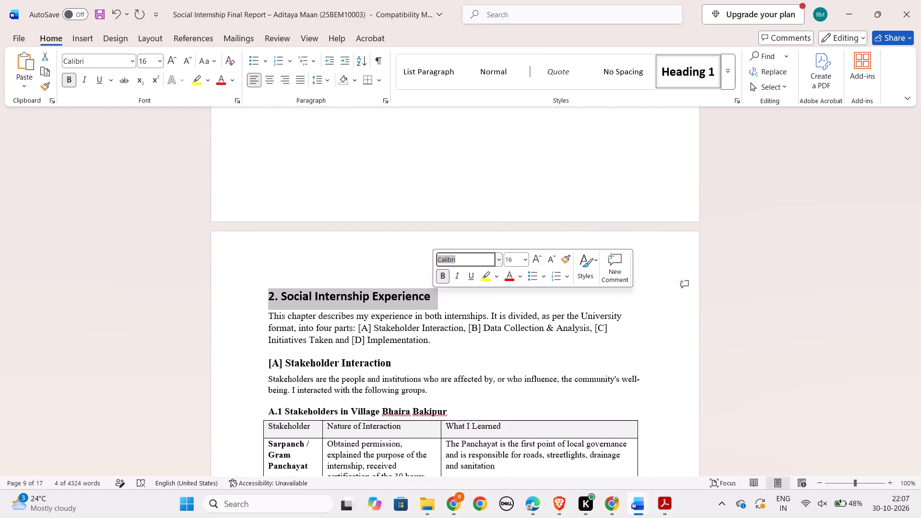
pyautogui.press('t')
pyautogui.press('Return')
pyautogui.click(424, 351)
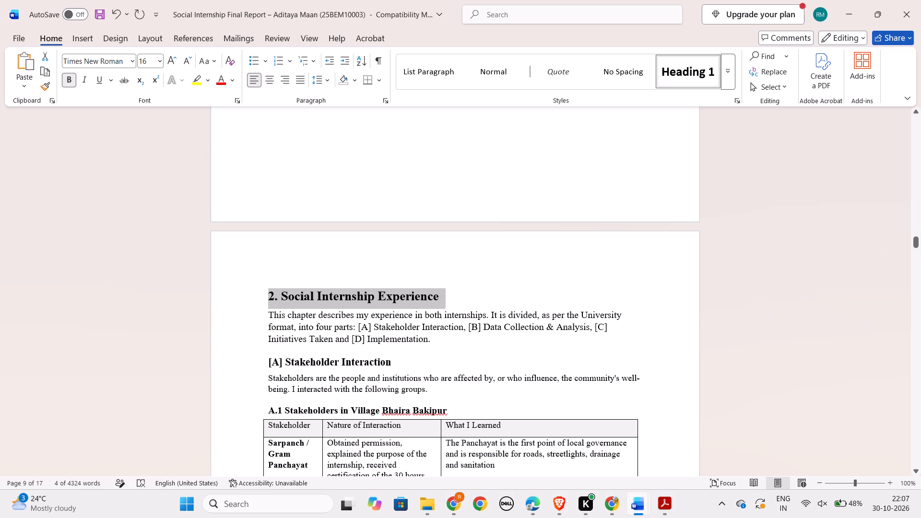
pyautogui.click(413, 330)
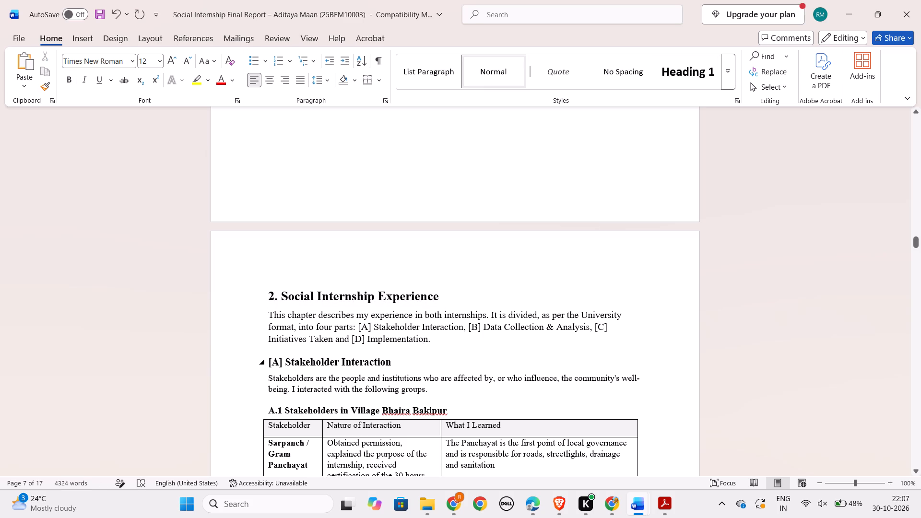
# Set the word Stakeholder in the [A] Stakeholder Interaction heading to 14 pt.
pyautogui.click(353, 364)
pyautogui.doubleClick(353, 364)
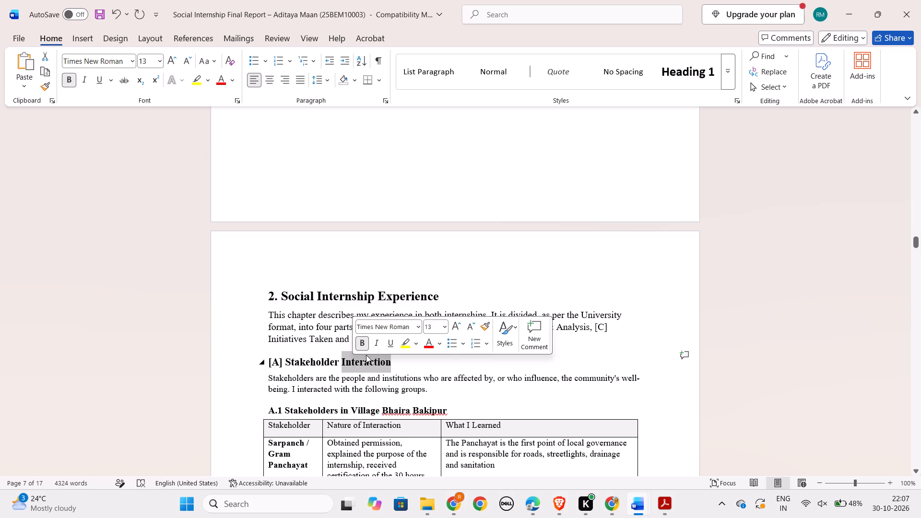
pyautogui.tripleClick(327, 366)
pyautogui.click(327, 366)
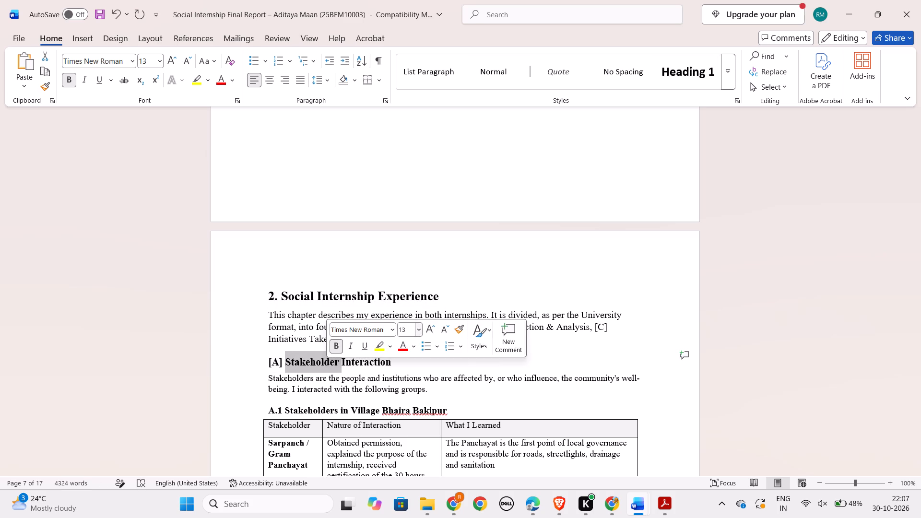
pyautogui.click(404, 331)
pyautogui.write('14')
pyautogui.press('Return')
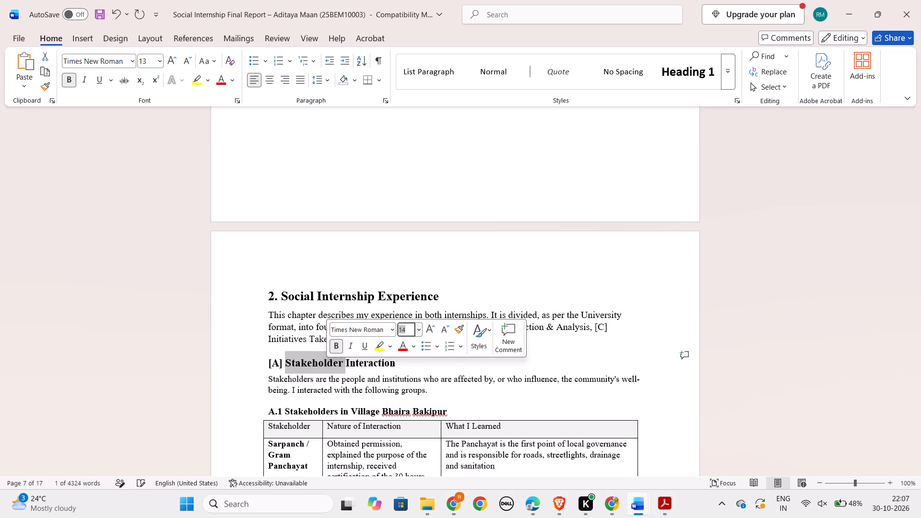
# Set the introductory paragraph under the [A] Stakeholder Interaction heading to 12 pt.
pyautogui.tripleClick(384, 382)
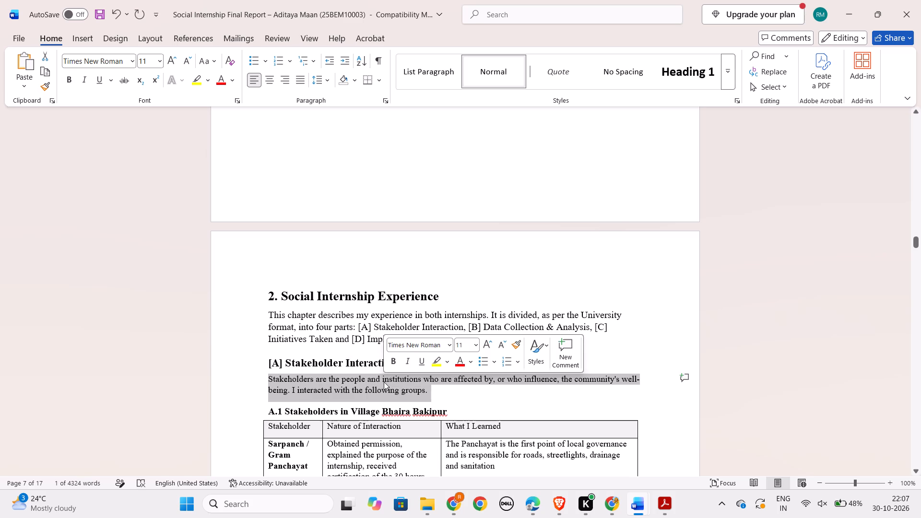
pyautogui.click(466, 343)
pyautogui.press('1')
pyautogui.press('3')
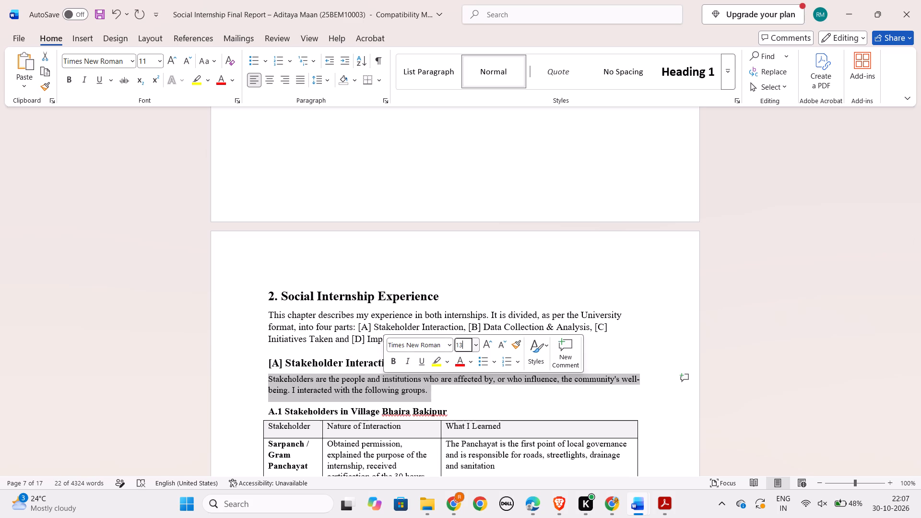
pyautogui.press('BackSpace')
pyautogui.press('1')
pyautogui.press('BackSpace')
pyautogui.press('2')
pyautogui.press('Return')
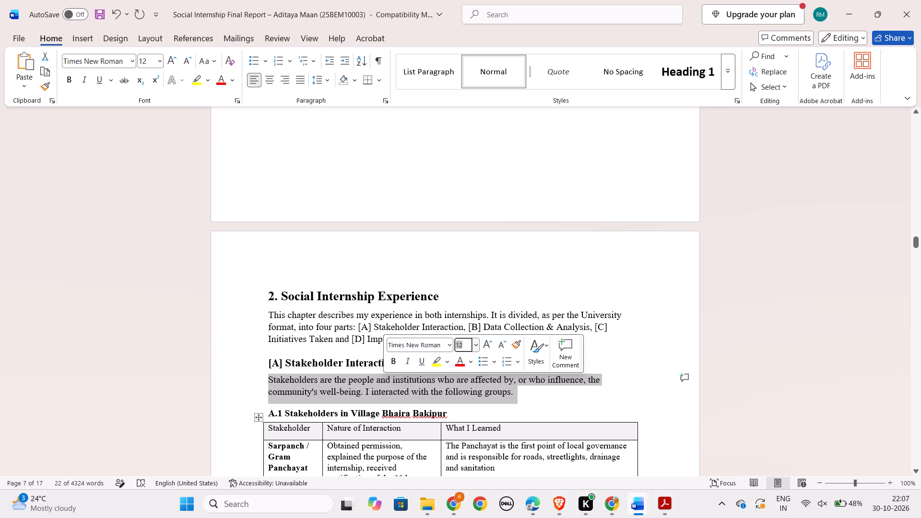
# Set the word Bakipur in the A.1 Stakeholders in Village Bhaira Bakipur subheading to 12 pt.
pyautogui.click(415, 417)
pyautogui.doubleClick(415, 417)
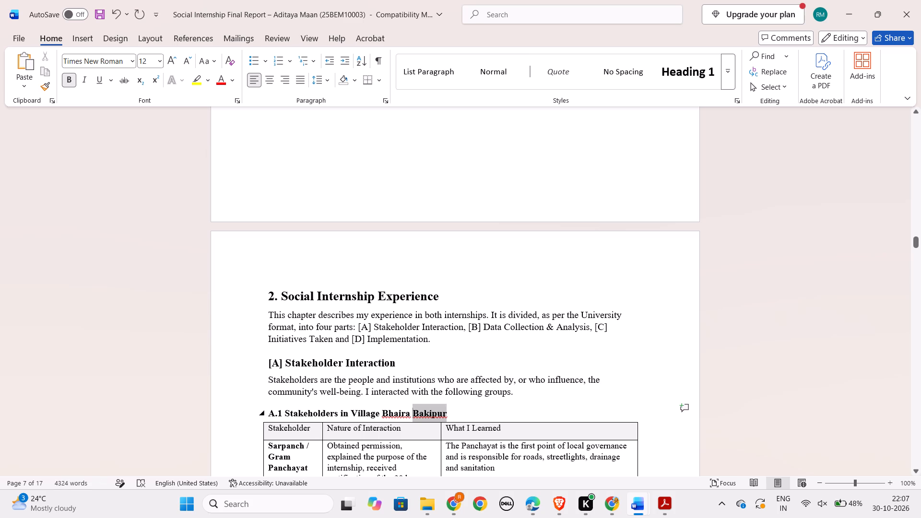
pyautogui.tripleClick(415, 417)
pyautogui.click(415, 417)
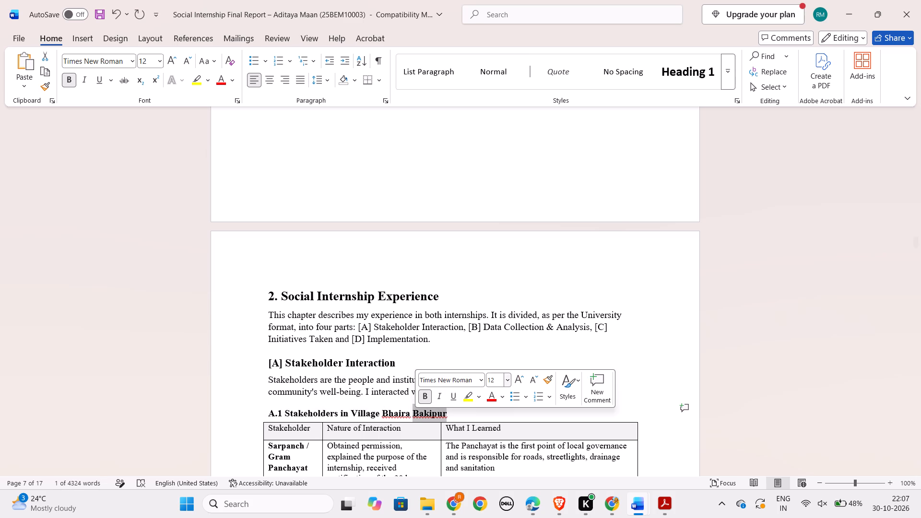
pyautogui.click(497, 383)
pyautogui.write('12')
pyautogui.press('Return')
# Set the text from the A.1 table's Sarpanch / Gram Panchayat row through the end of the A.2 stakeholder table to 12 pt.
pyautogui.scroll(-1, 347, 401)
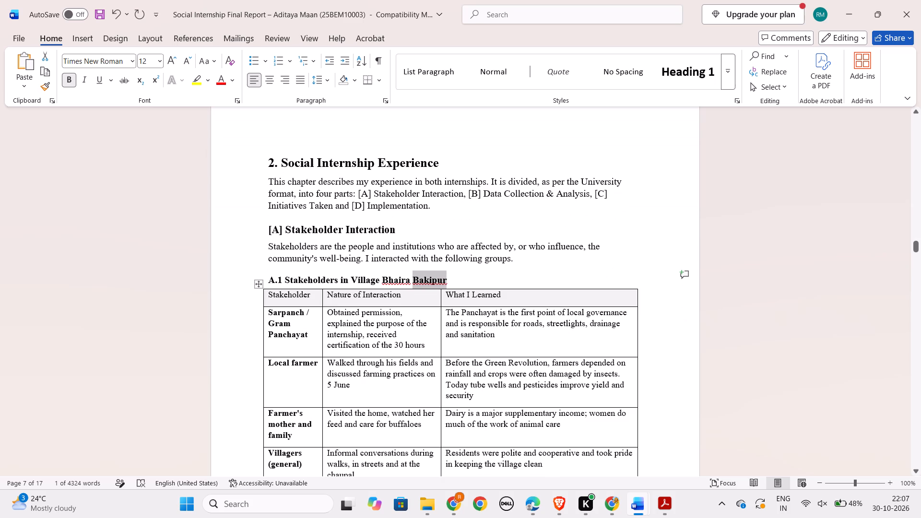
pyautogui.click(268, 310)
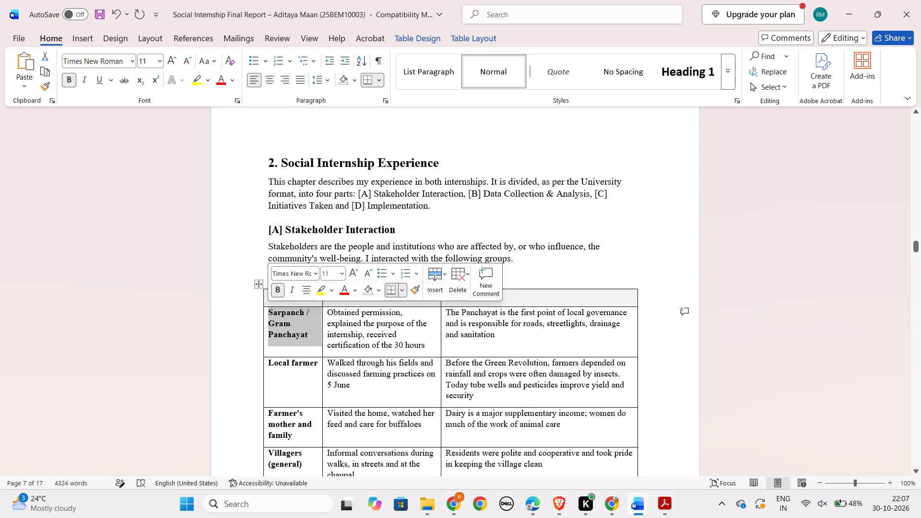
pyautogui.click(266, 312)
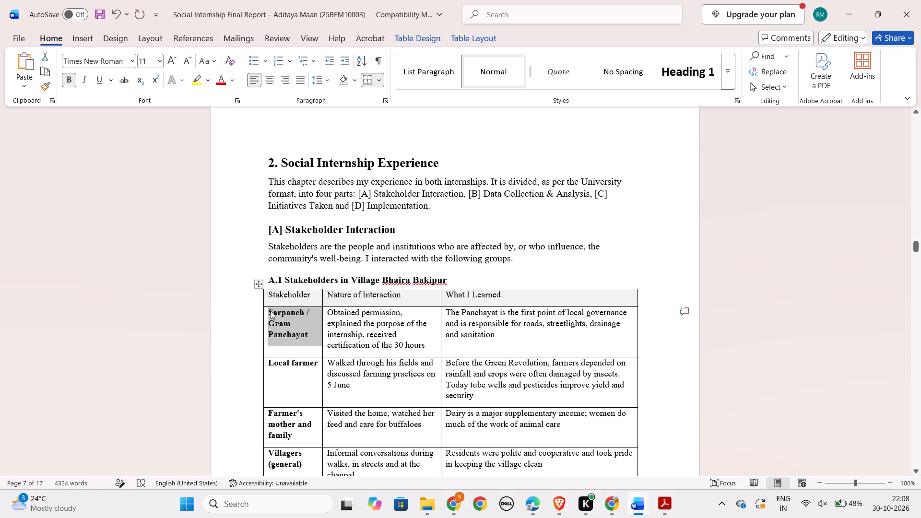
pyautogui.click(271, 311)
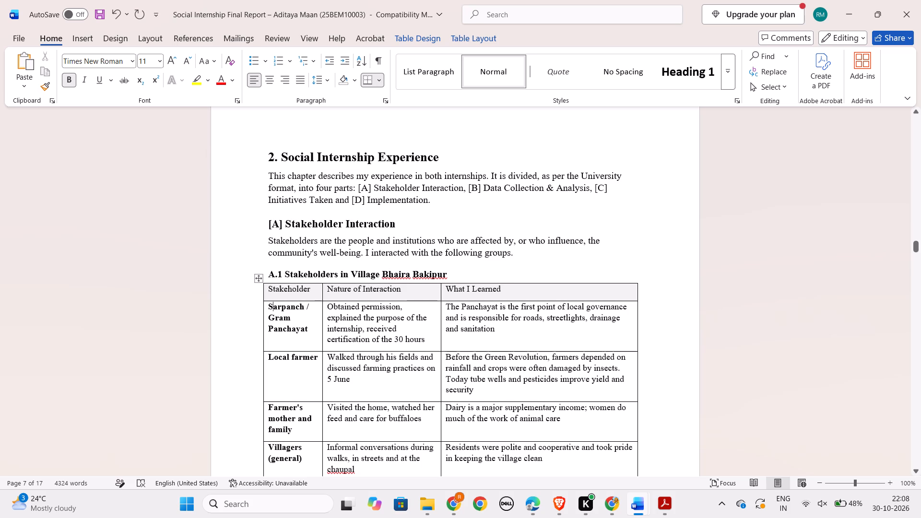
pyautogui.moveTo(269, 305); pyautogui.dragTo(505, 454)
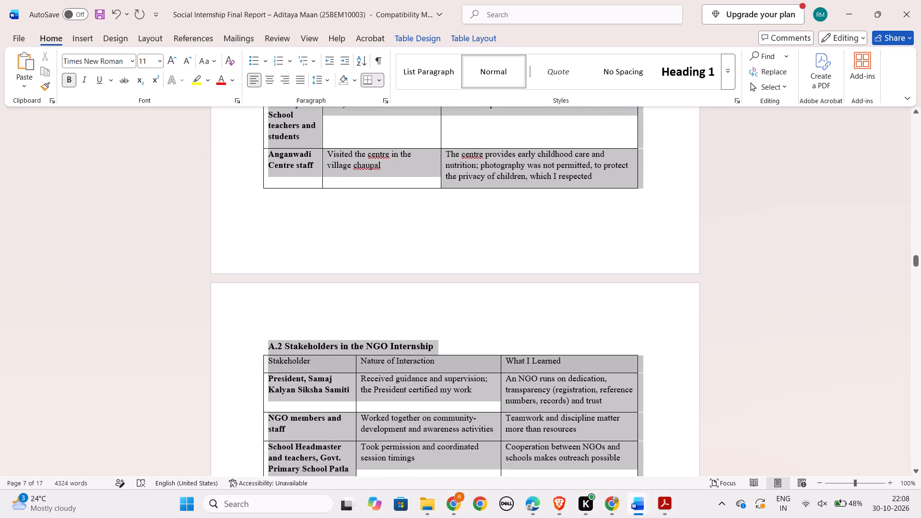
pyautogui.moveTo(505, 454); pyautogui.dragTo(463, 232)
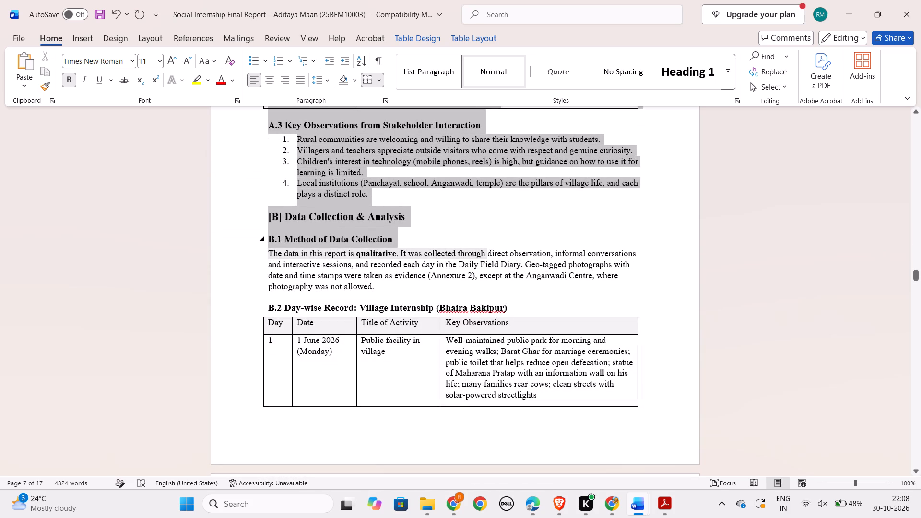
pyautogui.moveTo(463, 232); pyautogui.dragTo(612, 188)
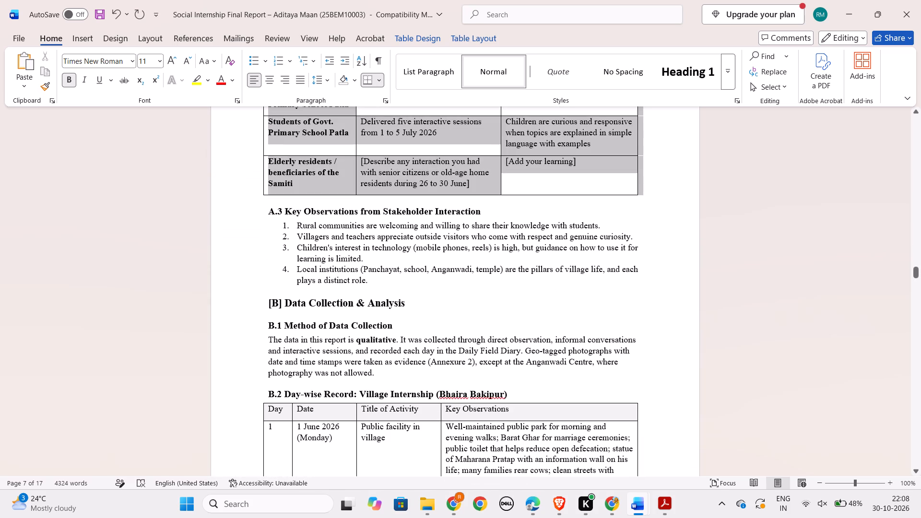
pyautogui.moveTo(612, 188); pyautogui.dragTo(648, 188)
pyautogui.click(727, 148)
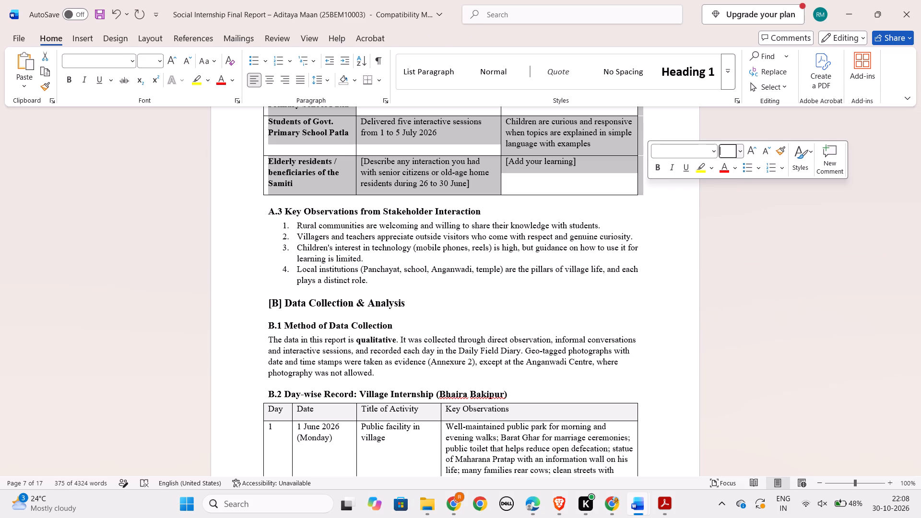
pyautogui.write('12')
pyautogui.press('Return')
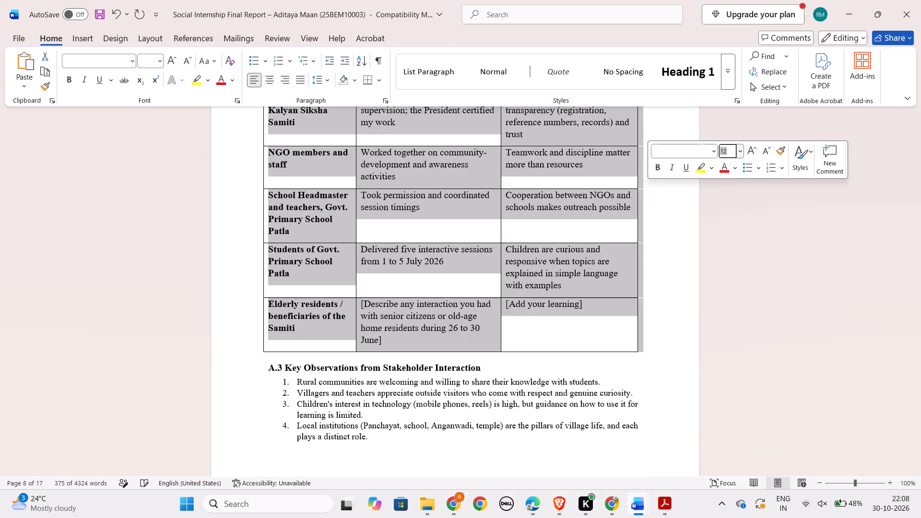
pyautogui.click(661, 285)
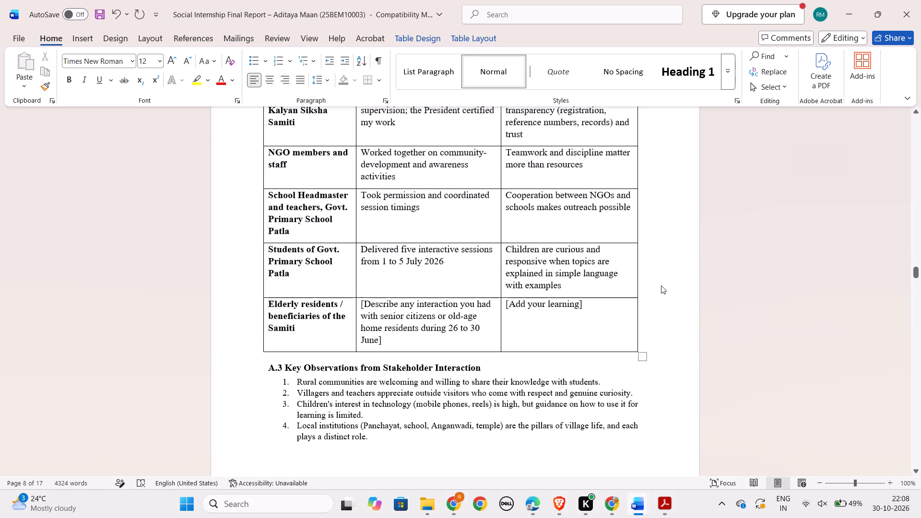
pyautogui.scroll(1, 661, 285)
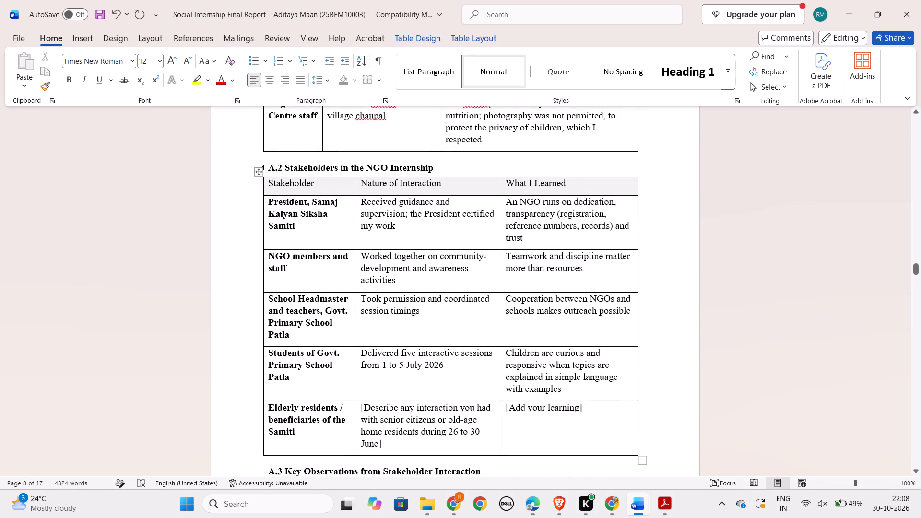
pyautogui.click(430, 165)
# Set the numbered list under A.3 Key Observations from Stakeholder Interaction to 12 pt.
pyautogui.scroll(-1, 430, 165)
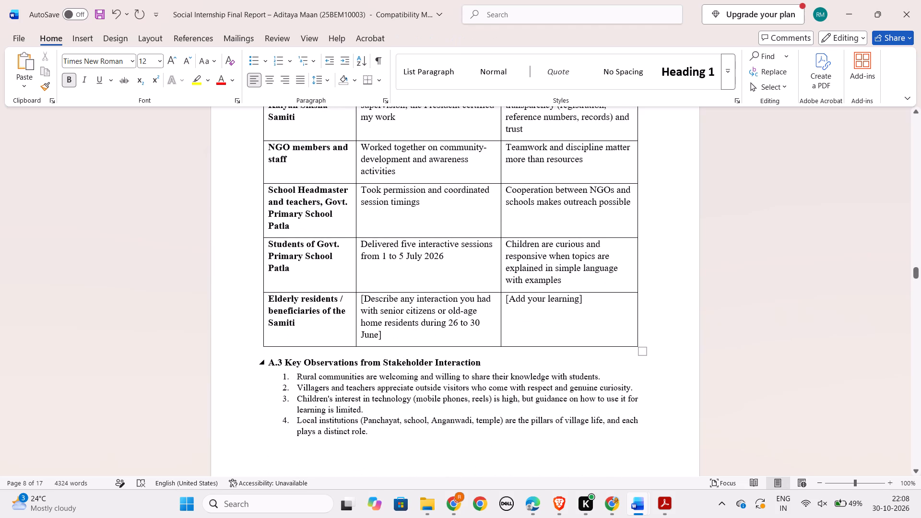
pyautogui.click(396, 364)
pyautogui.scroll(2, 396, 364)
pyautogui.scroll(-1, 396, 364)
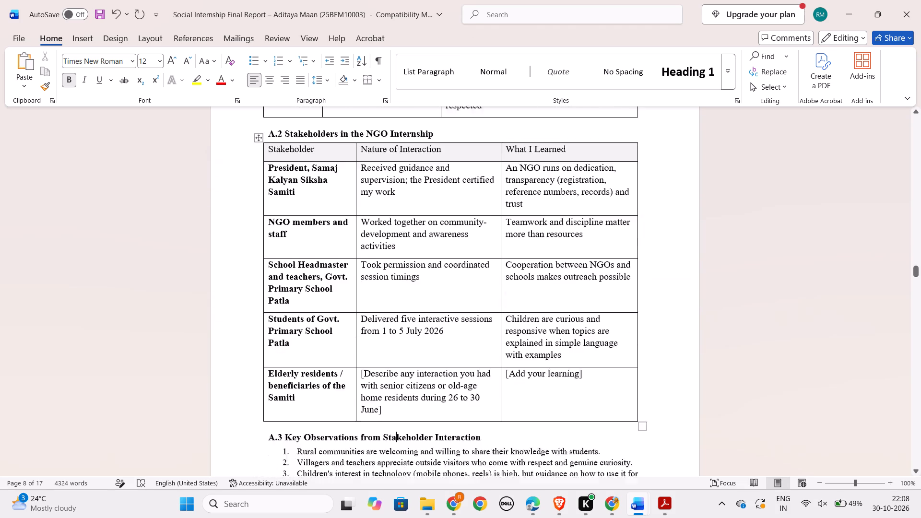
pyautogui.scroll(-1, 396, 364)
pyautogui.tripleClick(396, 364)
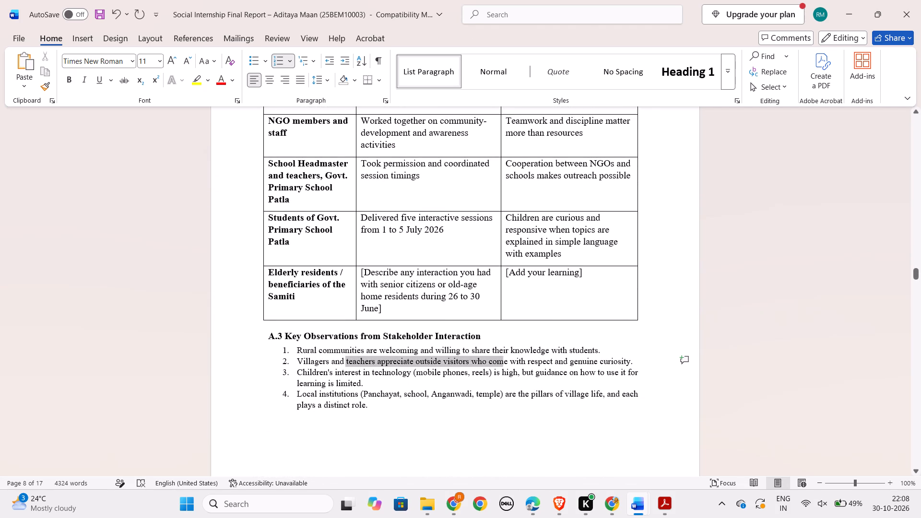
pyautogui.click(396, 364)
pyautogui.click(396, 364)
pyautogui.moveTo(371, 406); pyautogui.dragTo(297, 352)
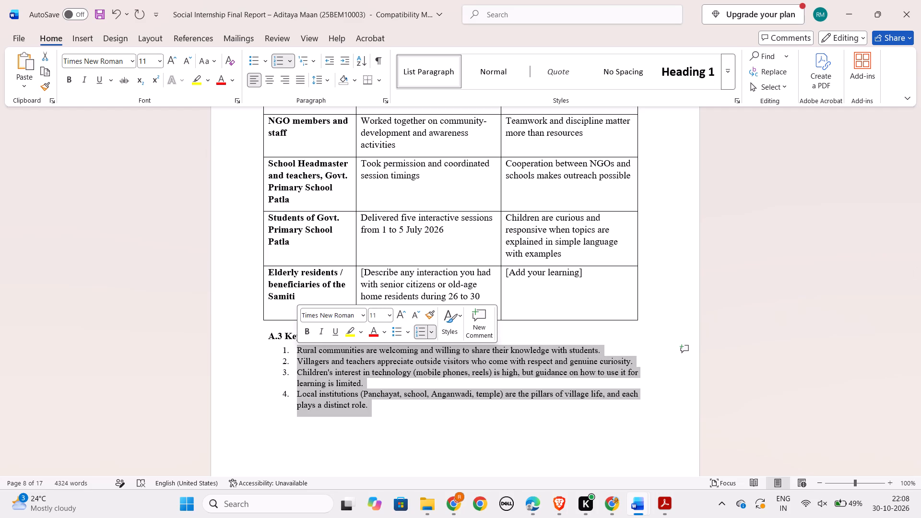
pyautogui.click(378, 312)
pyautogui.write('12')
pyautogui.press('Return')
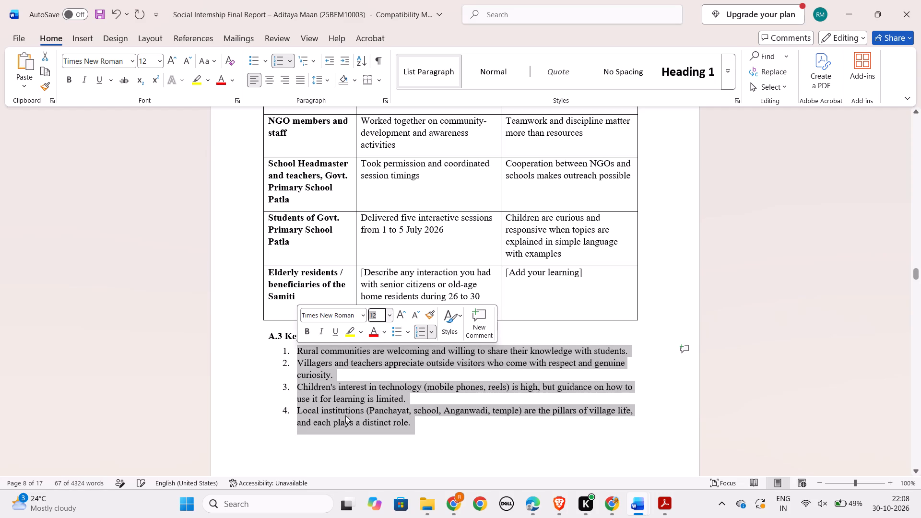
pyautogui.click(368, 465)
pyautogui.click(409, 336)
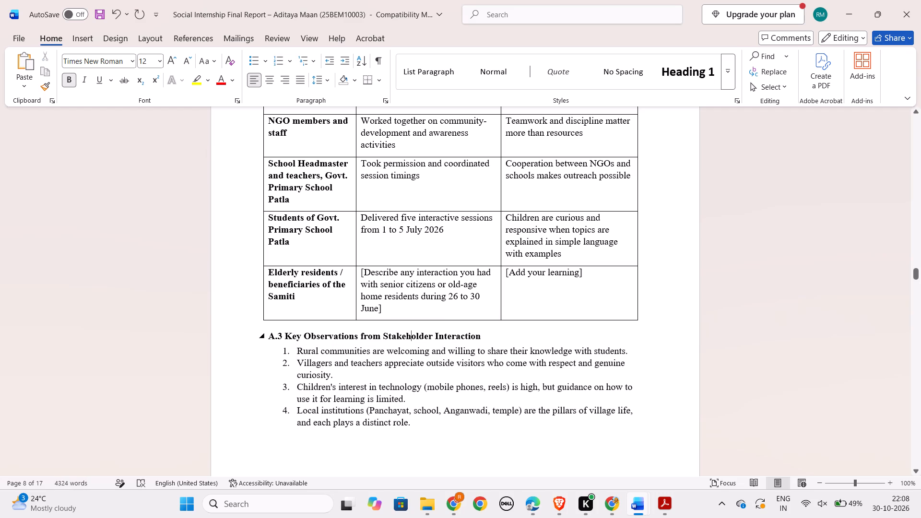
# Set the [B] Data Collection & Analysis heading to 14 pt.
pyautogui.scroll(-1, 409, 336)
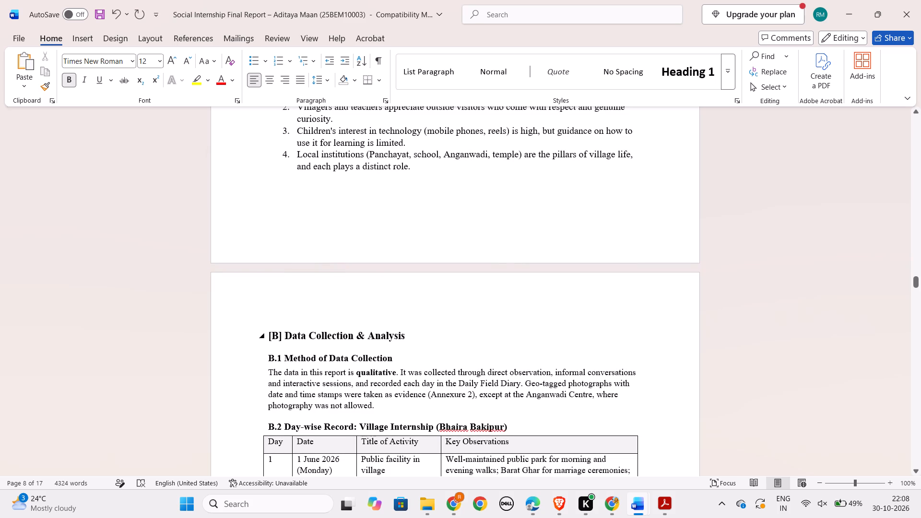
pyautogui.click(389, 335)
pyautogui.tripleClick(389, 335)
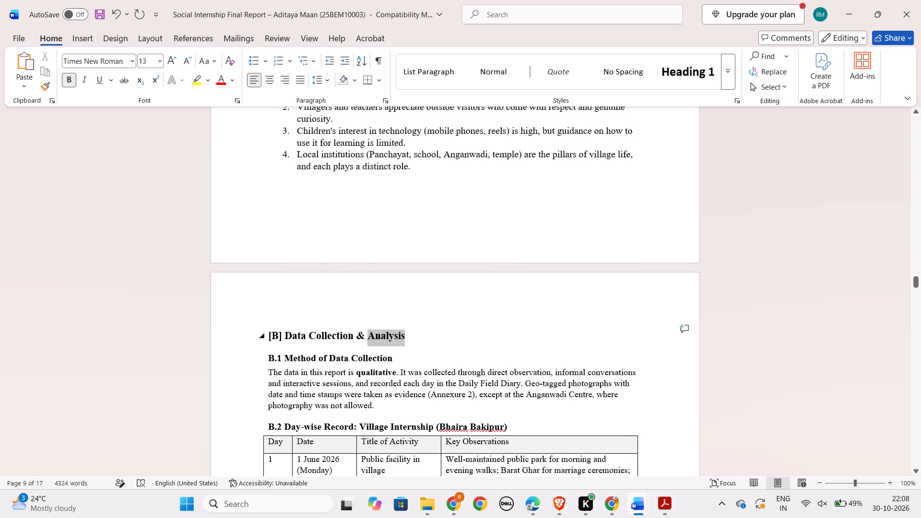
pyautogui.click(467, 301)
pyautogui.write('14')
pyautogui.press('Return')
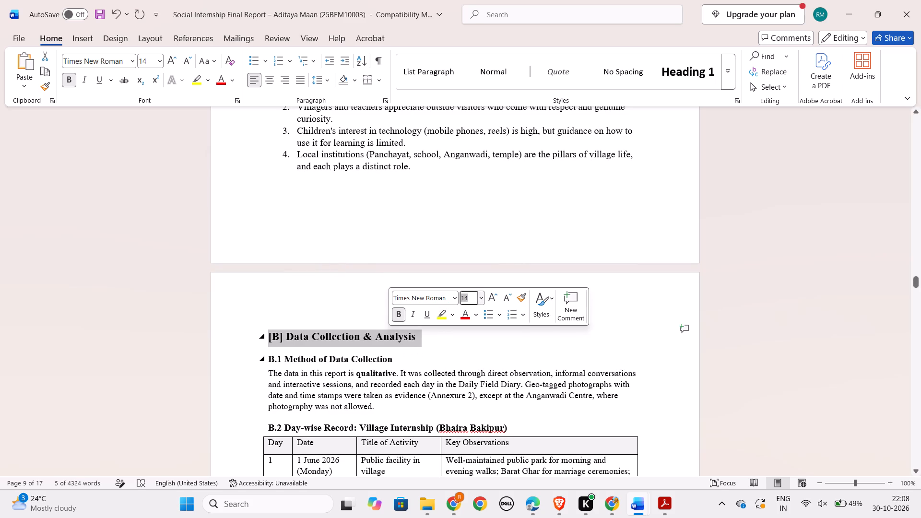
# Set the paragraph under B.1 Method of Data Collection to 12 pt.
pyautogui.click(361, 361)
pyautogui.tripleClick(367, 395)
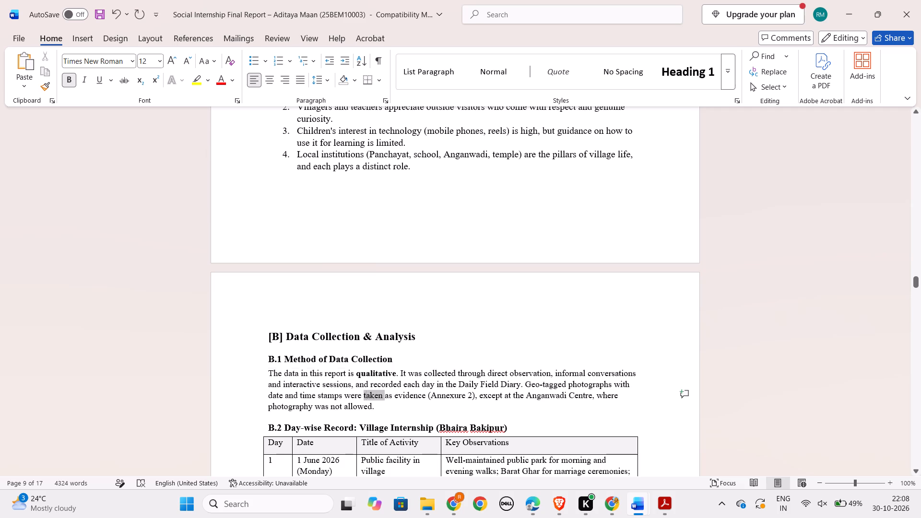
pyautogui.click(367, 395)
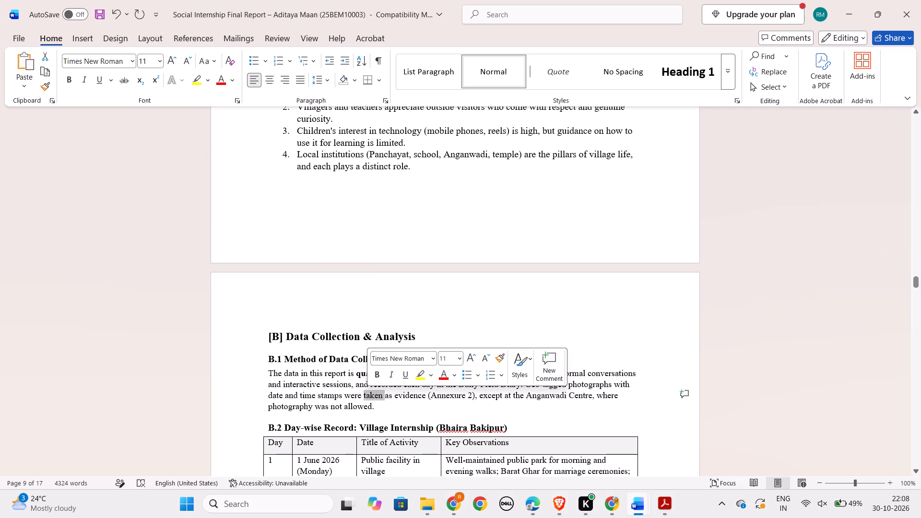
pyautogui.tripleClick(324, 384)
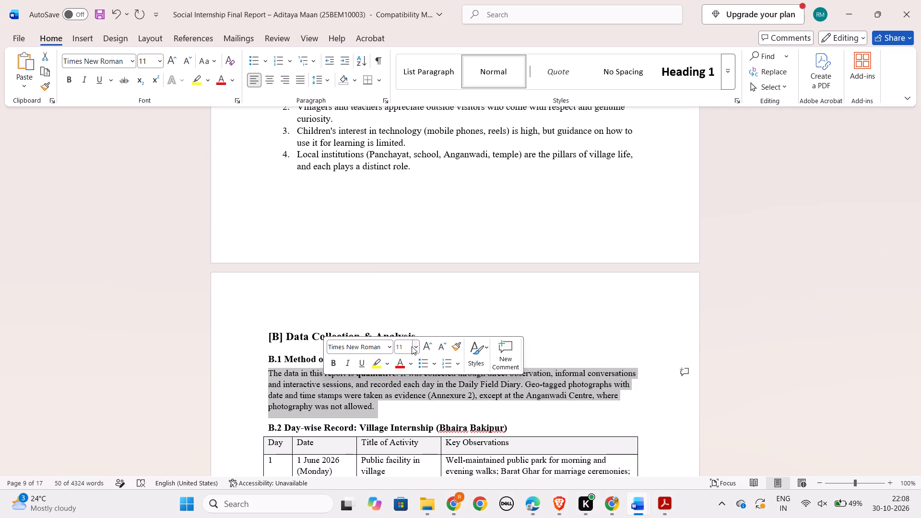
pyautogui.click(407, 346)
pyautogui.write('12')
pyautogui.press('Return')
# Set everything from the B.2 day-wise record table through the end of the B.5 bullet list to 12 pt.
pyautogui.scroll(-1, 407, 355)
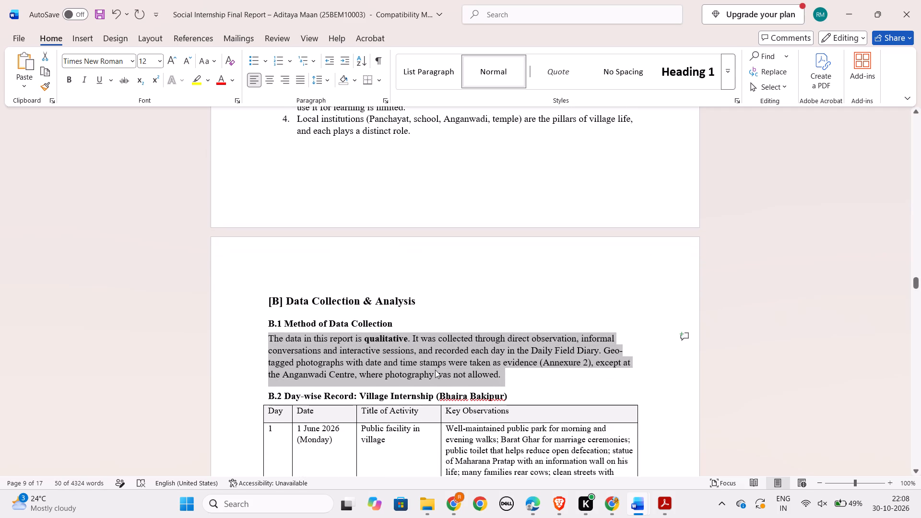
pyautogui.scroll(-1, 550, 382)
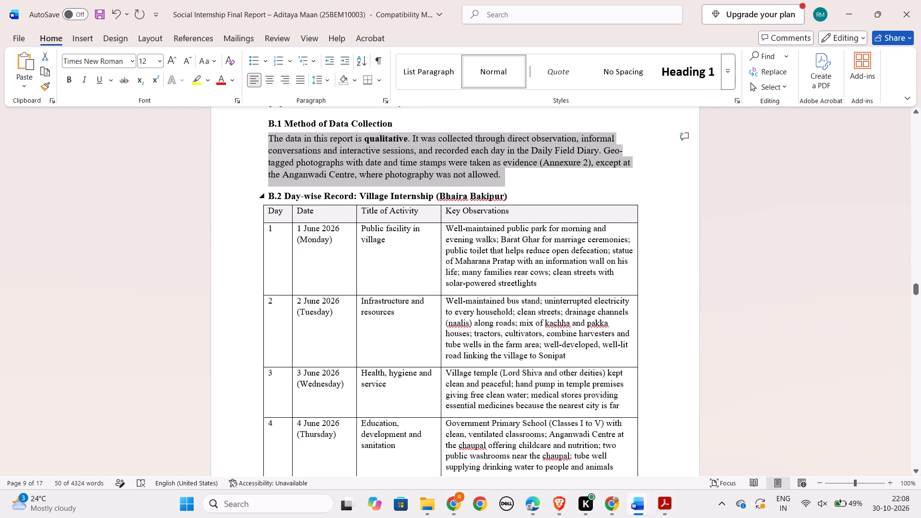
pyautogui.click(334, 192)
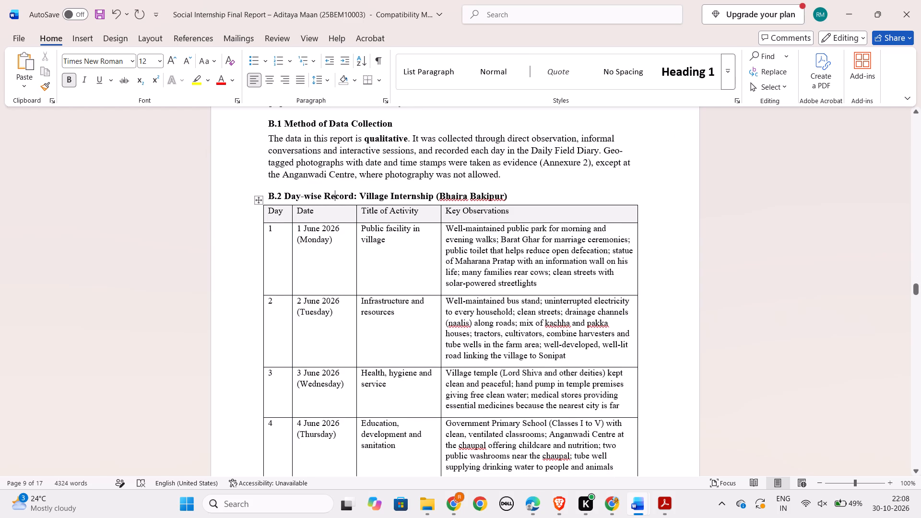
pyautogui.moveTo(269, 210); pyautogui.dragTo(496, 440)
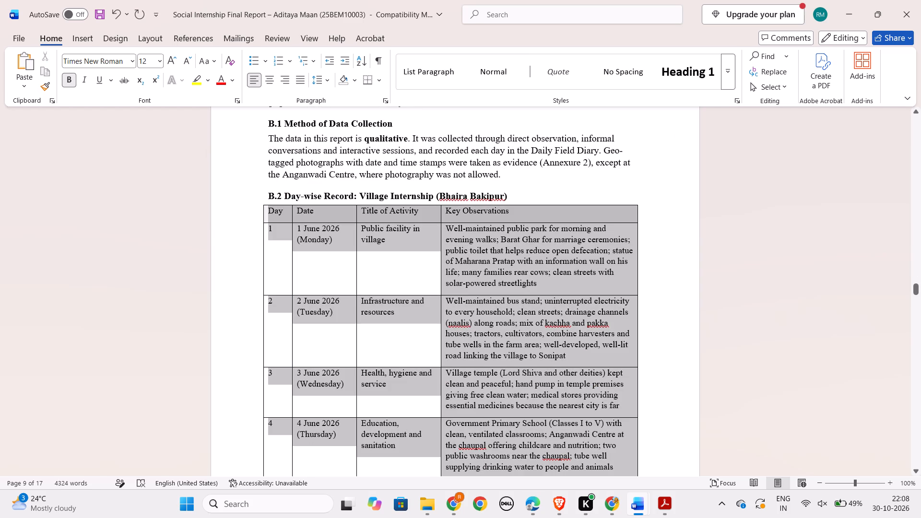
pyautogui.moveTo(496, 440); pyautogui.dragTo(551, 407)
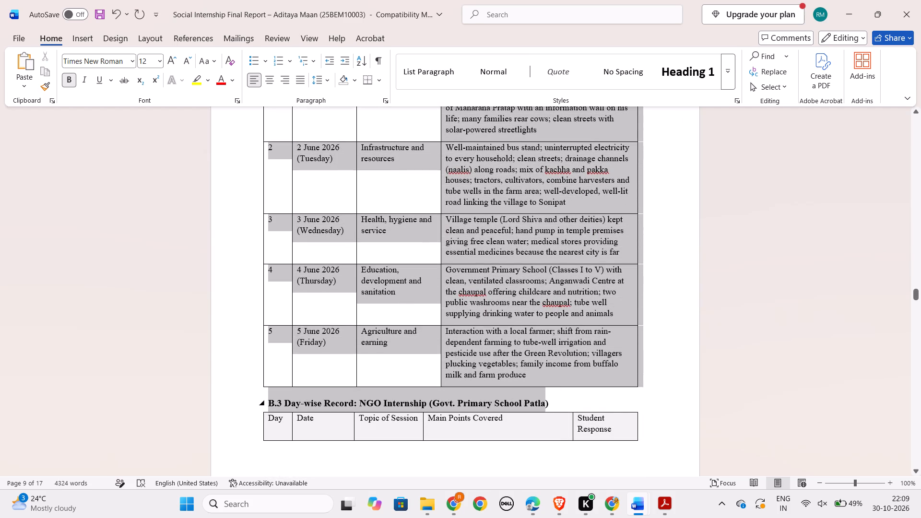
pyautogui.moveTo(551, 407); pyautogui.dragTo(582, 474)
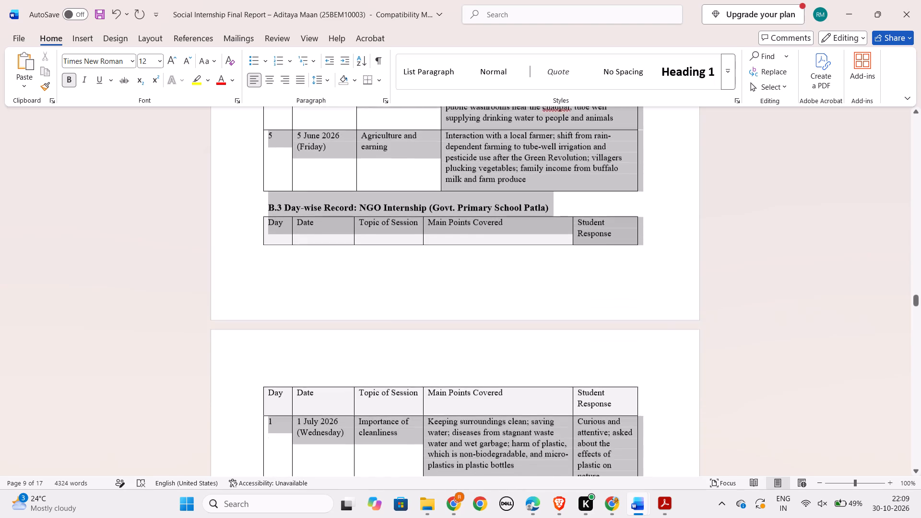
pyautogui.moveTo(582, 474); pyautogui.dragTo(579, 517)
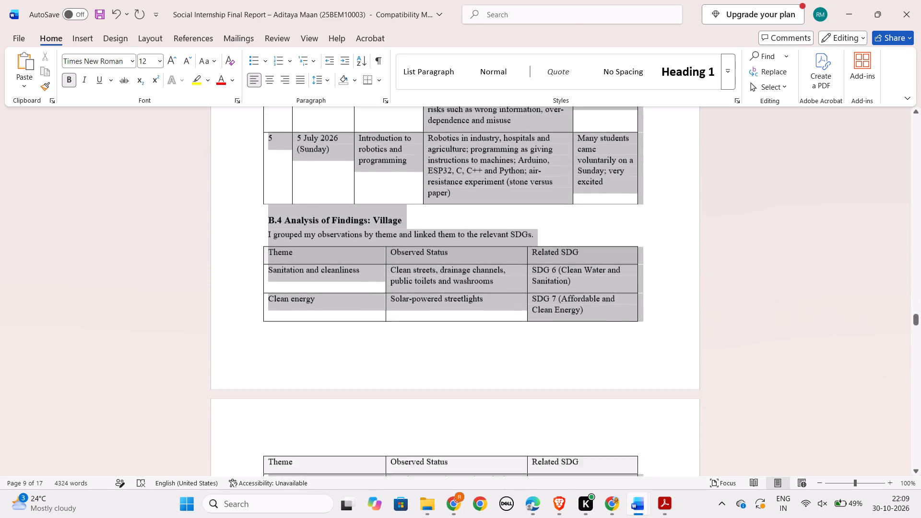
pyautogui.moveTo(579, 517); pyautogui.dragTo(559, 300)
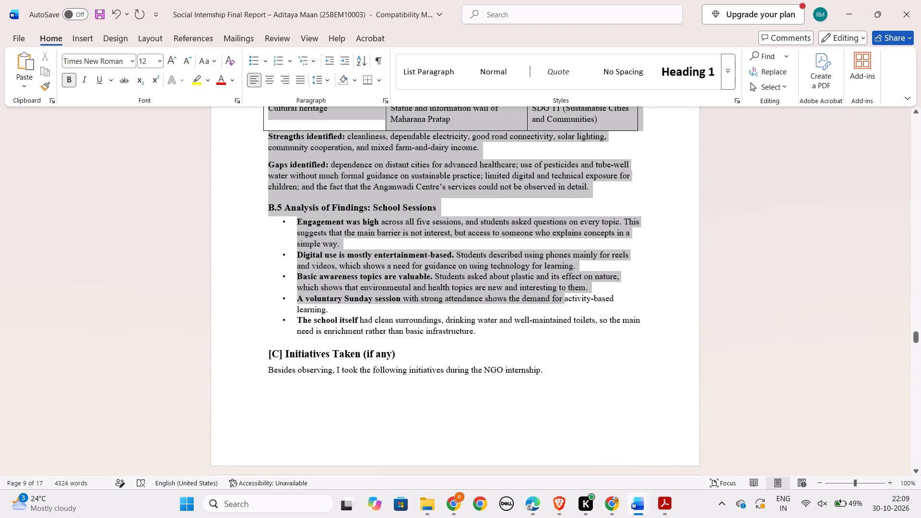
pyautogui.moveTo(559, 300); pyautogui.dragTo(546, 205)
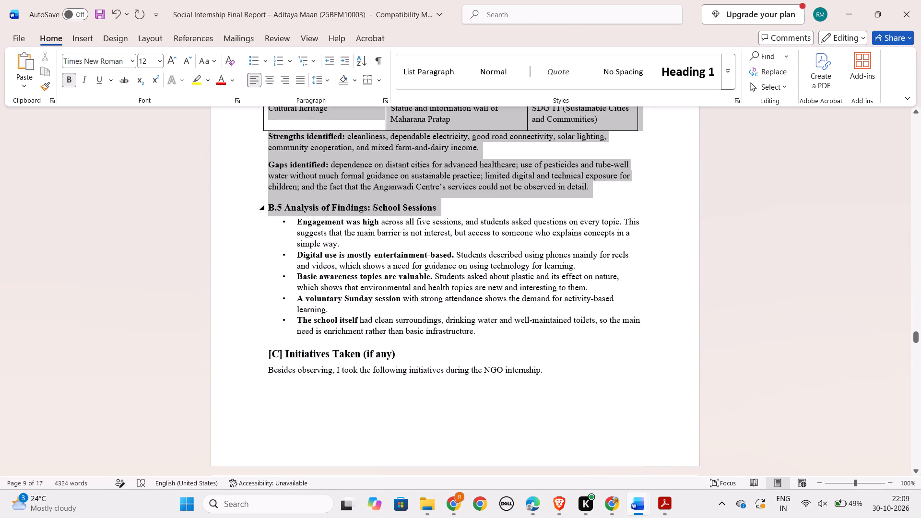
pyautogui.moveTo(546, 205); pyautogui.dragTo(530, 336)
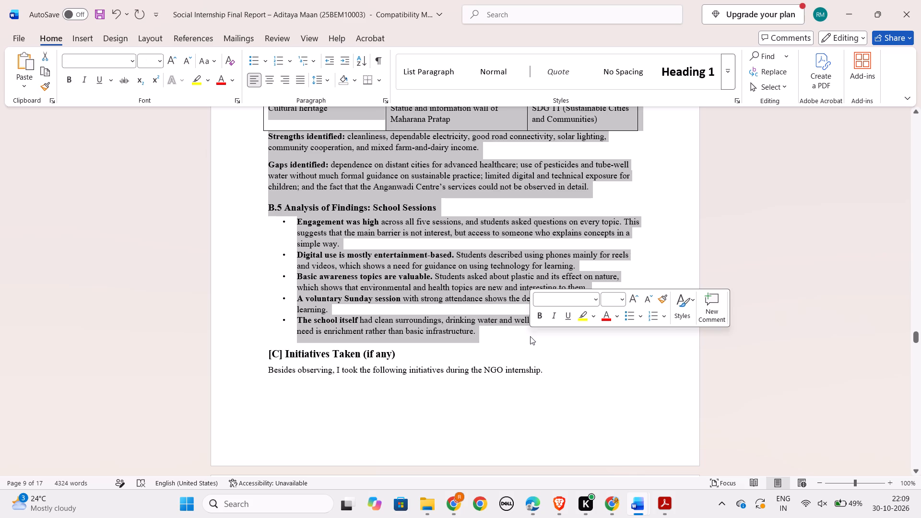
pyautogui.click(609, 299)
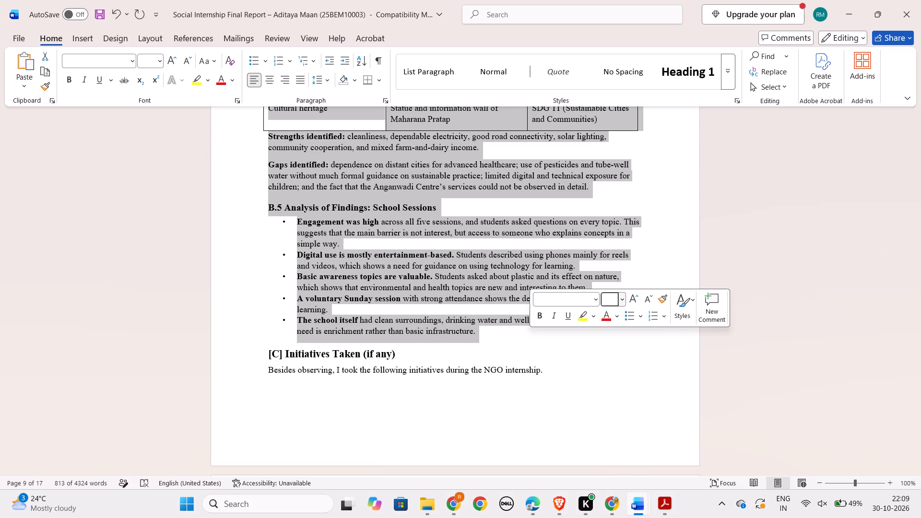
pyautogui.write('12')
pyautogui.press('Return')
pyautogui.click(521, 381)
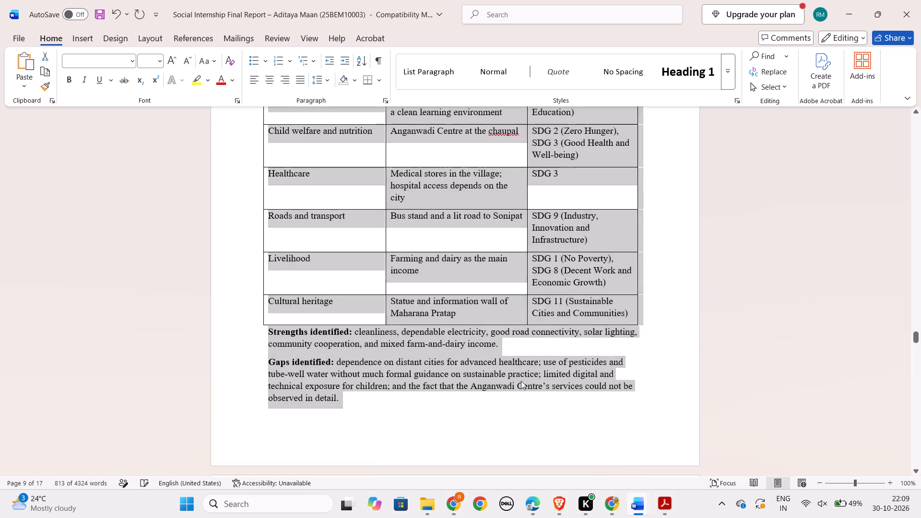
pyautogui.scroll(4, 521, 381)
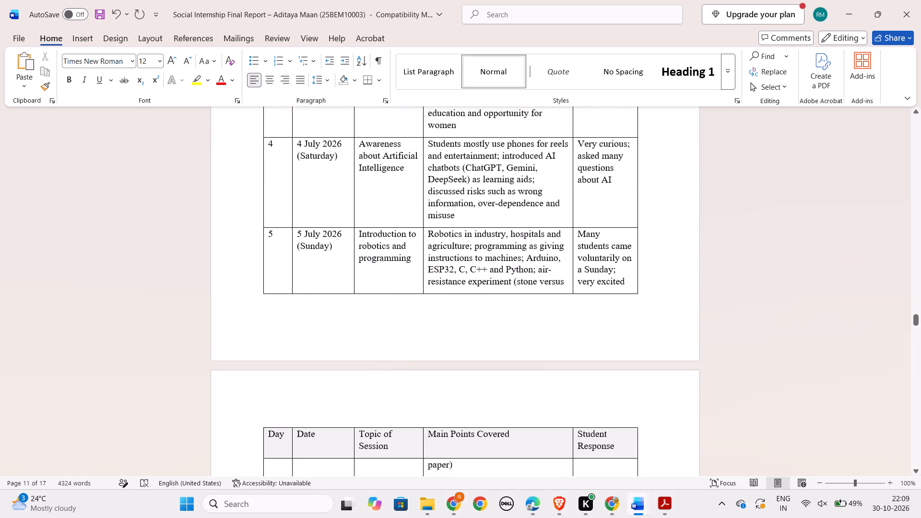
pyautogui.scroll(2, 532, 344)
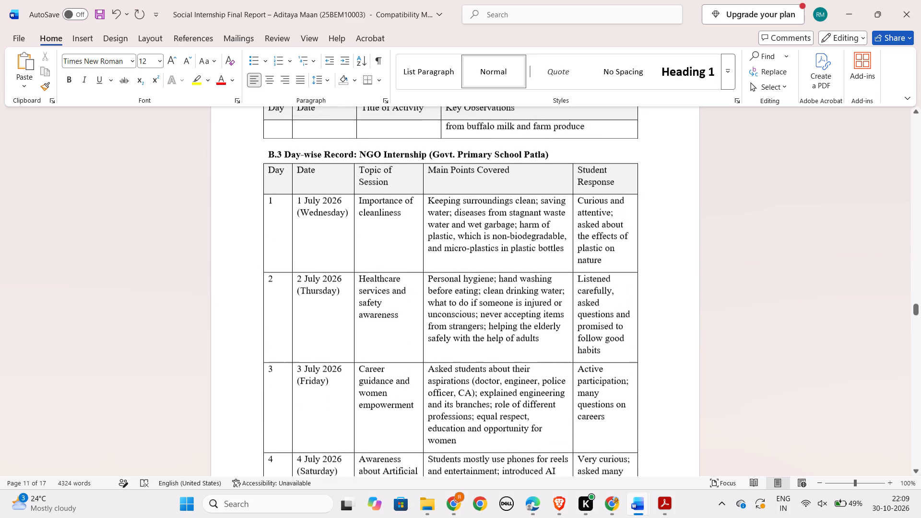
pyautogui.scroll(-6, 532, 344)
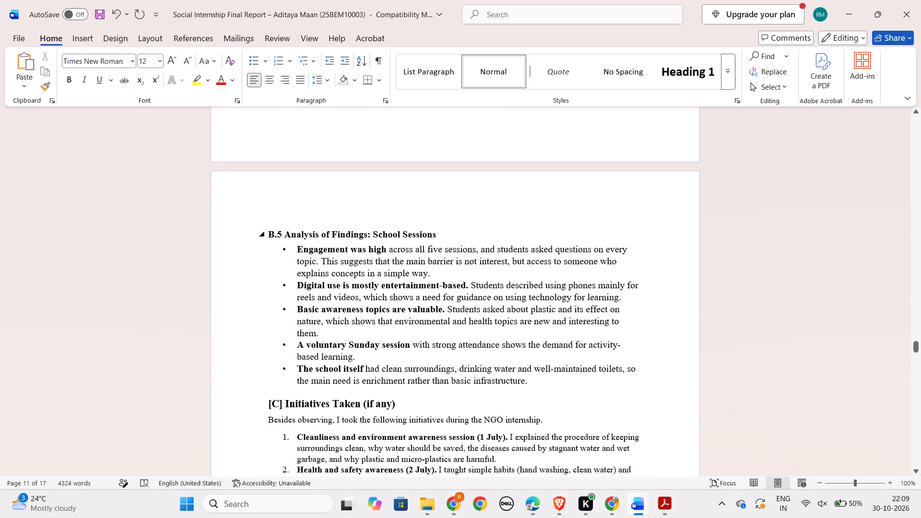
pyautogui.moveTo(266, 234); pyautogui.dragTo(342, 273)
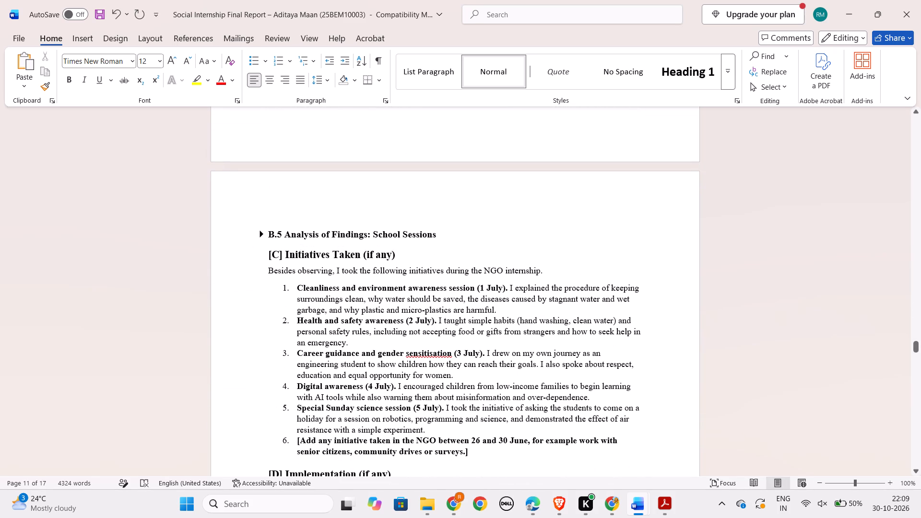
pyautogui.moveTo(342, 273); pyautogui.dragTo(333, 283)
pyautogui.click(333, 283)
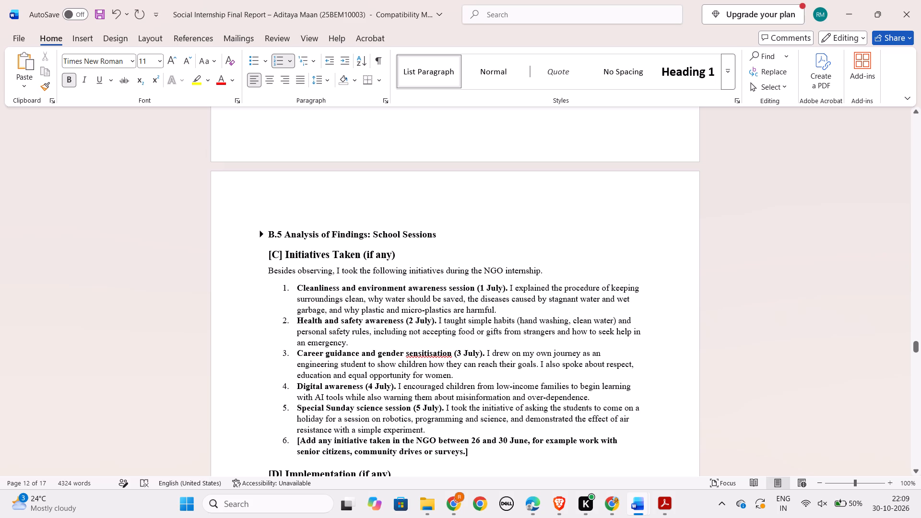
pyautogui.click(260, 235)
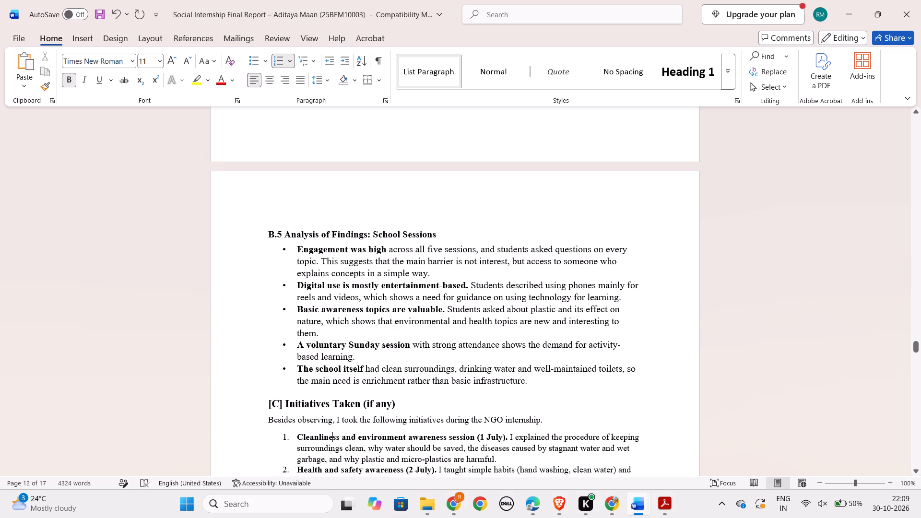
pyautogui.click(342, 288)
# Set the [C] Initiatives Taken (if any) heading to 14 pt.
pyautogui.scroll(-2, 342, 288)
pyautogui.click(328, 221)
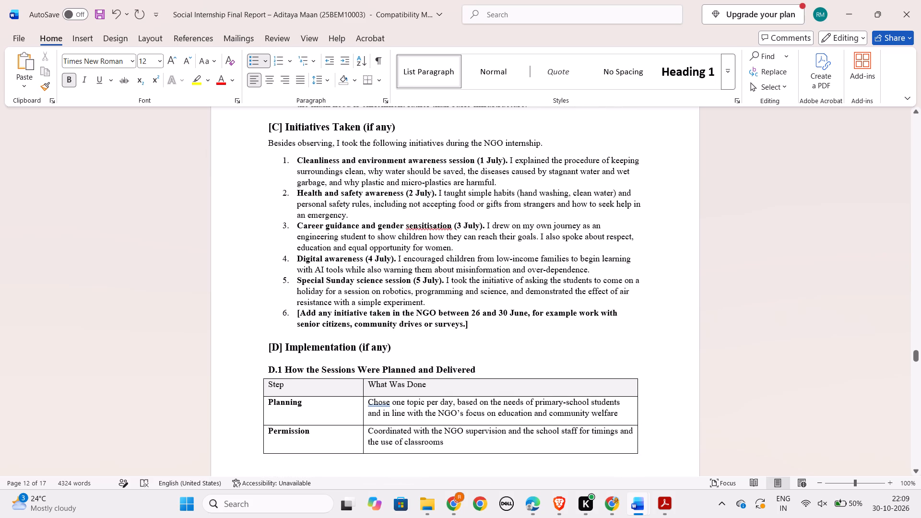
pyautogui.click(301, 131)
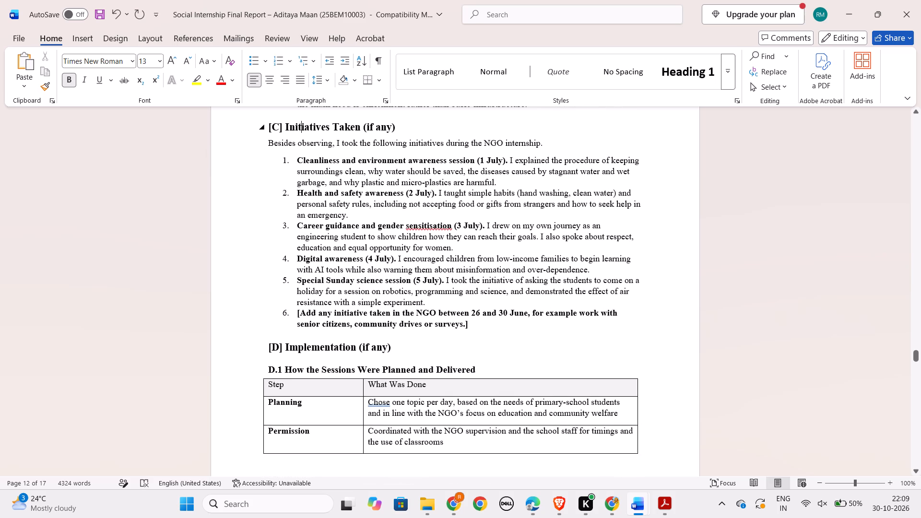
pyautogui.doubleClick(301, 131)
pyautogui.tripleClick(301, 131)
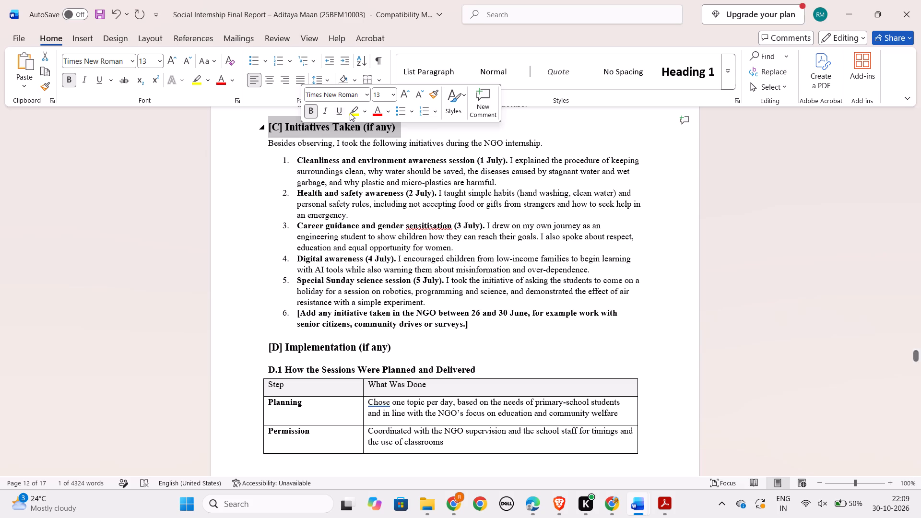
pyautogui.click(380, 96)
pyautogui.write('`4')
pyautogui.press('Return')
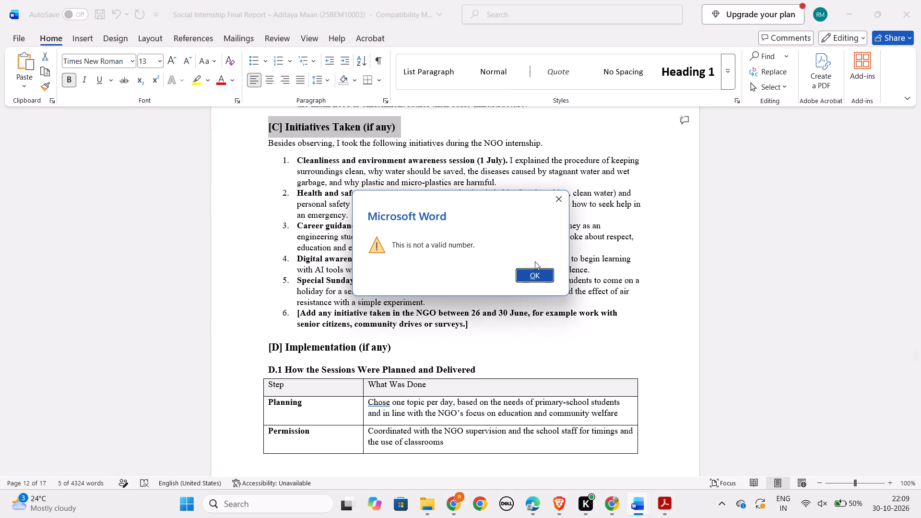
pyautogui.click(533, 272)
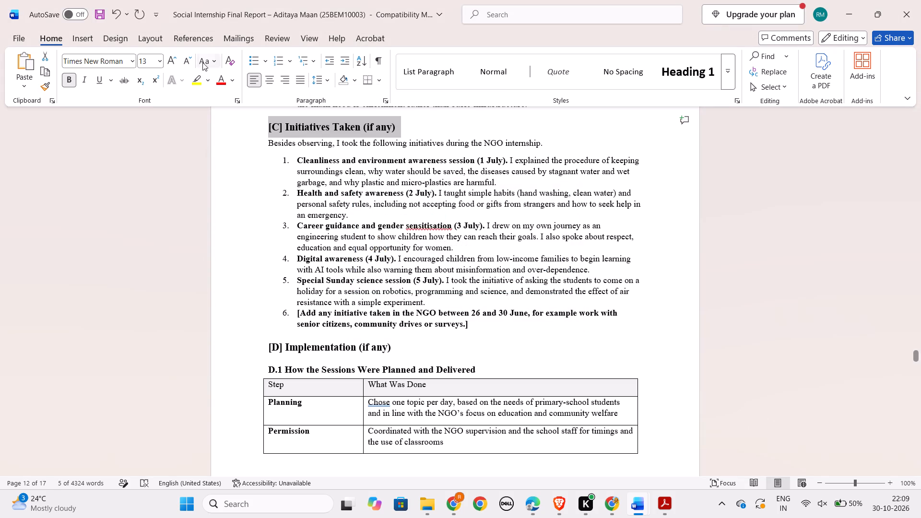
pyautogui.click(148, 60)
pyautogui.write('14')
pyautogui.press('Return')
# Set the introductory sentence and the six-item numbered list under [C] Initiatives Taken to 12 pt.
pyautogui.doubleClick(288, 143)
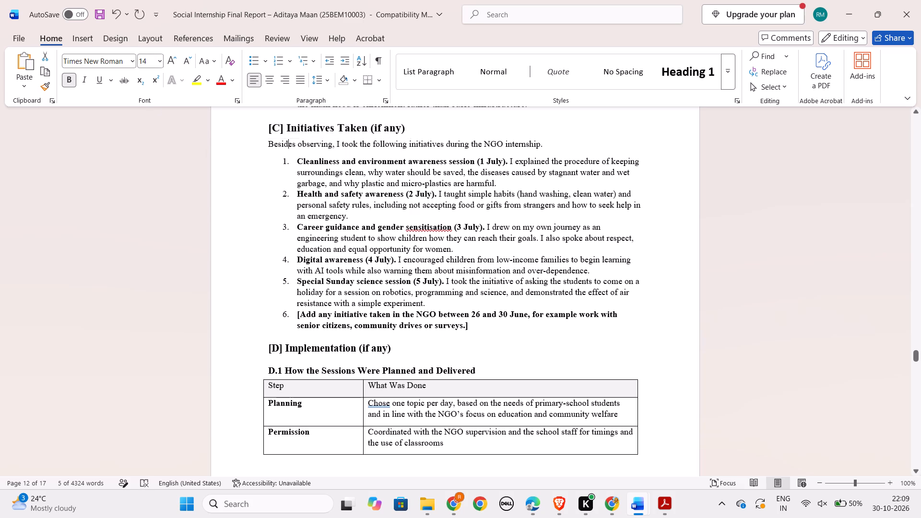
pyautogui.click(272, 169)
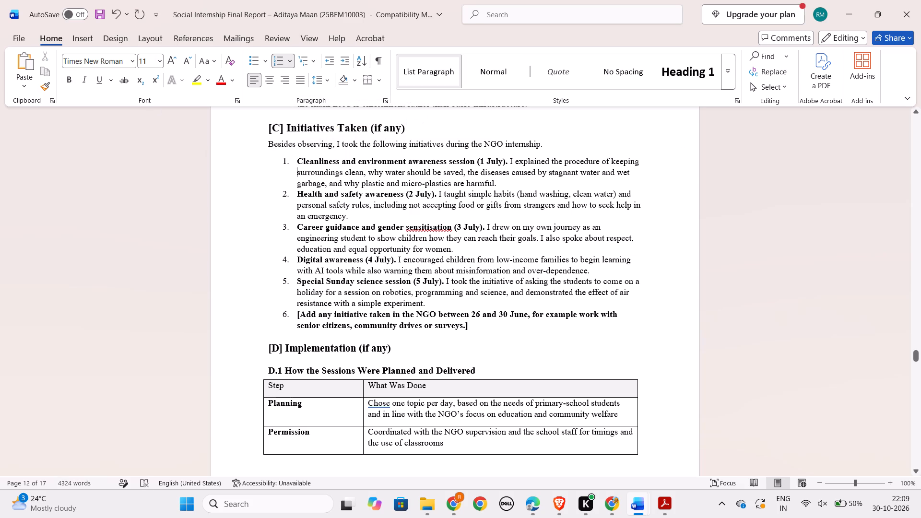
pyautogui.moveTo(270, 144); pyautogui.dragTo(473, 325)
pyautogui.click(553, 288)
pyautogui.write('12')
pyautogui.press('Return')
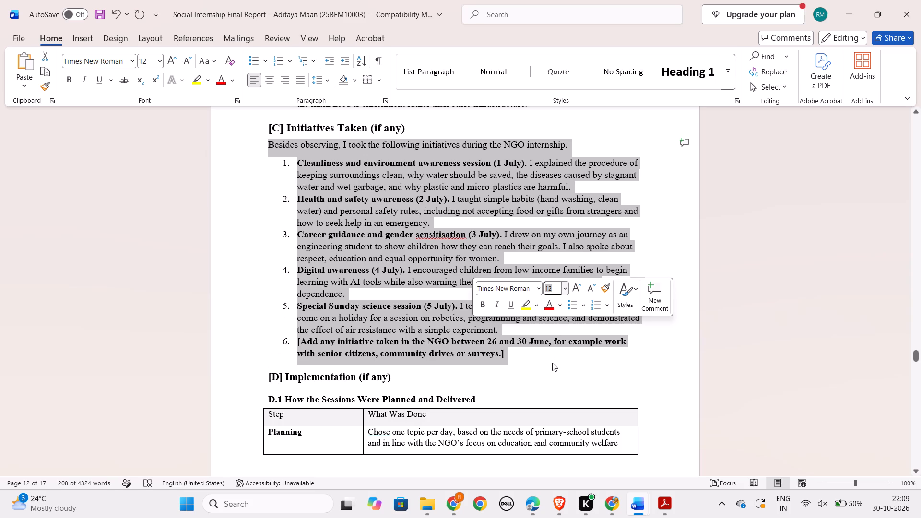
pyautogui.click(552, 363)
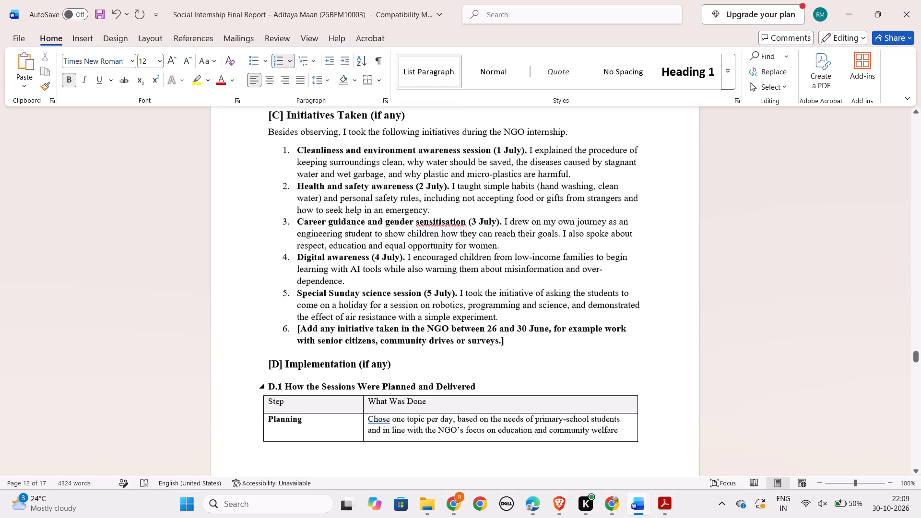
pyautogui.click(462, 263)
# Remove "(if any)" from the [D] Implementation heading.
pyautogui.scroll(-1, 462, 263)
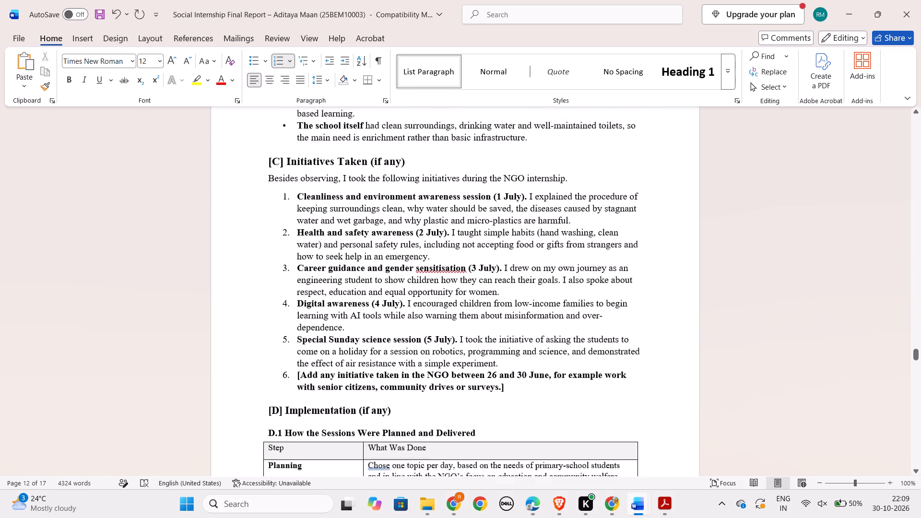
pyautogui.scroll(-1, 462, 263)
pyautogui.tripleClick(364, 230)
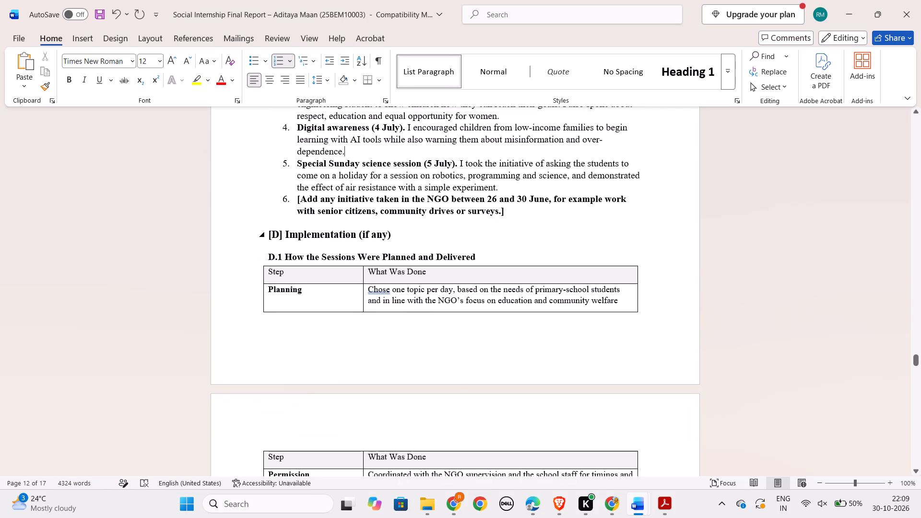
pyautogui.click(390, 235)
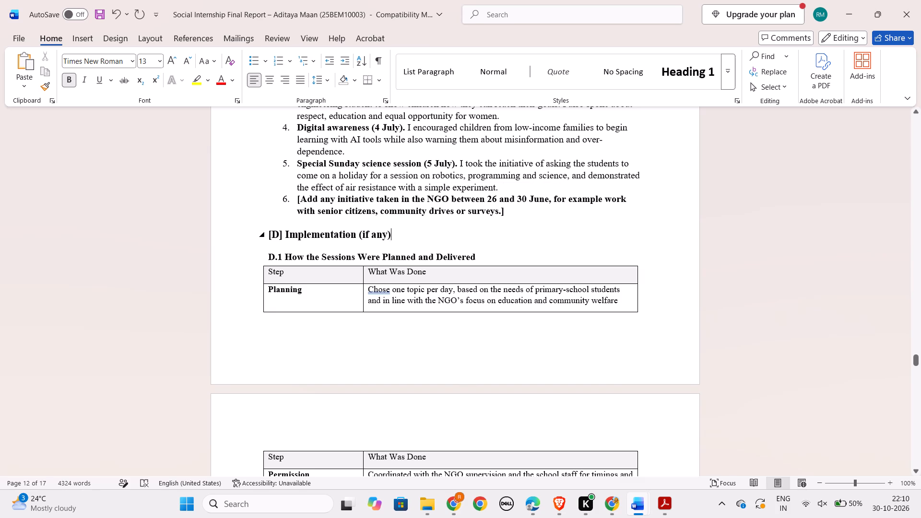
pyautogui.click(392, 235)
pyautogui.press('BackSpace')
pyautogui.press('BackSpace')
pyautogui.press('BackSpace')
pyautogui.press('BackSpace')
pyautogui.press('BackSpace')
pyautogui.press('BackSpace')
pyautogui.press('BackSpace')
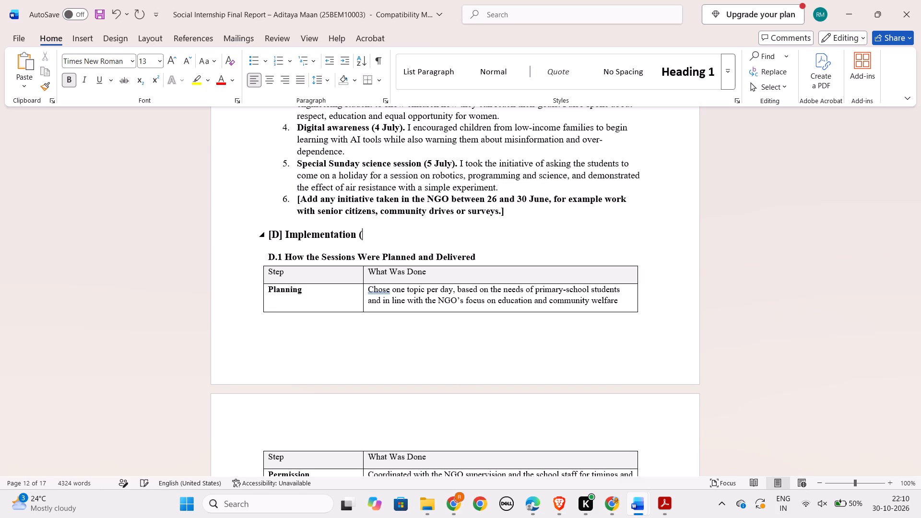
pyautogui.press('BackSpace')
# Set the [D] Implementation heading to 14 pt.
pyautogui.tripleClick(392, 235)
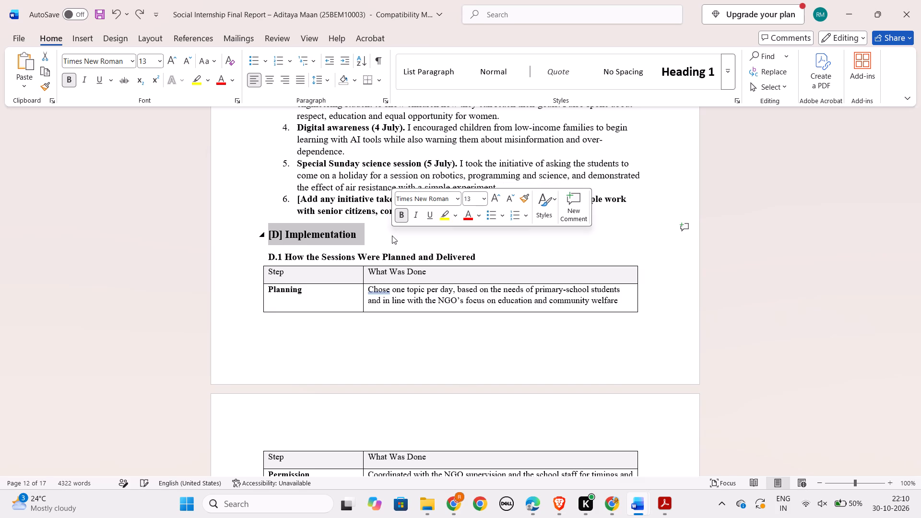
pyautogui.click(474, 197)
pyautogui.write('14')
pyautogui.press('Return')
# Set everything from the D.1 heading through the end of the table just before 3. Problem Statement to 12 pt.
pyautogui.click(409, 258)
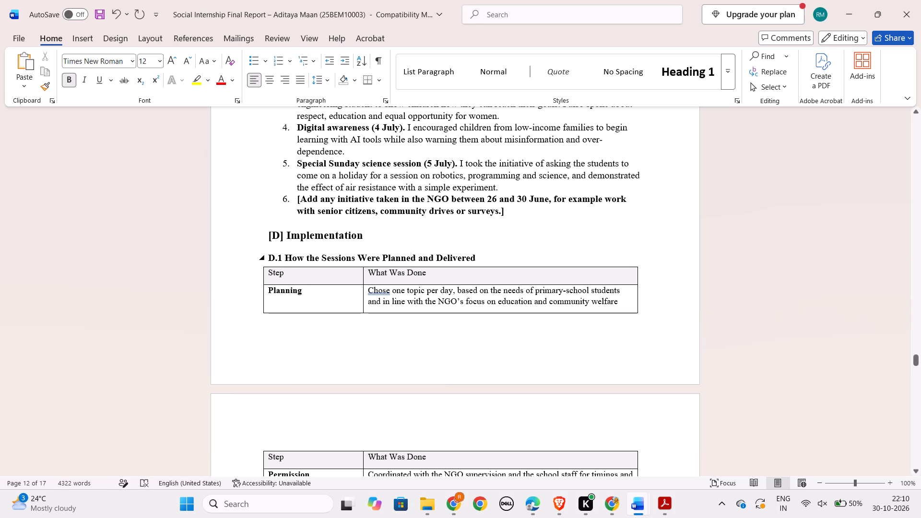
pyautogui.moveTo(268, 258); pyautogui.dragTo(417, 482)
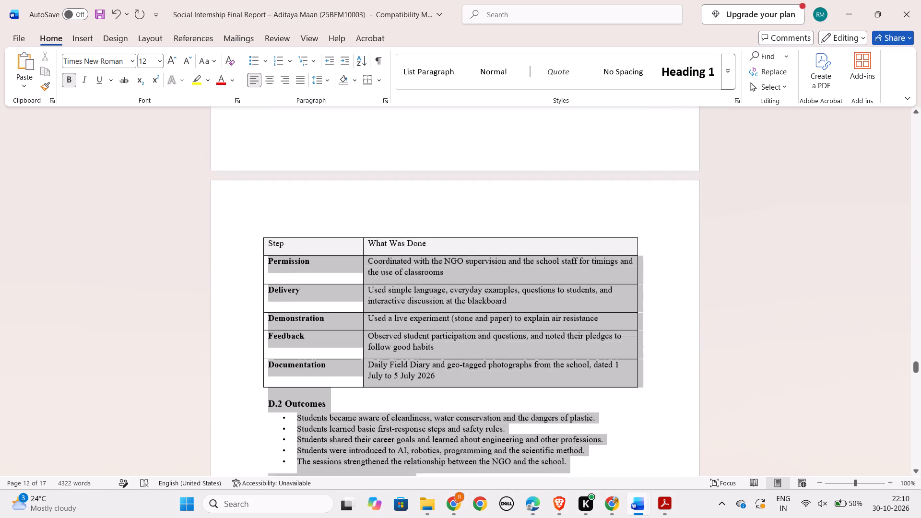
pyautogui.moveTo(417, 482); pyautogui.dragTo(435, 160)
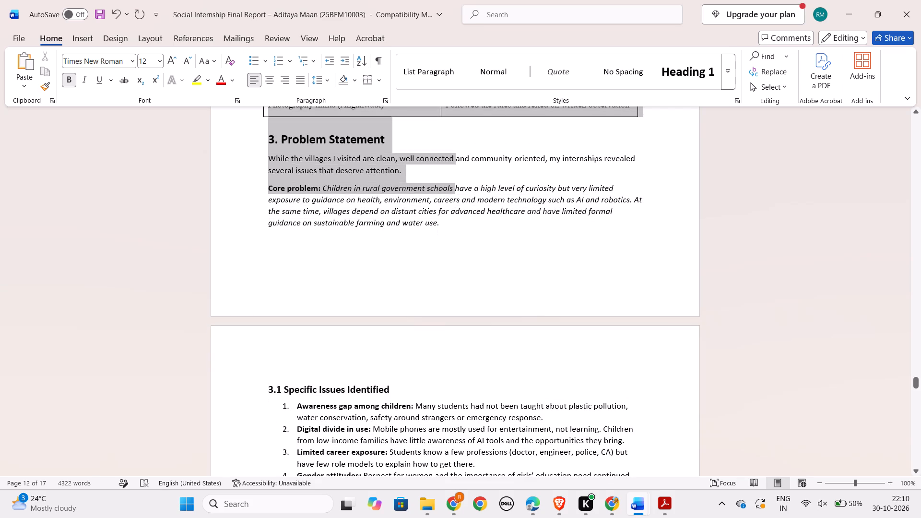
pyautogui.moveTo(435, 160); pyautogui.dragTo(661, 131)
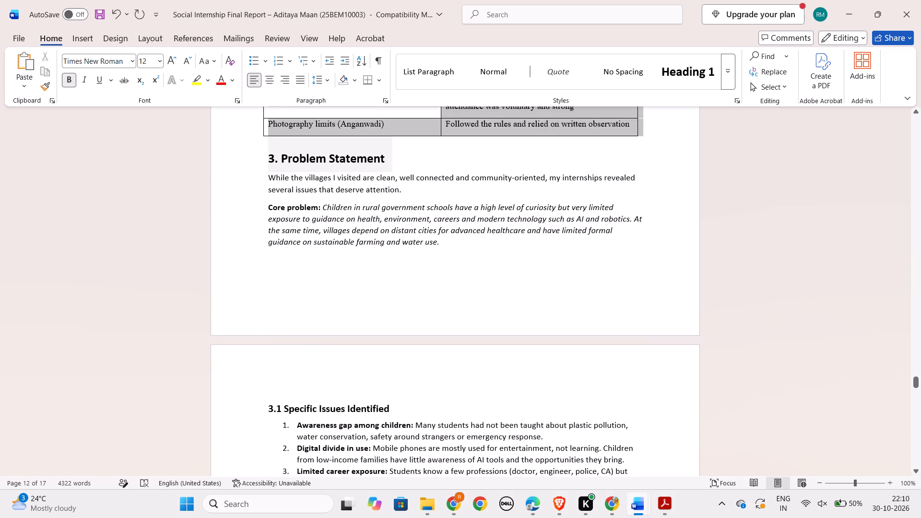
pyautogui.moveTo(661, 131); pyautogui.dragTo(658, 132)
pyautogui.click(732, 97)
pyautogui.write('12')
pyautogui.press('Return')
pyautogui.click(632, 174)
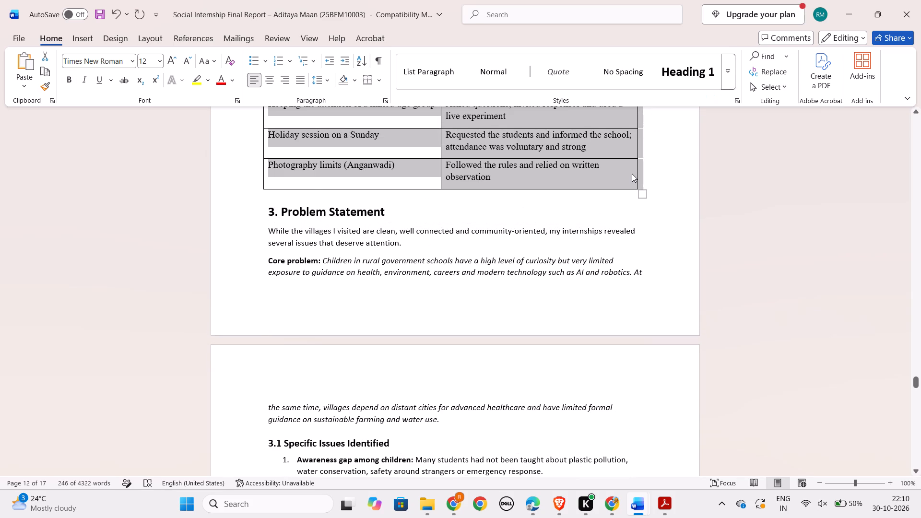
pyautogui.click(653, 179)
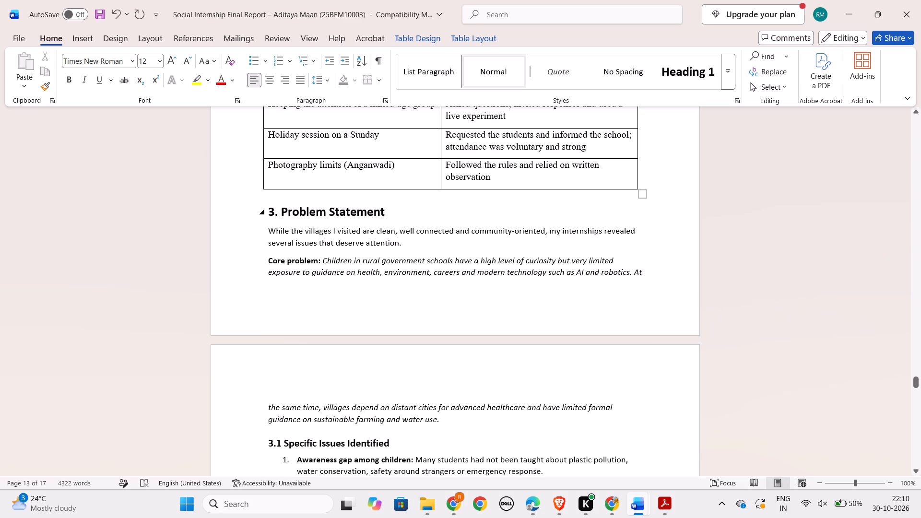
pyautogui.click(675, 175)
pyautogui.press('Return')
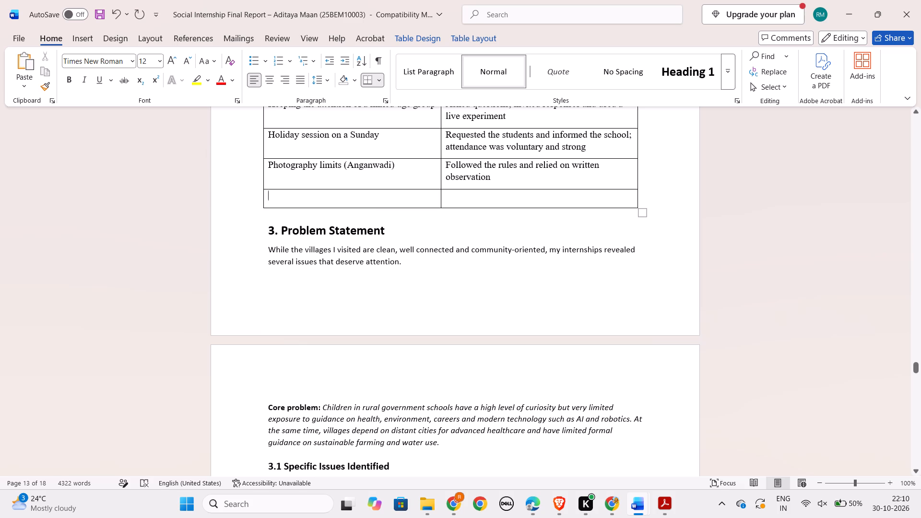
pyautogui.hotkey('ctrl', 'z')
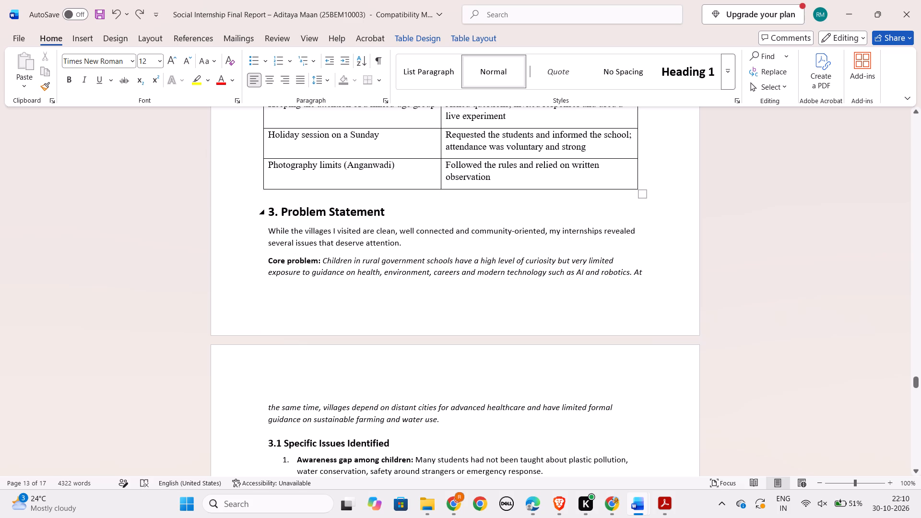
# Insert a blank line above the 3. Problem Statement heading to push the section onto a new page.
pyautogui.click(270, 208)
pyautogui.press('Return')
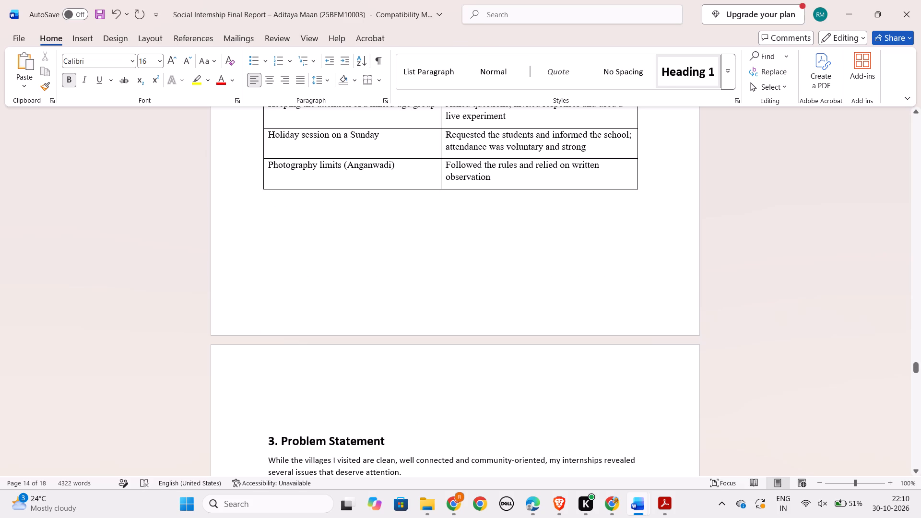
pyautogui.press('Up')
pyautogui.press('Delete')
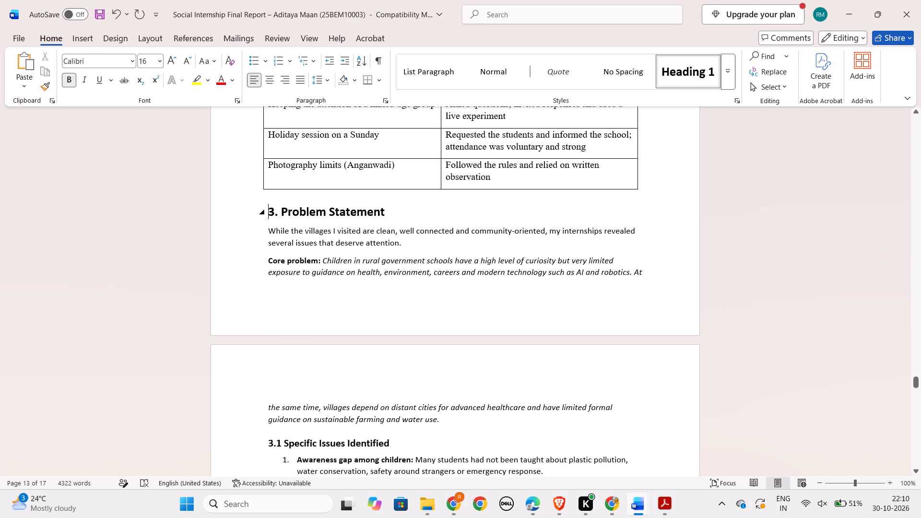
pyautogui.press('Return')
# Change the font from the 3. Problem Statement heading through the Annexure 4 numbered list to Times New Roman.
pyautogui.scroll(-1, 273, 314)
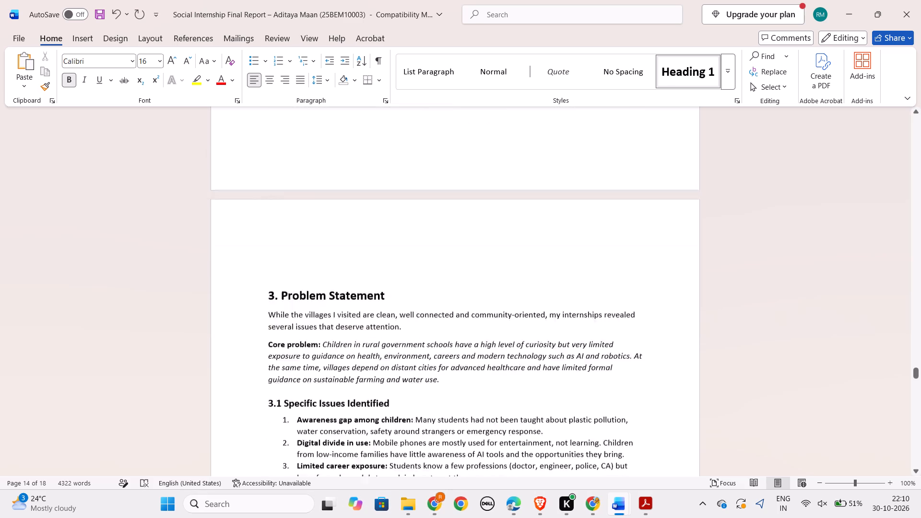
pyautogui.scroll(-2, 273, 314)
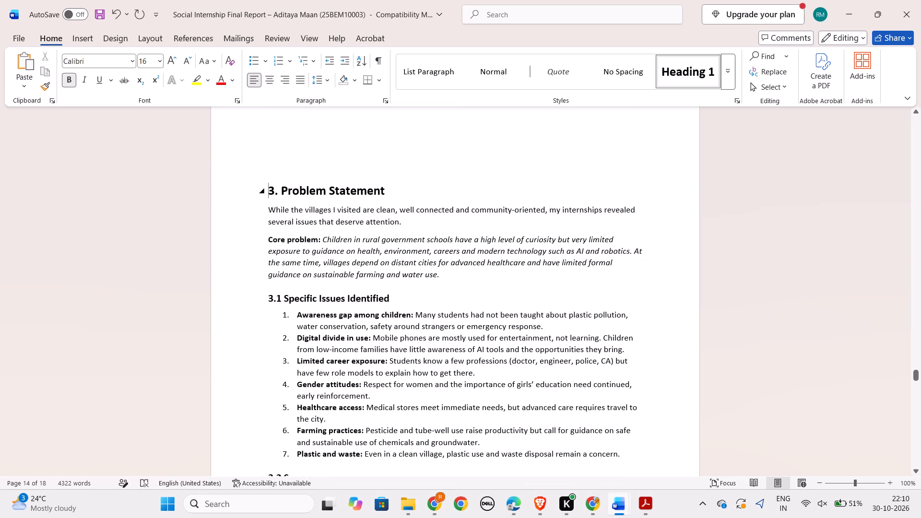
pyautogui.moveTo(267, 188); pyautogui.dragTo(357, 517)
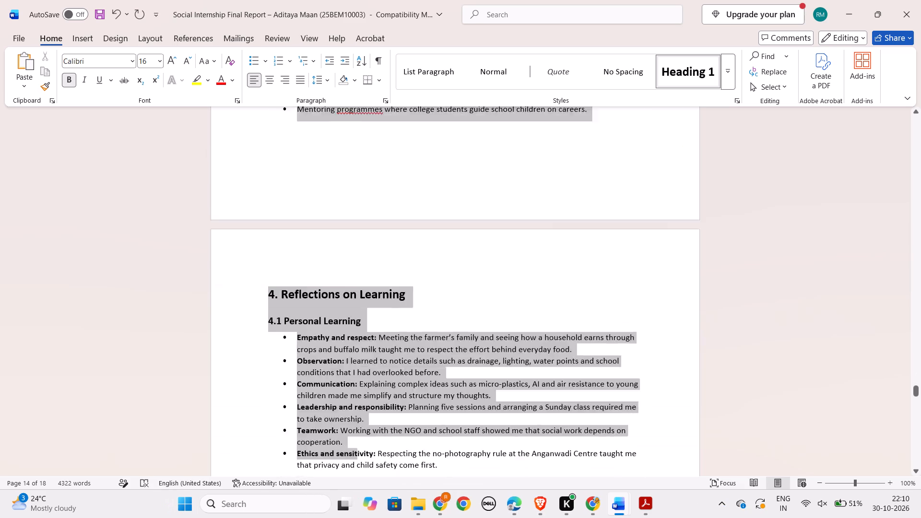
pyautogui.moveTo(357, 517); pyautogui.dragTo(355, 517)
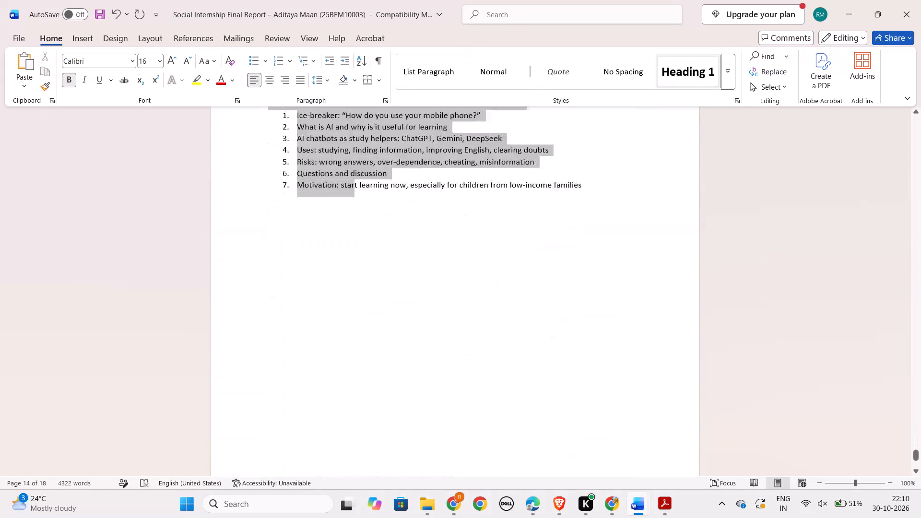
pyautogui.moveTo(355, 517); pyautogui.dragTo(372, 345)
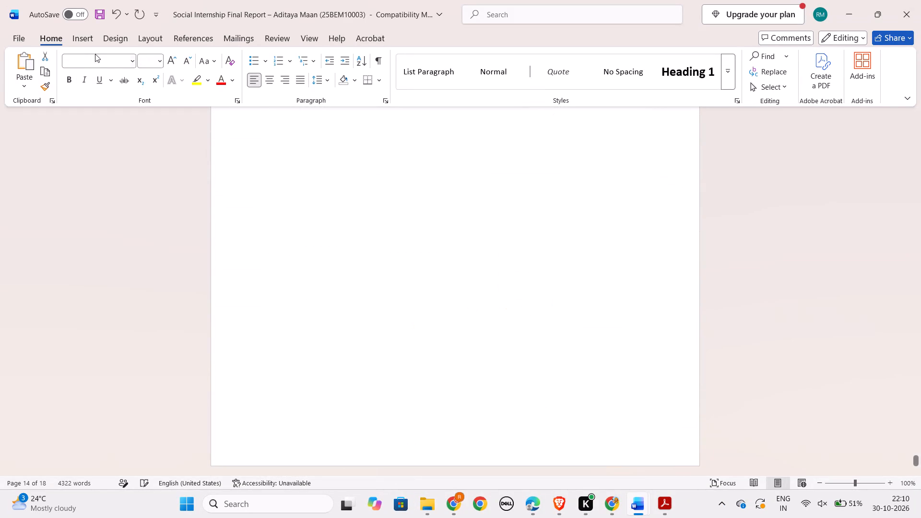
pyautogui.click(94, 60)
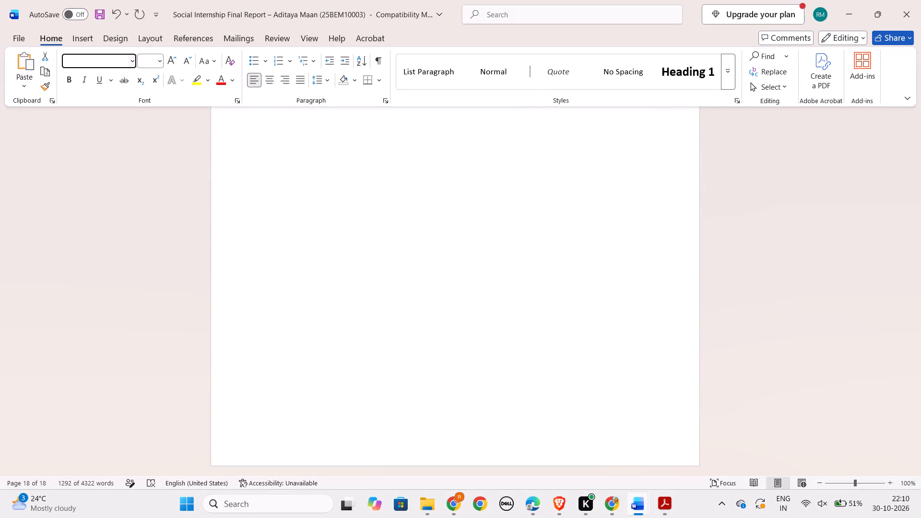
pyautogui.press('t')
pyautogui.press('Return')
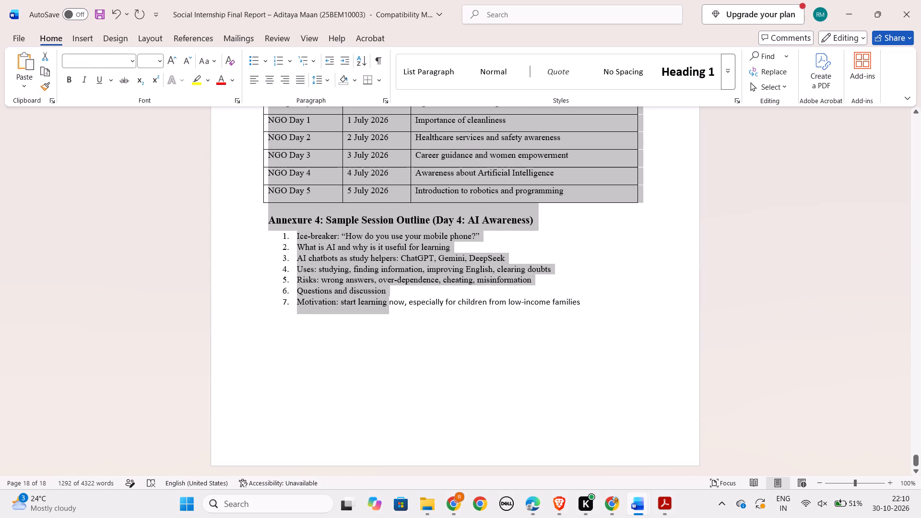
pyautogui.click(405, 308)
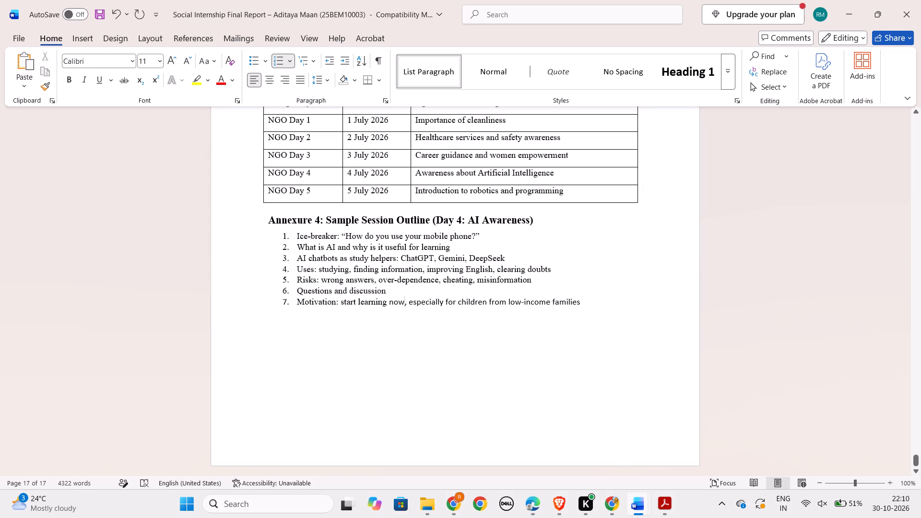
# Insert another blank line above the 3. Problem Statement heading so the section starts on its own page.
pyautogui.scroll(3, 487, 404)
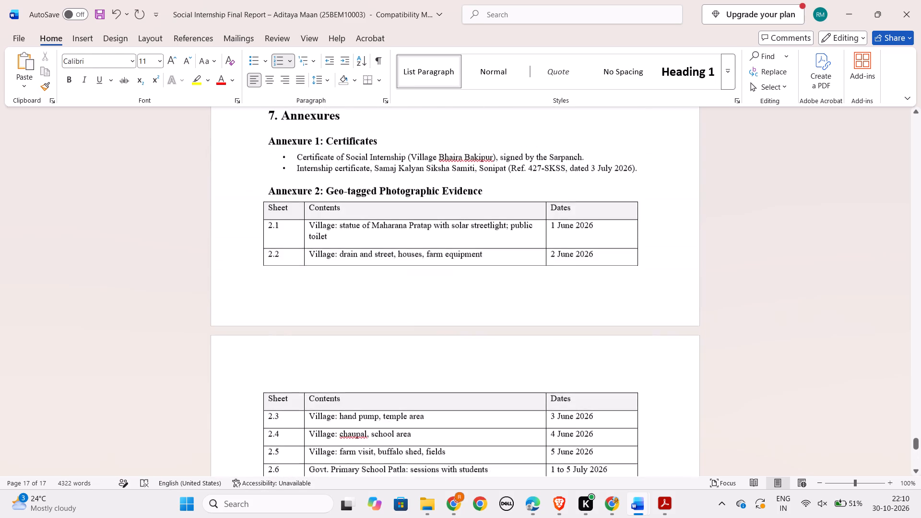
pyautogui.scroll(5, 487, 404)
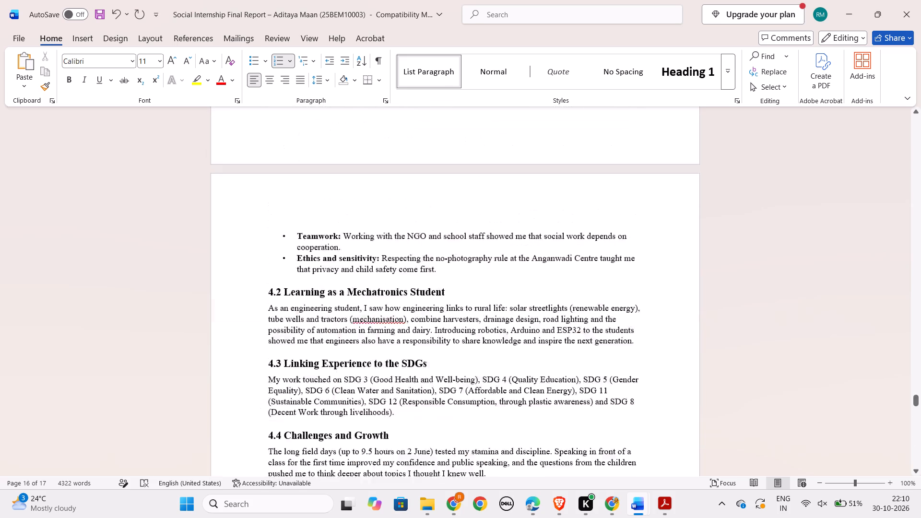
pyautogui.scroll(5, 487, 404)
pyautogui.scroll(-2, 487, 404)
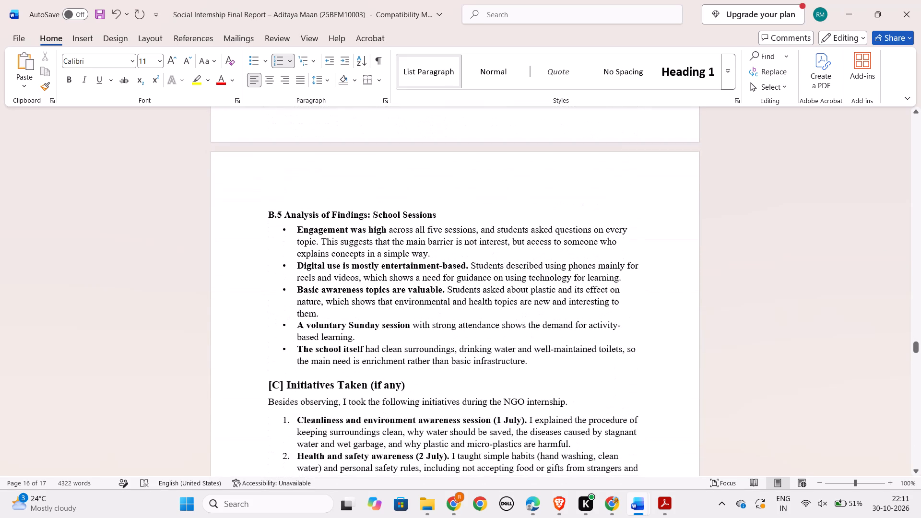
pyautogui.scroll(-5, 487, 404)
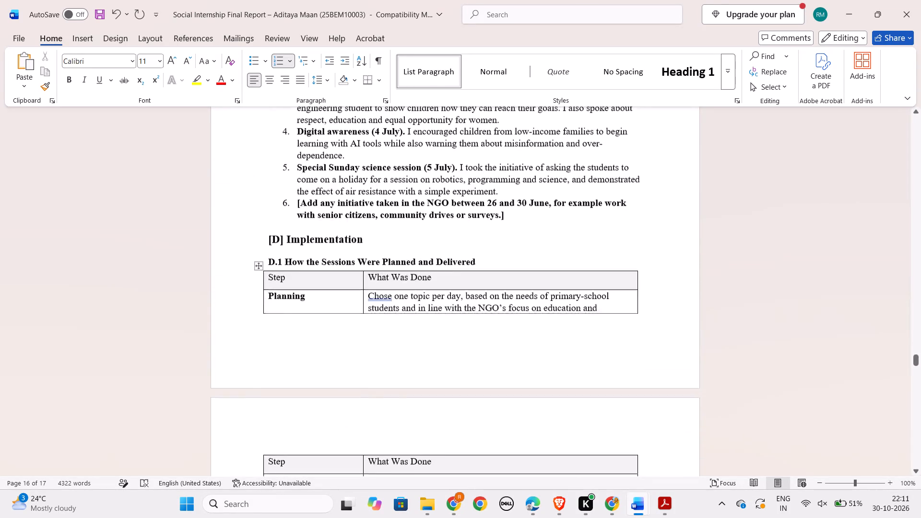
pyautogui.scroll(-4, 487, 404)
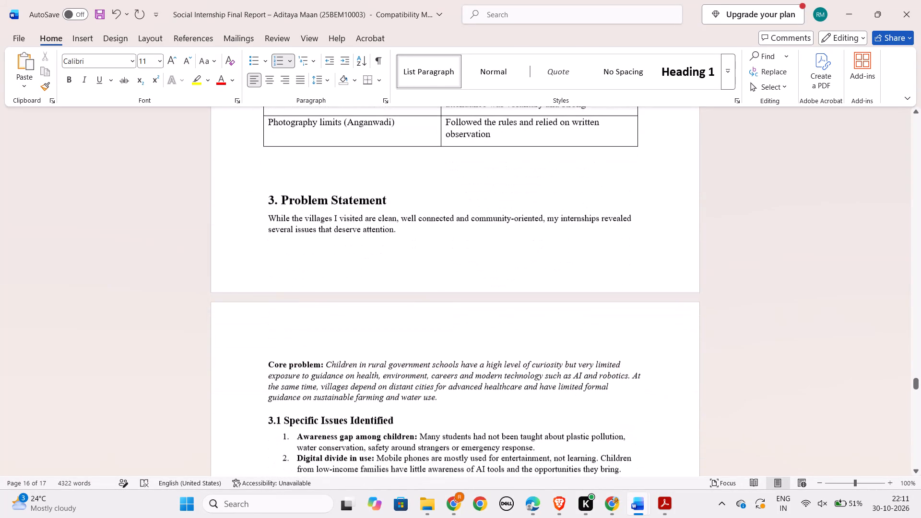
pyautogui.click(286, 166)
pyautogui.press('Return')
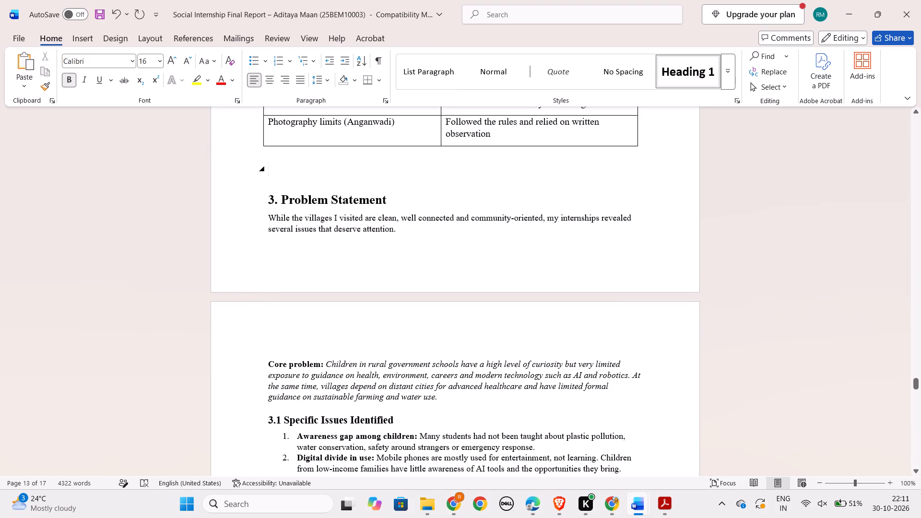
# Set the introductory and Core problem paragraphs under 3. Problem Statement to 12 pt.
pyautogui.scroll(-1, 329, 367)
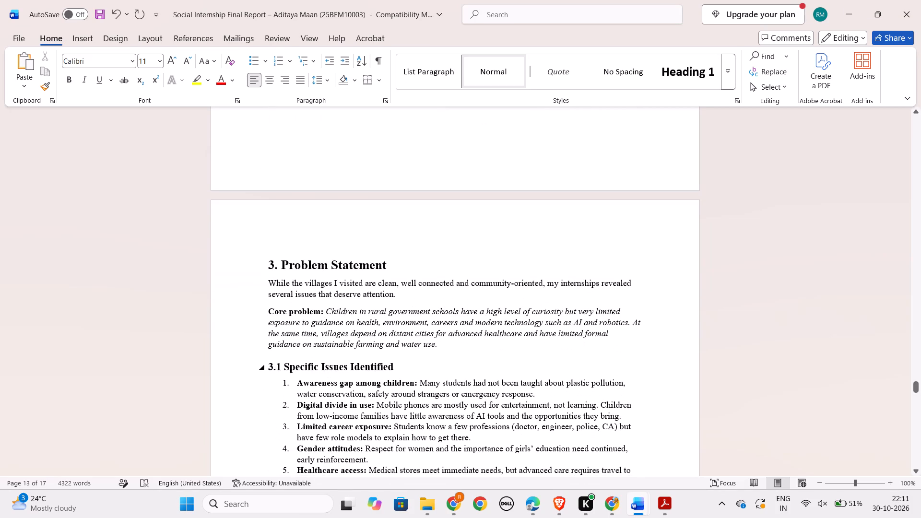
pyautogui.moveTo(267, 281); pyautogui.dragTo(421, 349)
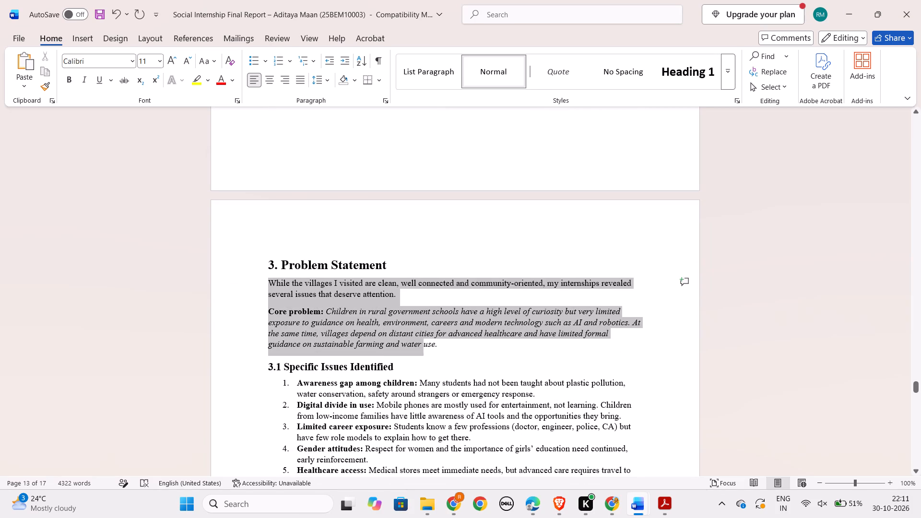
pyautogui.moveTo(421, 349); pyautogui.dragTo(443, 348)
pyautogui.click(523, 311)
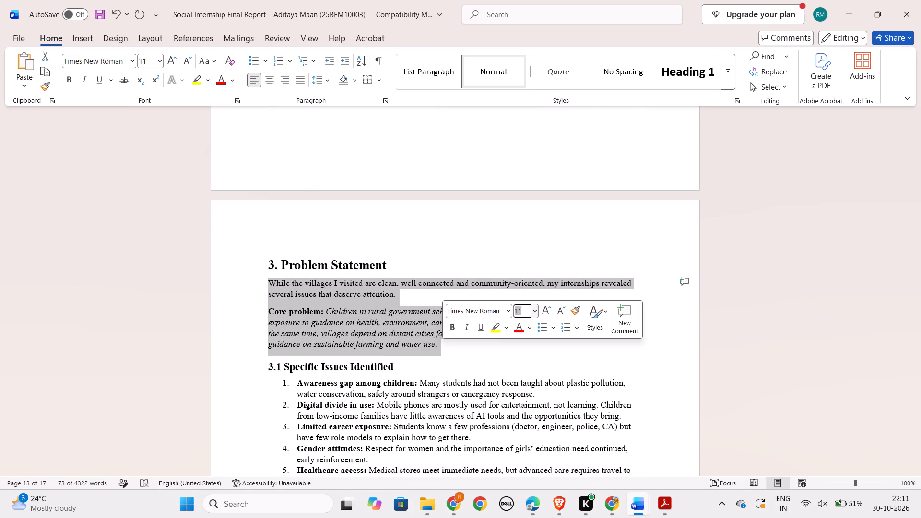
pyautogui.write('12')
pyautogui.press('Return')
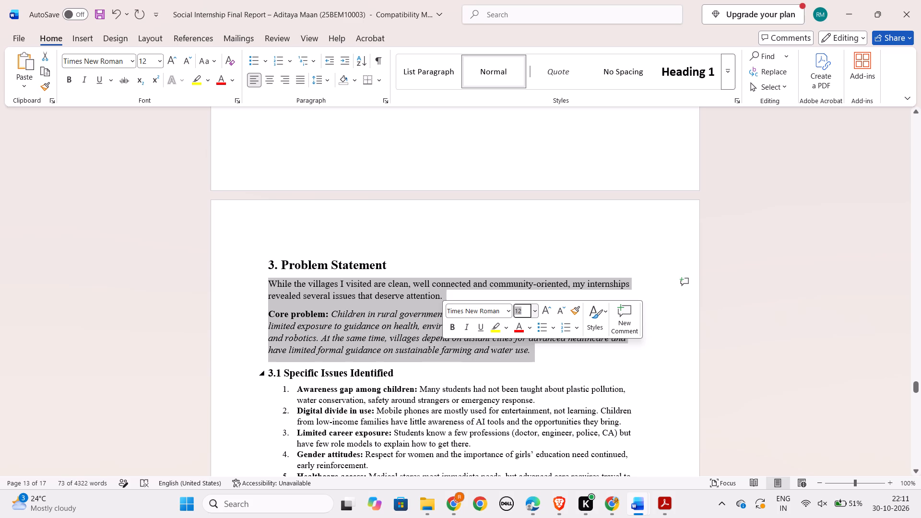
# Set the 3.1 Specific Issues Identified heading to 14 pt.
pyautogui.tripleClick(377, 374)
pyautogui.click(377, 374)
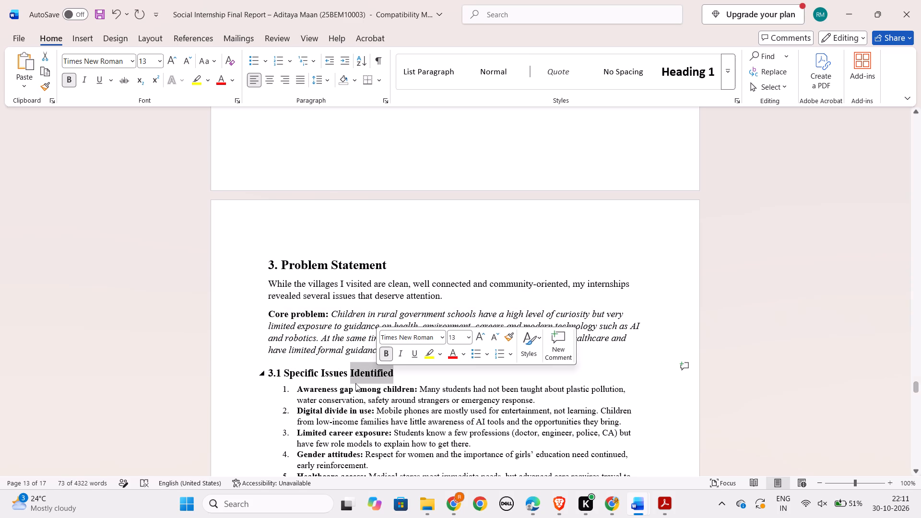
pyautogui.tripleClick(338, 374)
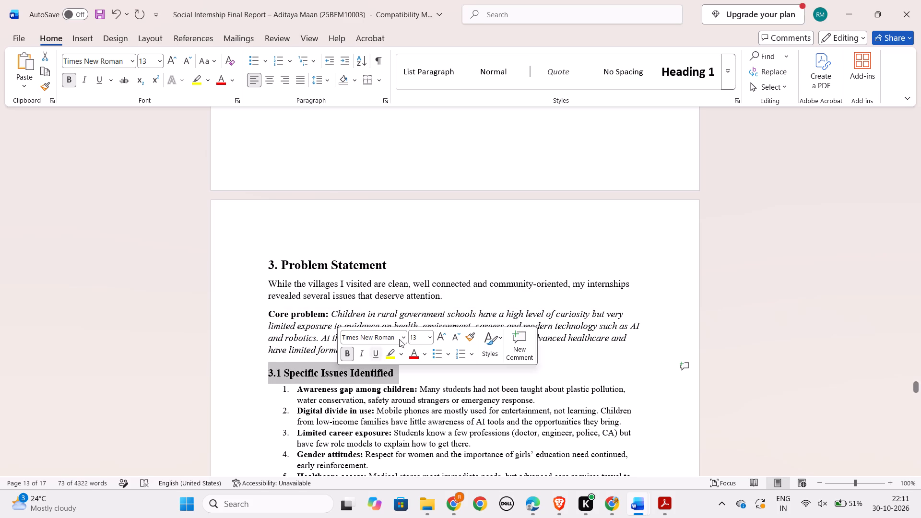
pyautogui.click(413, 337)
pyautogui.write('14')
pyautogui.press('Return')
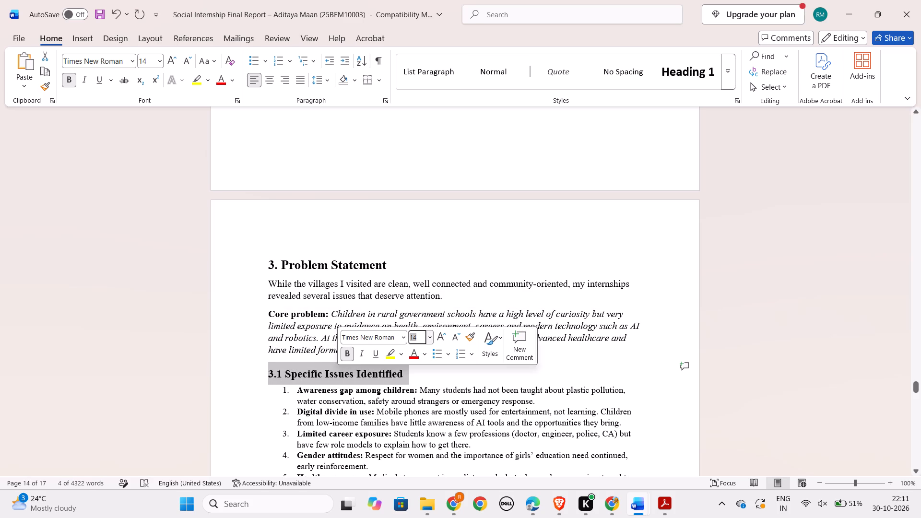
# Set the seven-item numbered list under 3.1 Specific Issues Identified to 12 pt.
pyautogui.moveTo(297, 388); pyautogui.dragTo(366, 434)
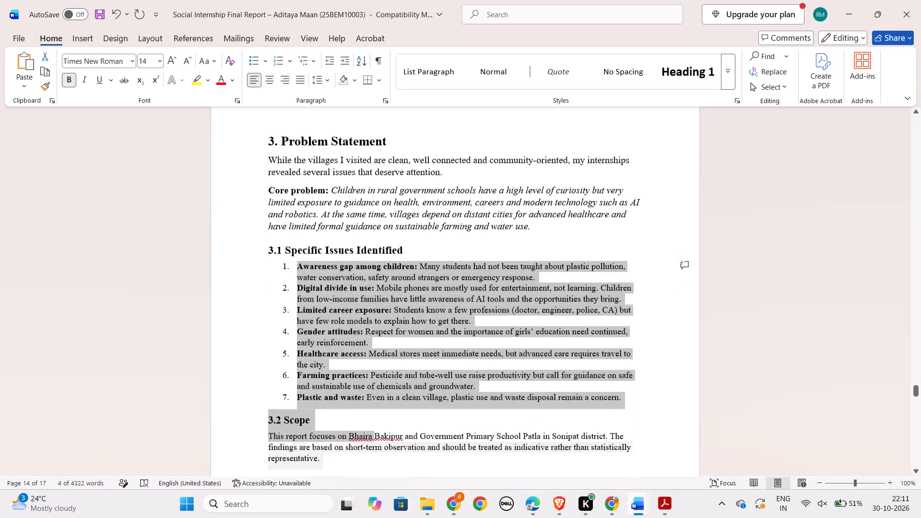
pyautogui.moveTo(366, 434); pyautogui.dragTo(641, 402)
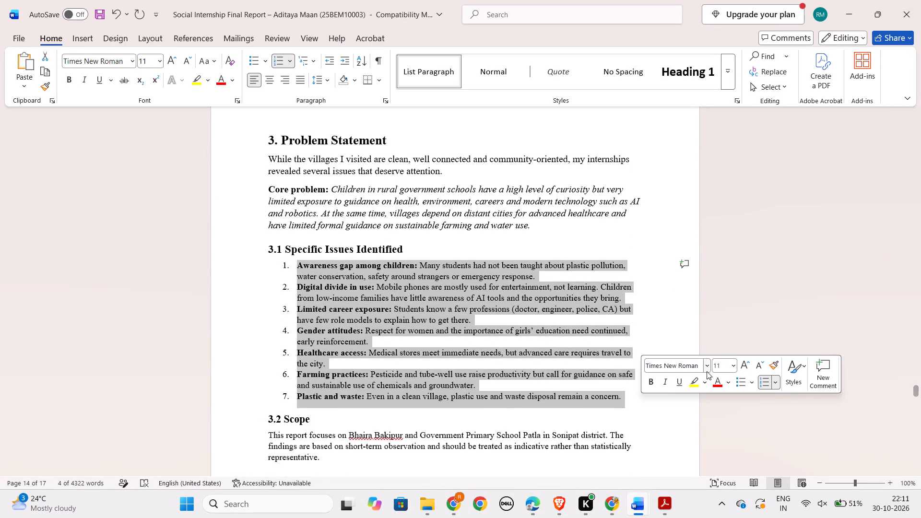
pyautogui.click(726, 365)
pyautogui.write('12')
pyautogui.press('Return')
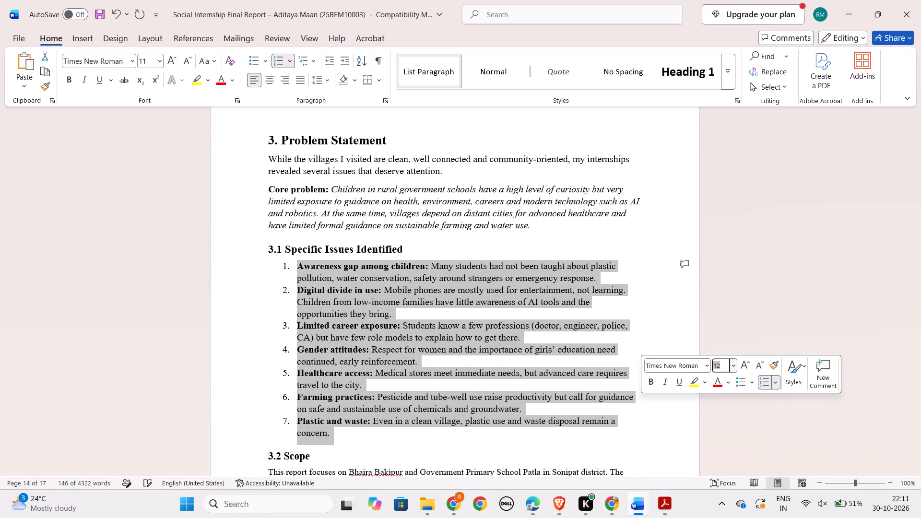
pyautogui.click(589, 436)
# Set the 3.2 Scope heading to 14 pt.
pyautogui.scroll(-1, 589, 436)
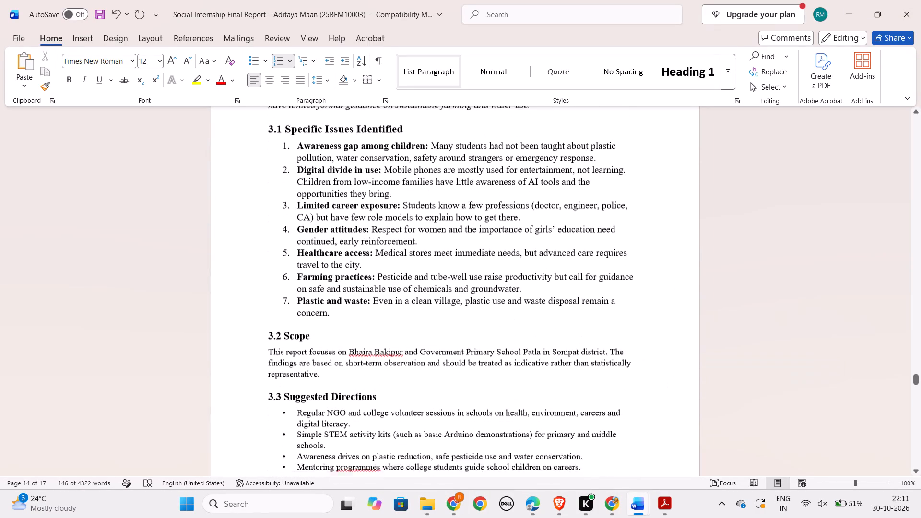
pyautogui.scroll(-1, 589, 436)
pyautogui.moveTo(269, 314); pyautogui.dragTo(304, 314)
pyautogui.click(384, 278)
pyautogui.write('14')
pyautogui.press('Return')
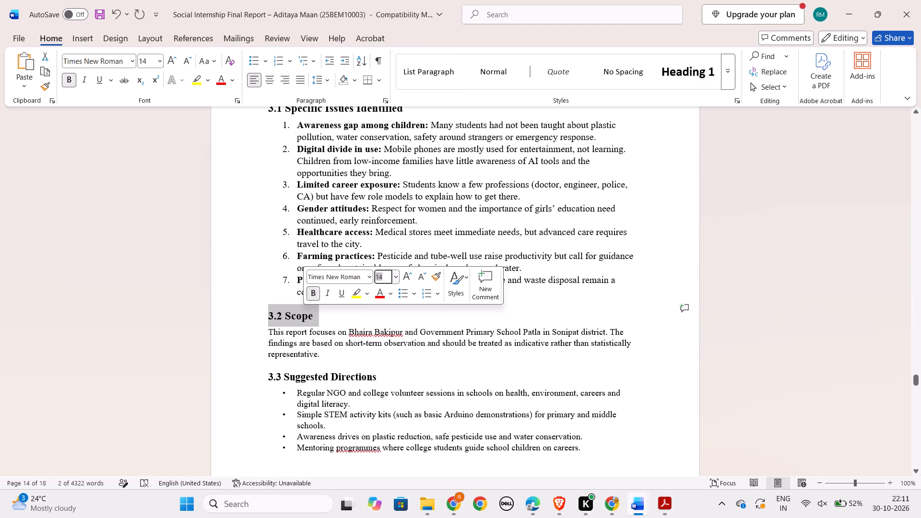
# Set the paragraph under 3.2 Scope to 12 pt.
pyautogui.tripleClick(335, 344)
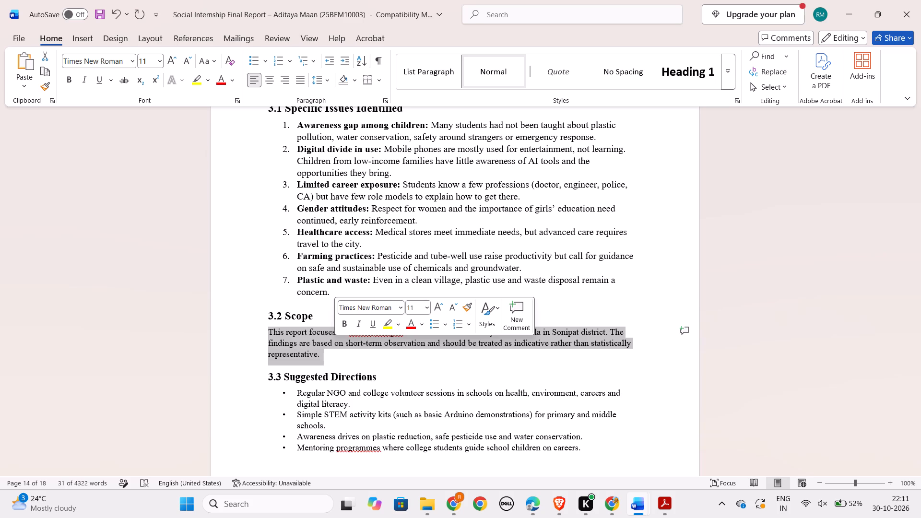
pyautogui.click(414, 311)
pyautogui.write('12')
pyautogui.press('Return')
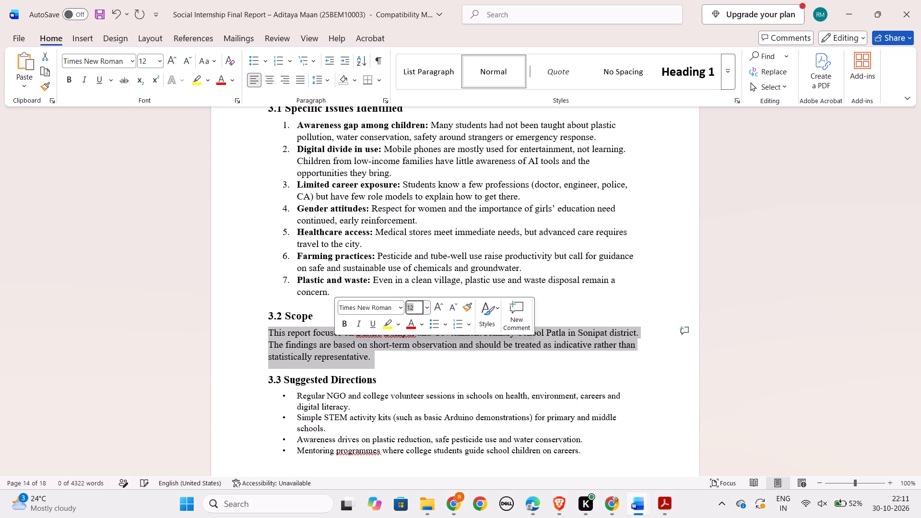
# Check the font size of the 3.3 Suggested Directions heading and review the formatting of the numbered list under 3.1.
pyautogui.click(371, 378)
pyautogui.doubleClick(371, 378)
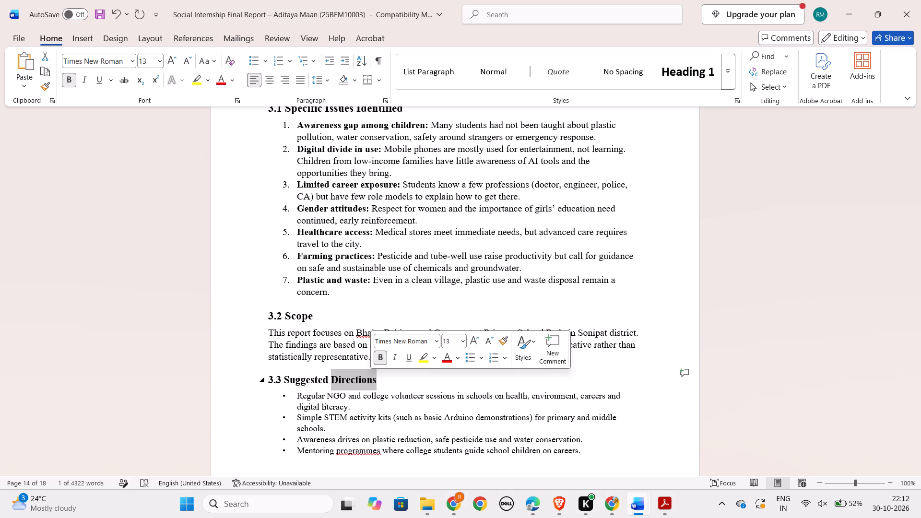
pyautogui.click(336, 263)
pyautogui.scroll(1, 336, 263)
pyautogui.doubleClick(336, 263)
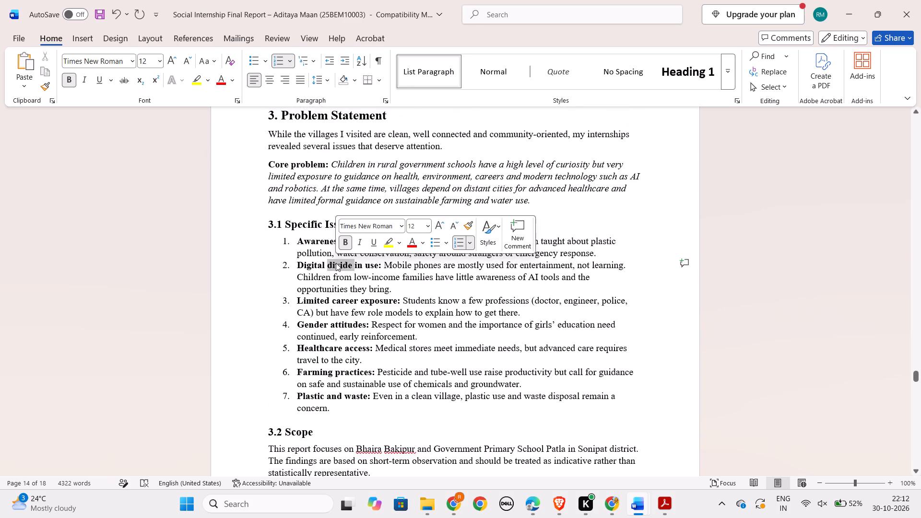
pyautogui.click(336, 291)
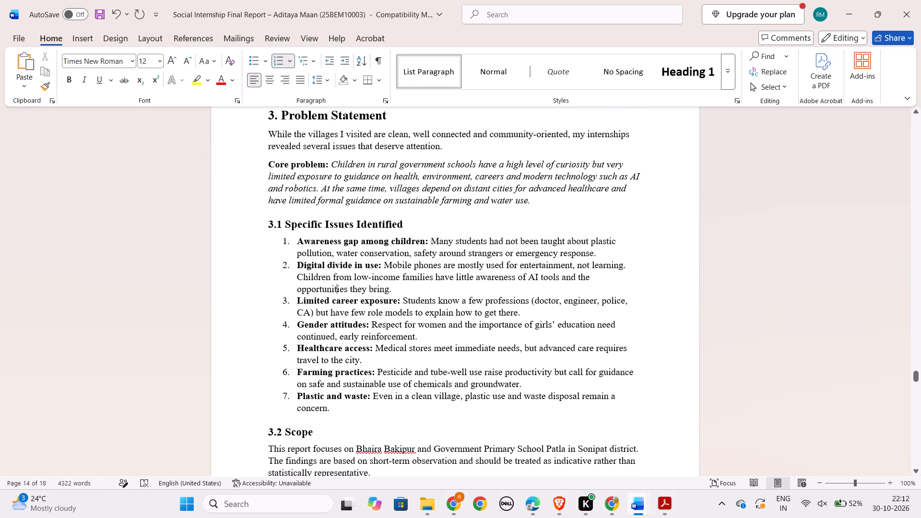
pyautogui.scroll(-1, 340, 342)
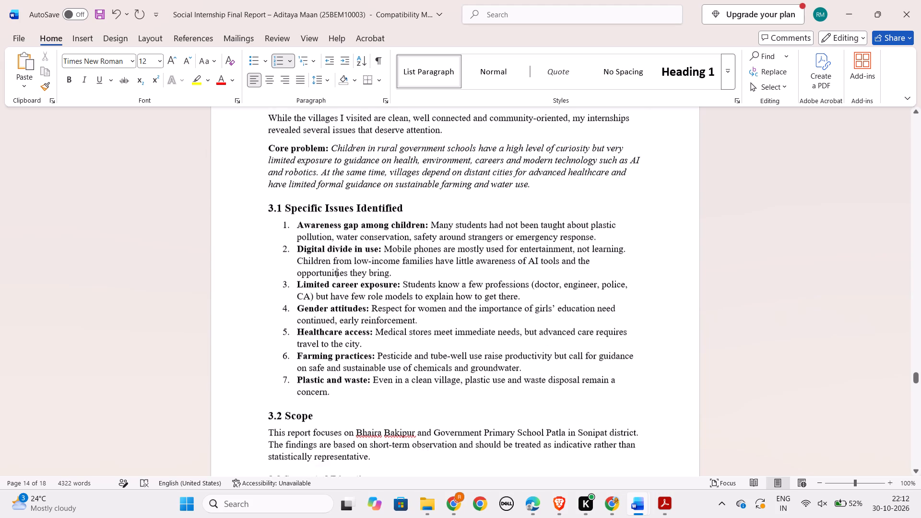
pyautogui.scroll(-1, 340, 342)
pyautogui.doubleClick(353, 292)
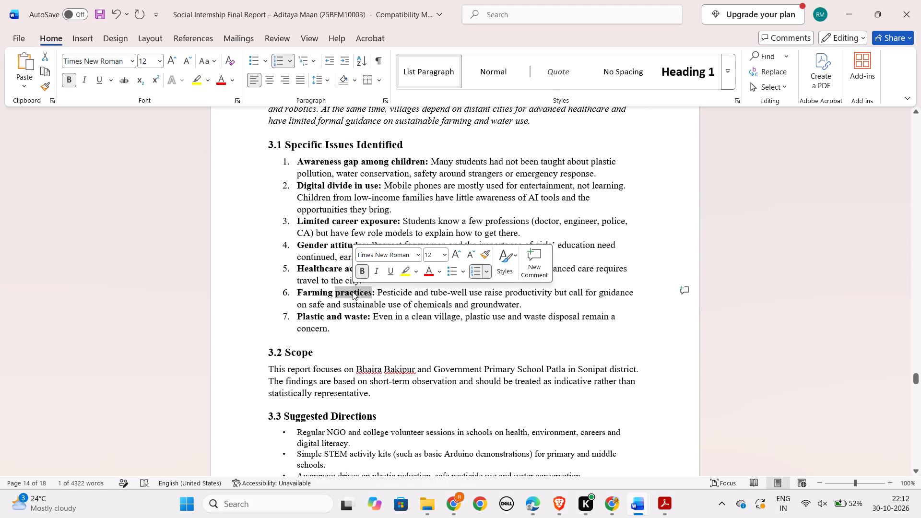
pyautogui.click(347, 310)
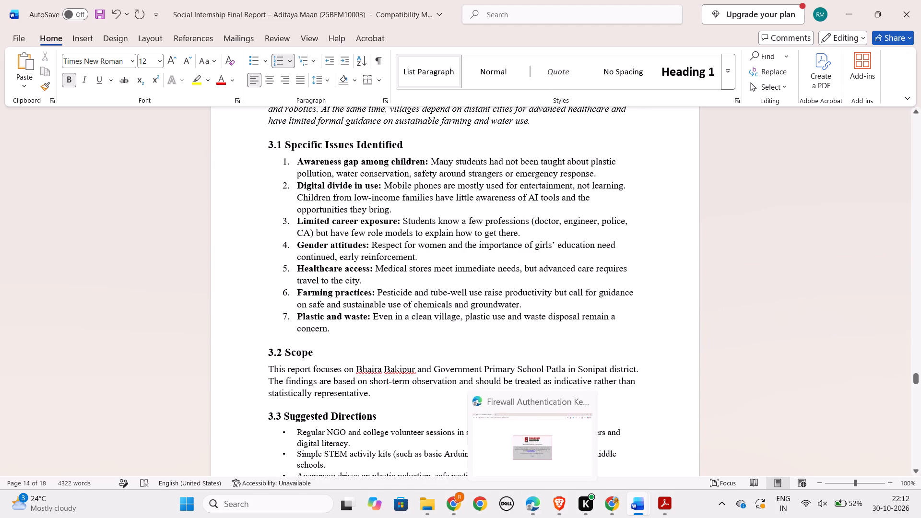
pyautogui.click(407, 322)
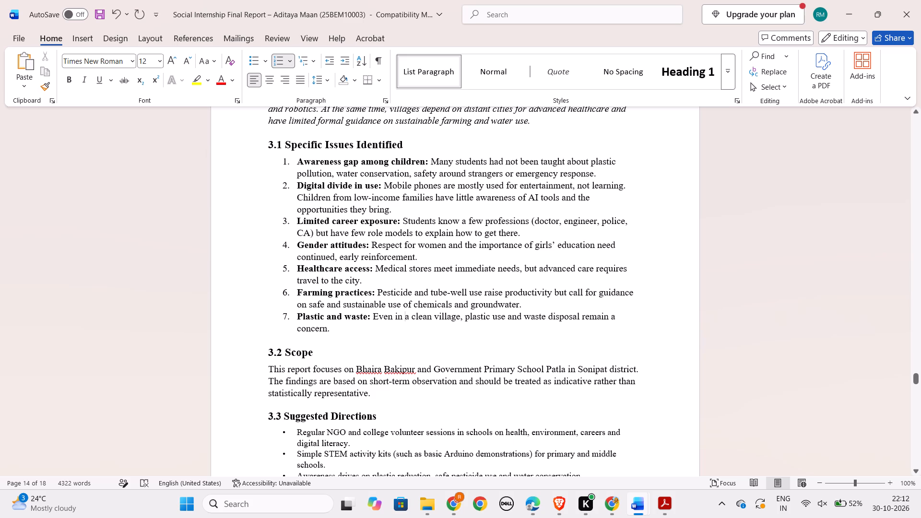
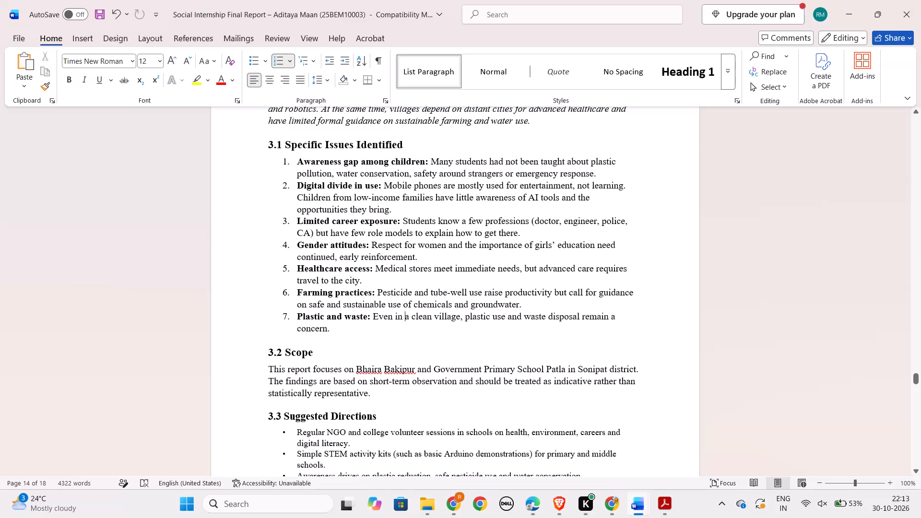
# Check the font sizes of the last list item under 3.1, the 3.2 Scope heading and its paragraph.
pyautogui.click(341, 317)
pyautogui.tripleClick(328, 335)
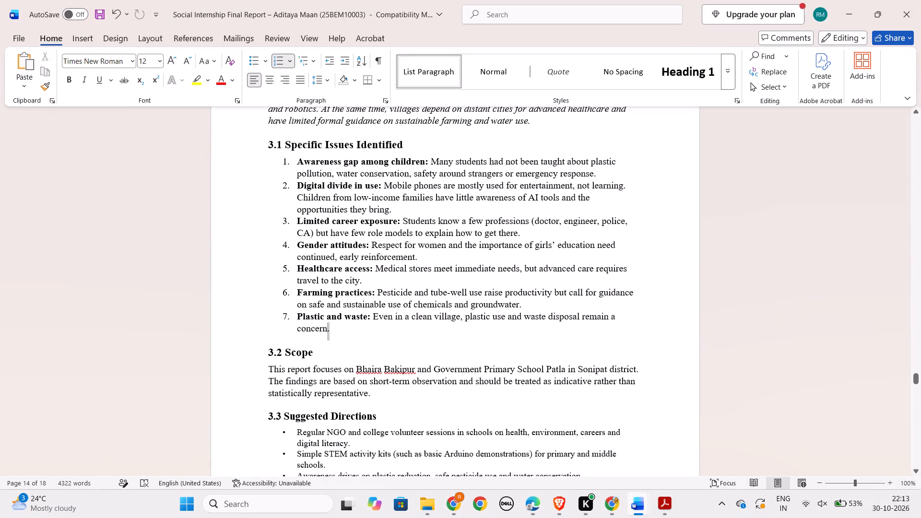
pyautogui.click(328, 335)
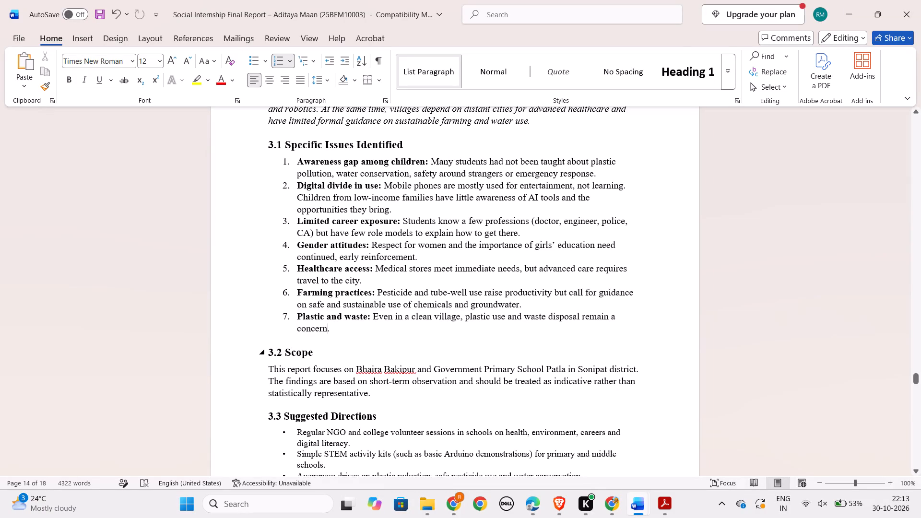
pyautogui.click(308, 353)
pyautogui.doubleClick(308, 353)
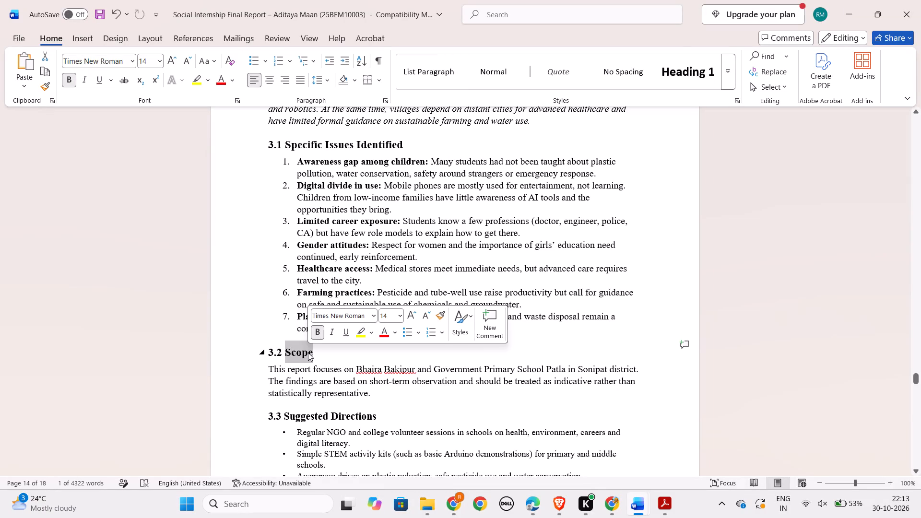
pyautogui.click(317, 352)
pyautogui.doubleClick(354, 376)
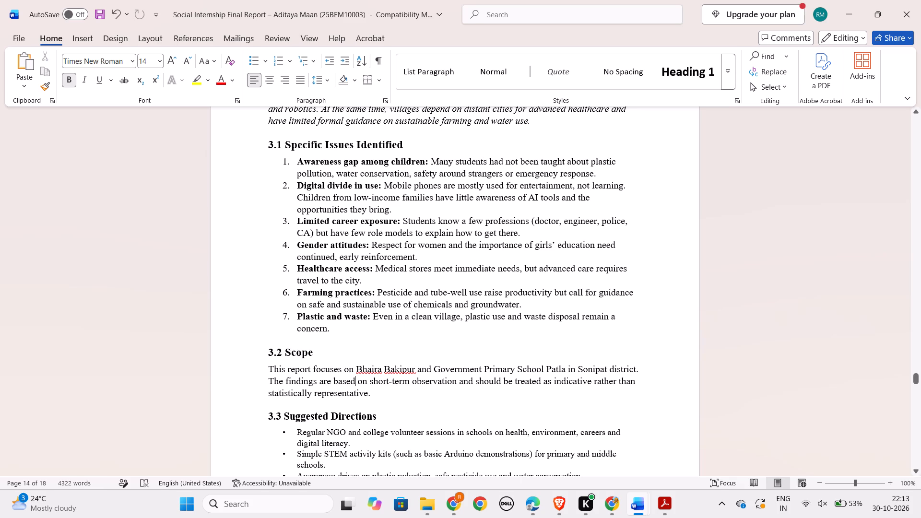
pyautogui.click(377, 388)
# Set the 3.3 Suggested Directions heading to 14 pt and close the Calculator window.
pyautogui.scroll(-1, 377, 388)
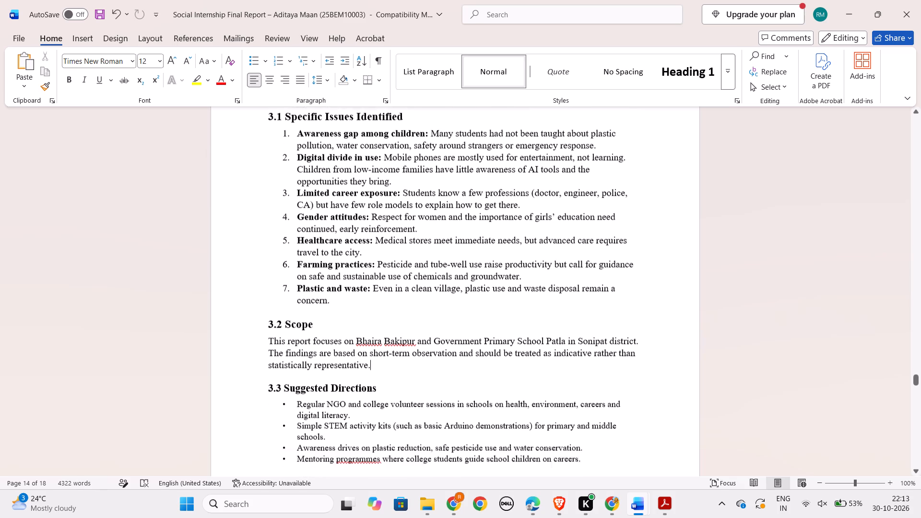
pyautogui.scroll(-1, 377, 388)
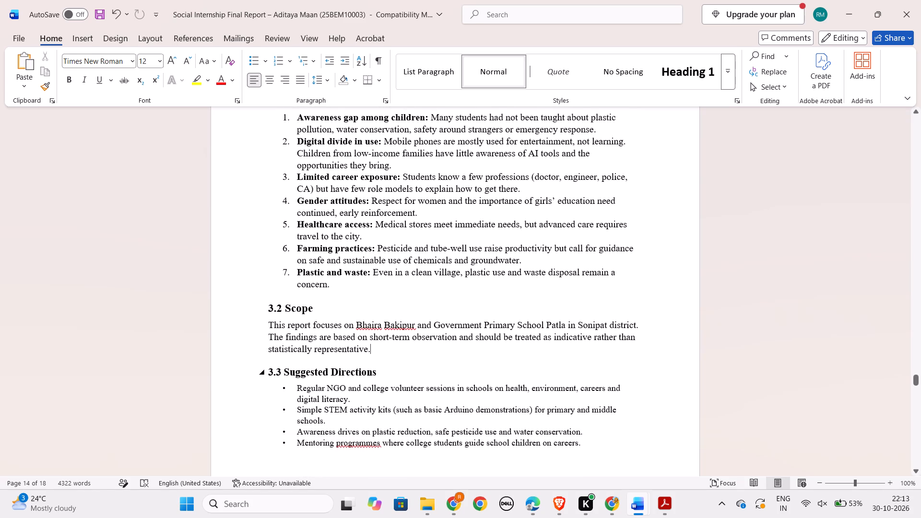
pyautogui.tripleClick(360, 369)
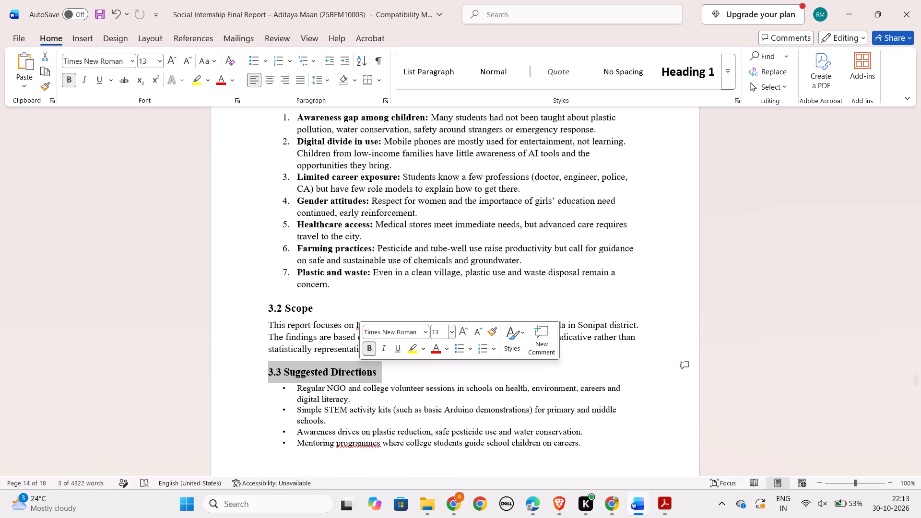
pyautogui.click(439, 332)
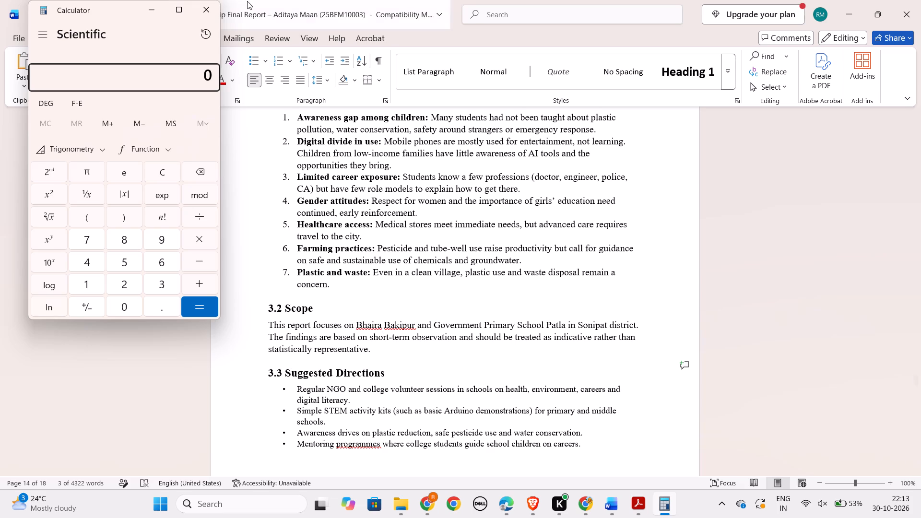
pyautogui.click(209, 9)
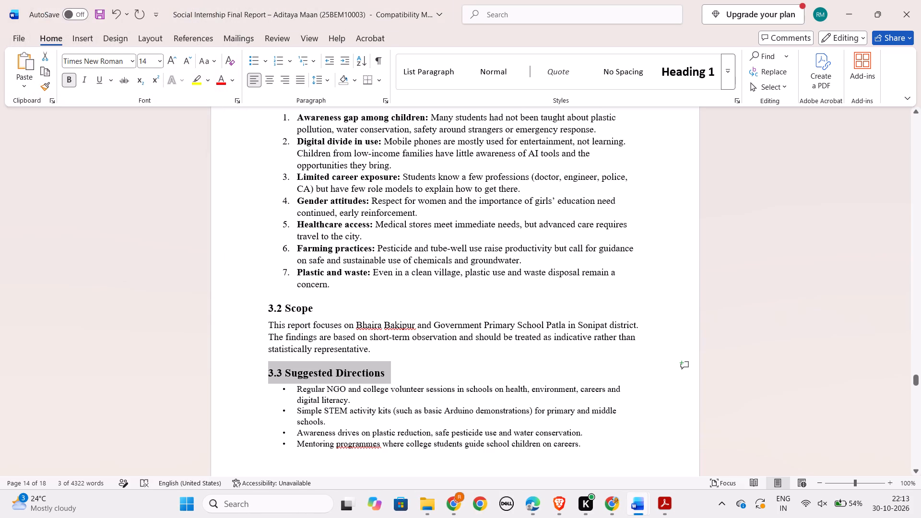
# Set the four-item bulleted list under 3.3 Suggested Directions to 12 pt.
pyautogui.click(382, 414)
pyautogui.tripleClick(382, 414)
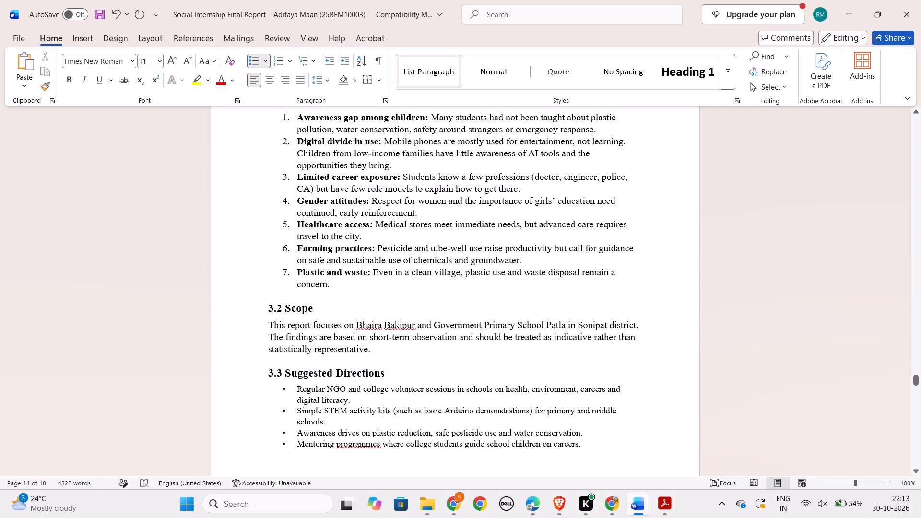
pyautogui.click(604, 449)
pyautogui.moveTo(604, 449); pyautogui.dragTo(307, 396)
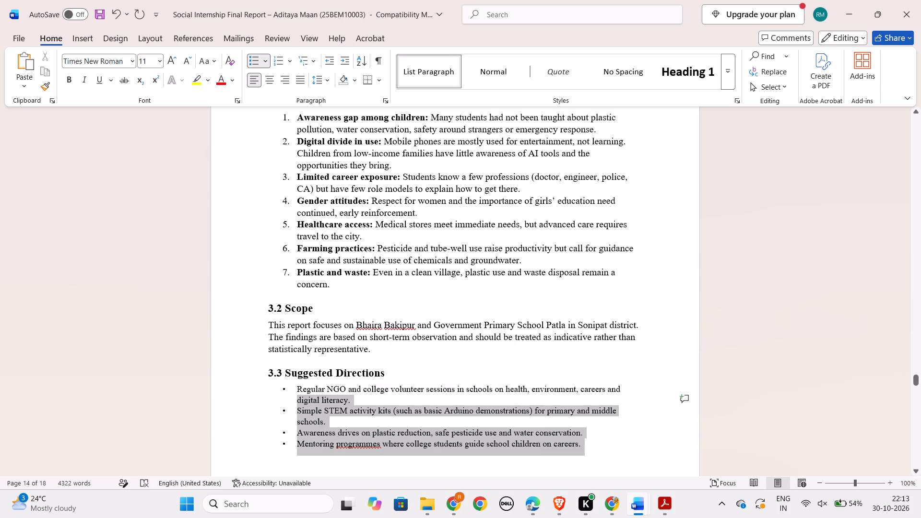
pyautogui.moveTo(307, 396); pyautogui.dragTo(300, 389)
pyautogui.click(382, 352)
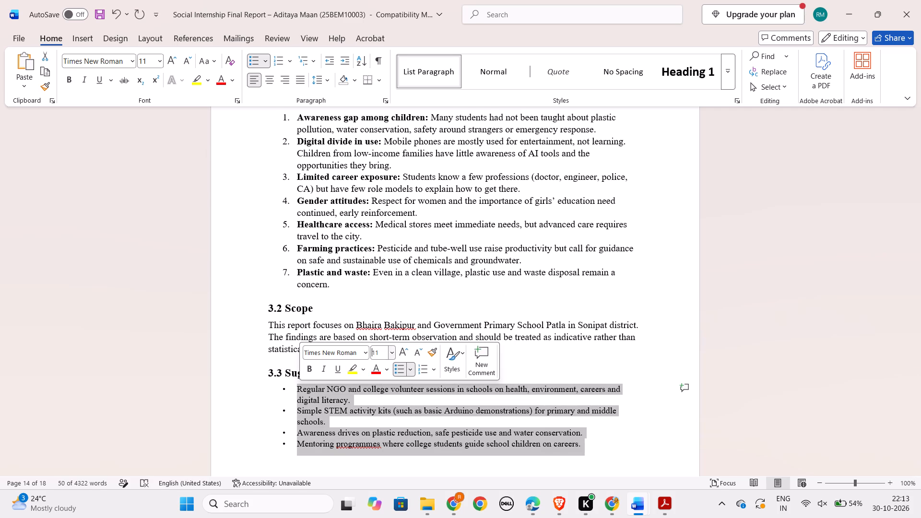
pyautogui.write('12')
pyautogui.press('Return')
# Review the formatting of section 3, Problem Statement, and the start of section 4, Reflections on Learning.
pyautogui.scroll(-1, 382, 352)
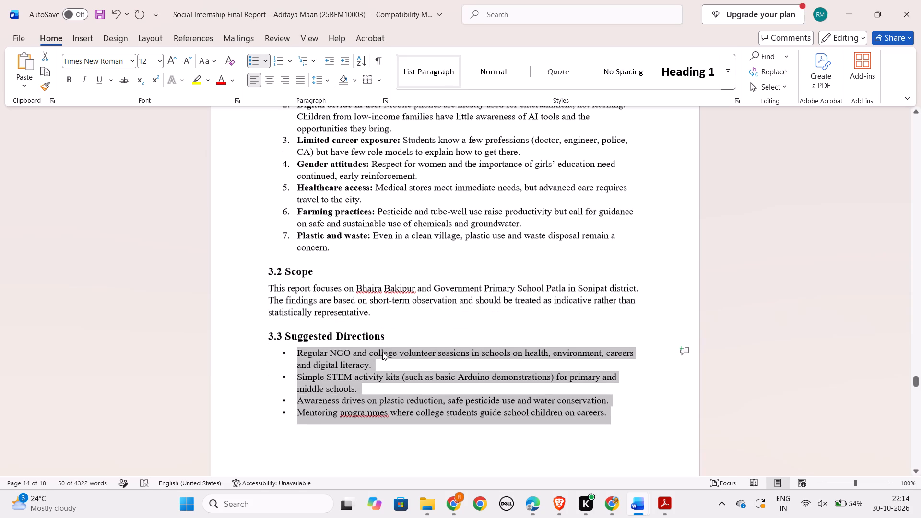
pyautogui.scroll(-2, 382, 352)
pyautogui.click(382, 352)
pyautogui.scroll(1, 382, 352)
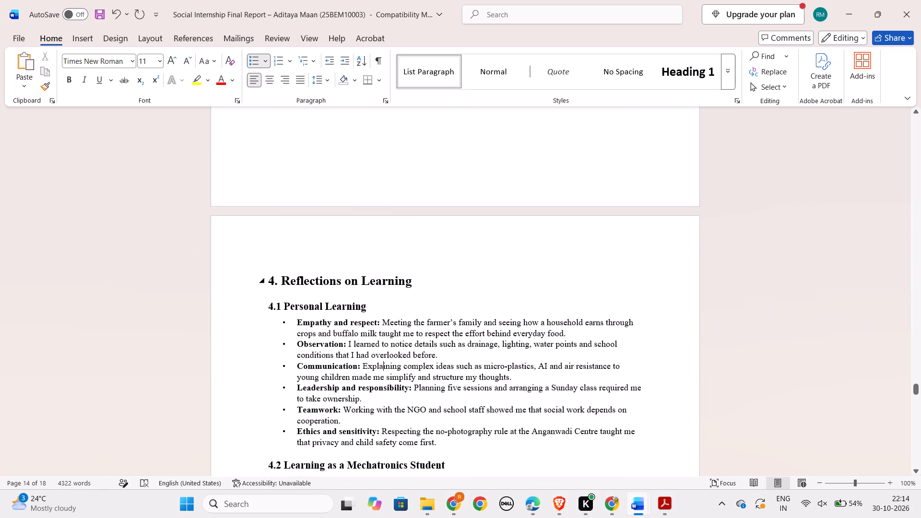
pyautogui.scroll(4, 382, 352)
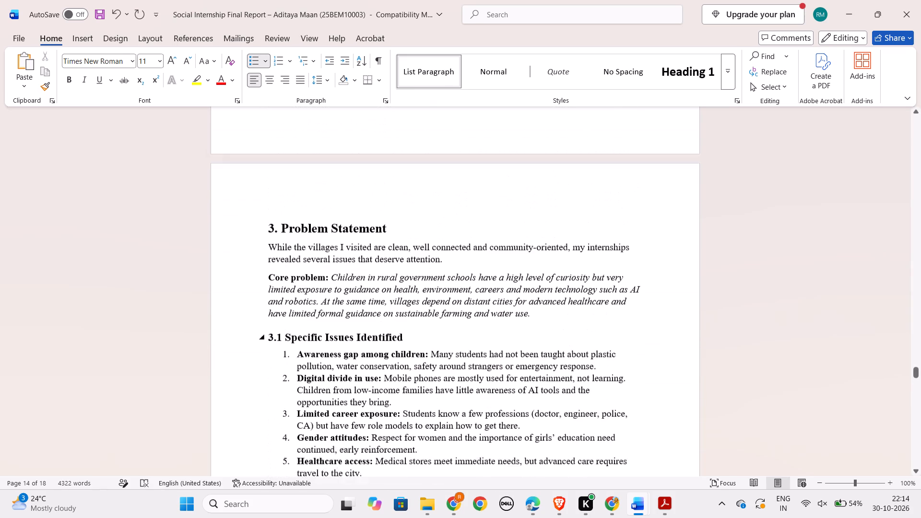
pyautogui.scroll(-1, 382, 352)
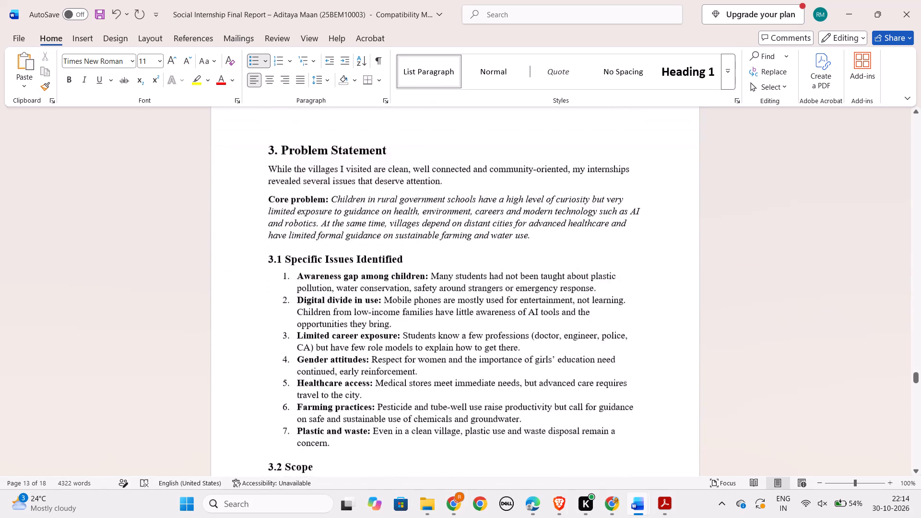
pyautogui.scroll(-2, 382, 352)
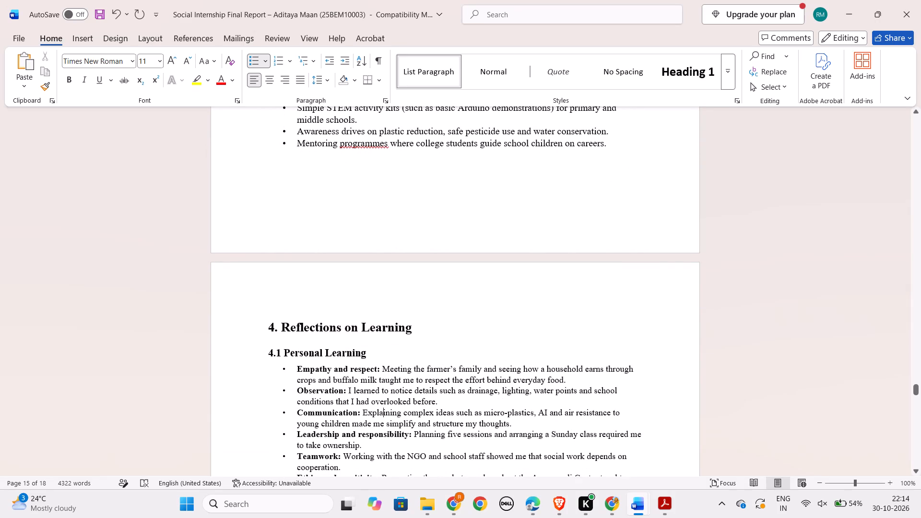
# Open the recent document "Robotics with Artificial Intelligence Methods, Applications, and Challenges" from File Explorer.
pyautogui.click(425, 514)
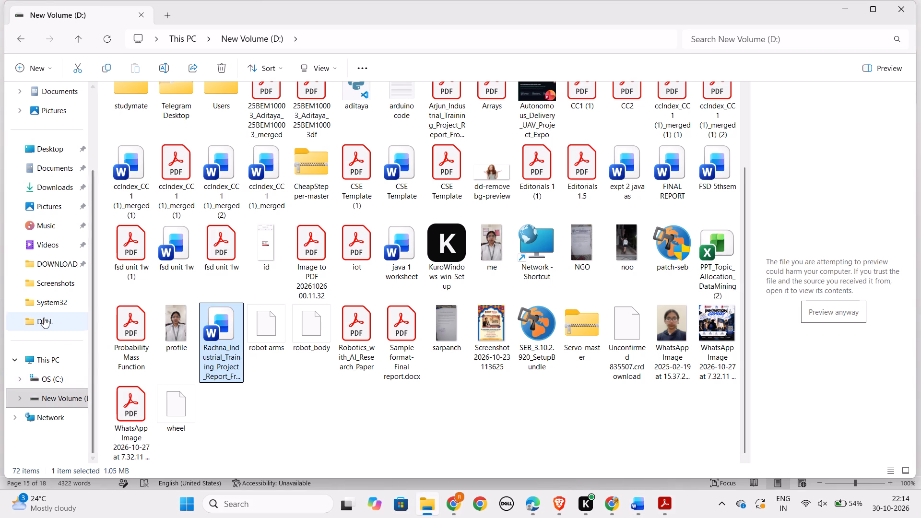
pyautogui.scroll(4, 44, 318)
pyautogui.click(46, 92)
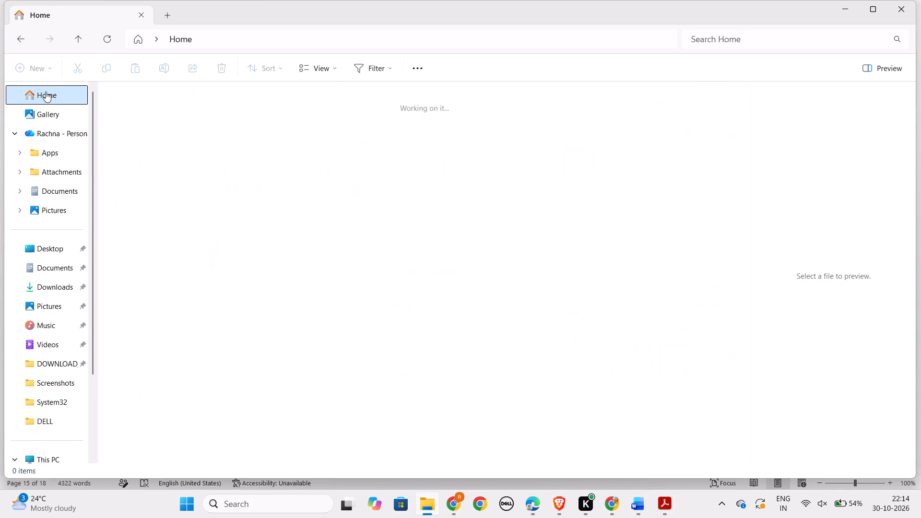
pyautogui.scroll(-1, 209, 282)
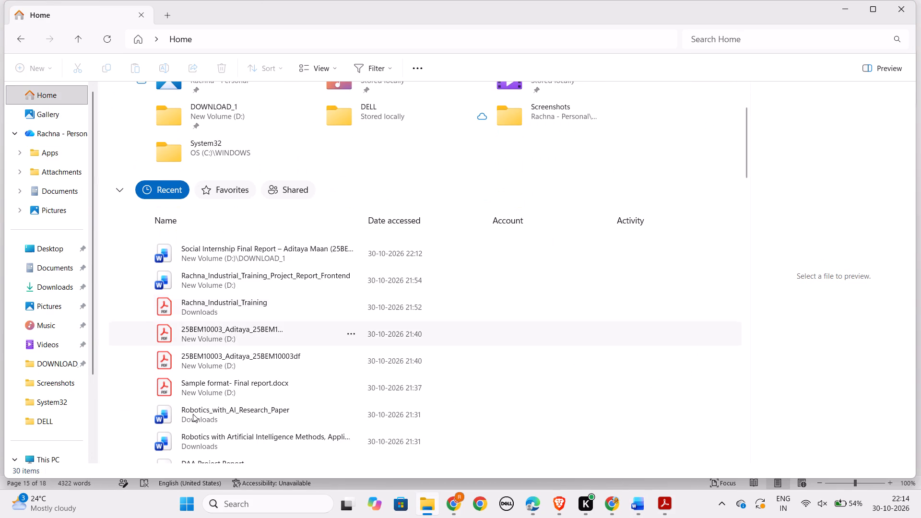
pyautogui.doubleClick(206, 440)
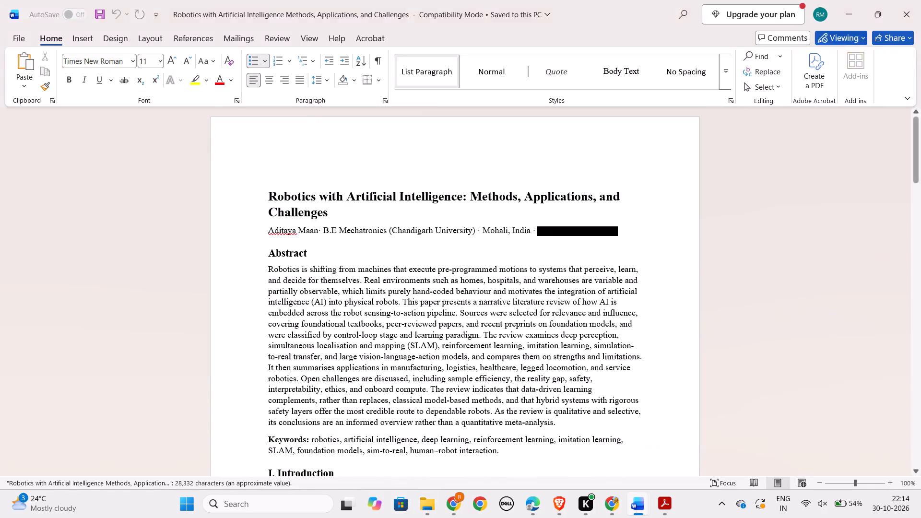
# Insert the author's student ID in parentheses directly after the author's name below the paper's title.
pyautogui.click(318, 229)
pyautogui.hotkey('shift', '(')
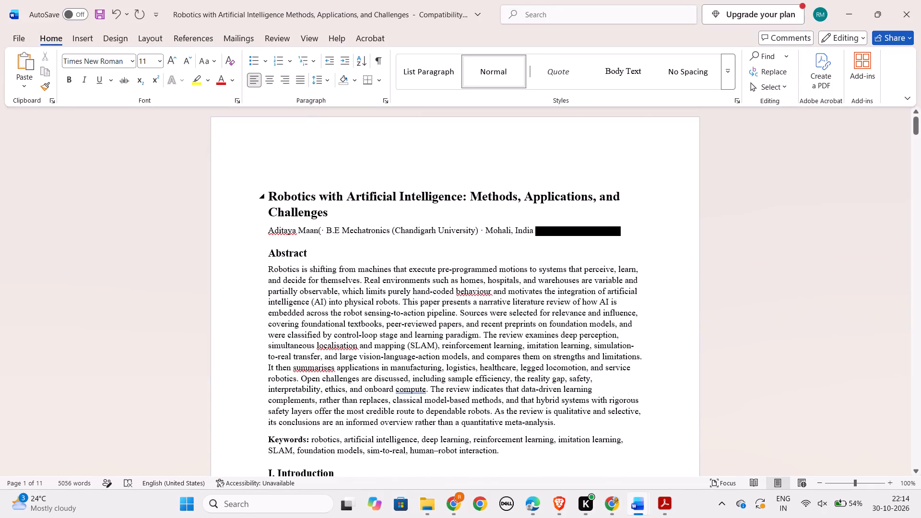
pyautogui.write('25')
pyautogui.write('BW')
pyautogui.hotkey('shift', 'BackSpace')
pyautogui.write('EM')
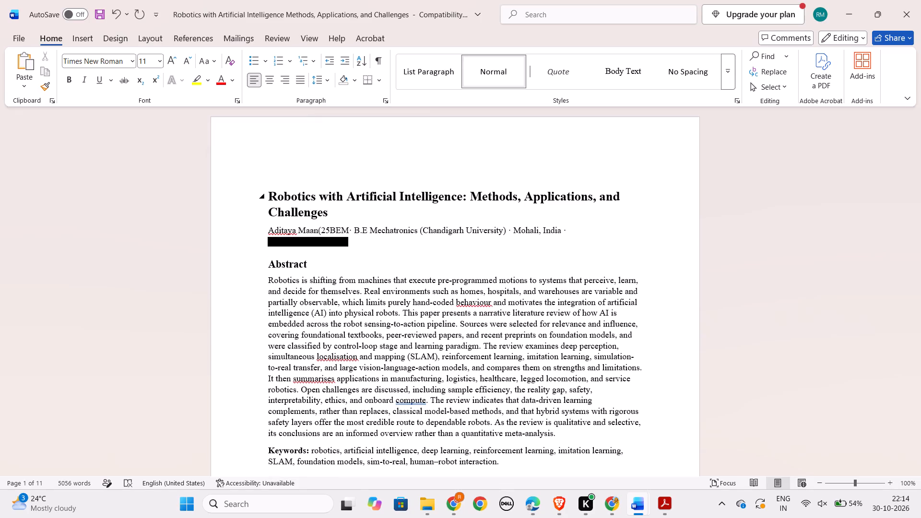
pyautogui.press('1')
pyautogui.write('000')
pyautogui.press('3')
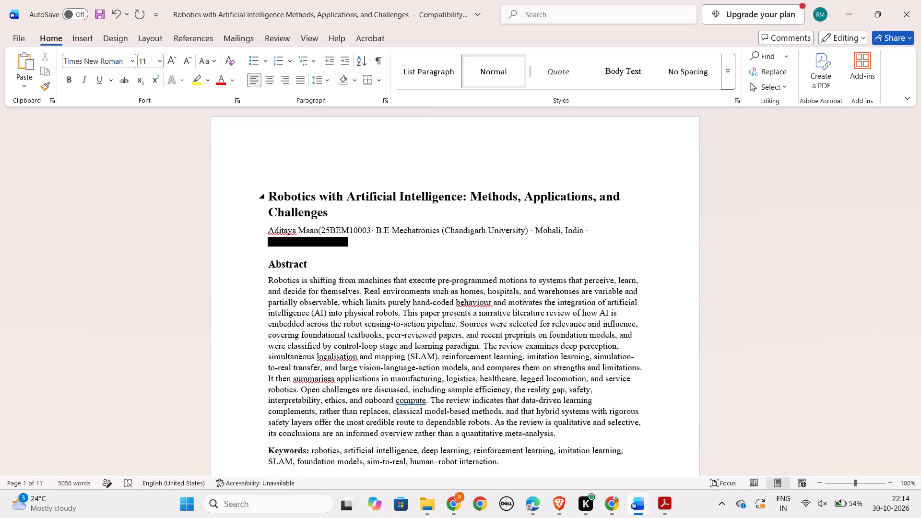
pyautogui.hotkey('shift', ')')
# Look through the robotics paper from the title page to the references to examine its content and layout.
pyautogui.scroll(-1, 475, 269)
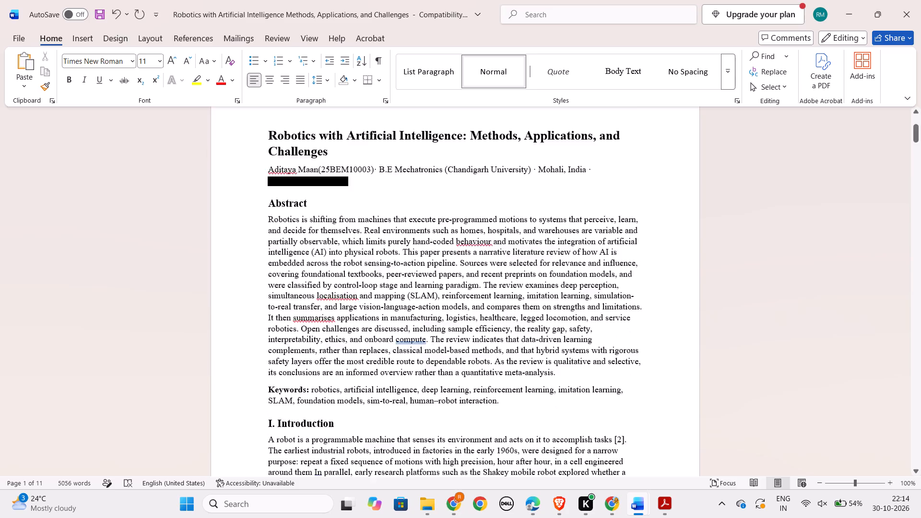
pyautogui.scroll(-1, 475, 269)
pyautogui.click(475, 269)
pyautogui.scroll(1, 475, 269)
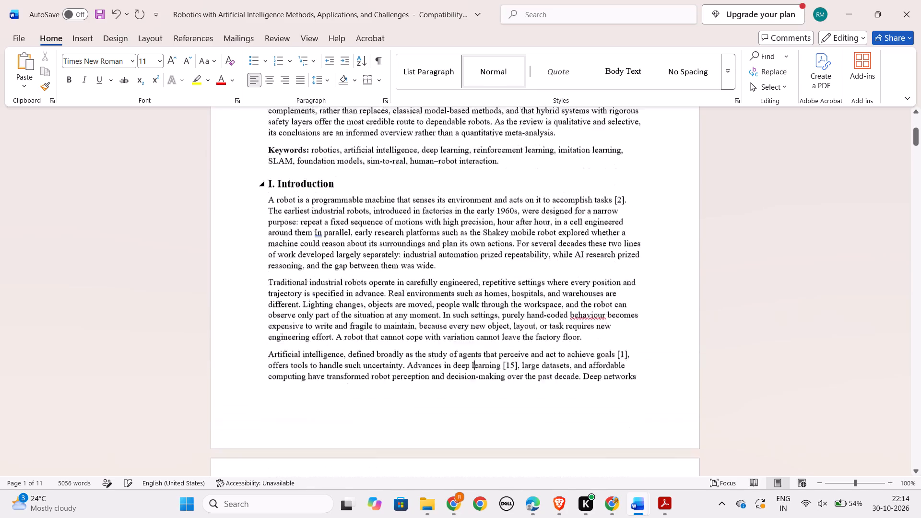
pyautogui.scroll(1, 475, 269)
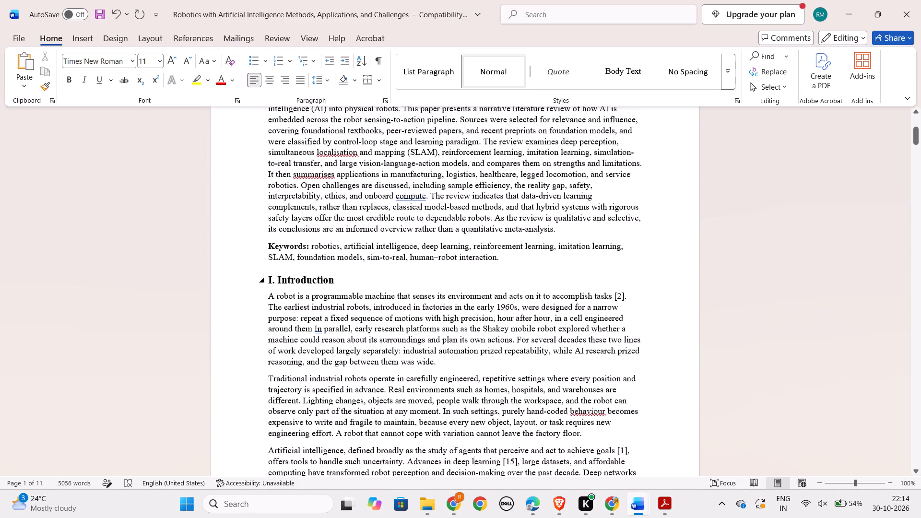
pyautogui.scroll(6, 475, 269)
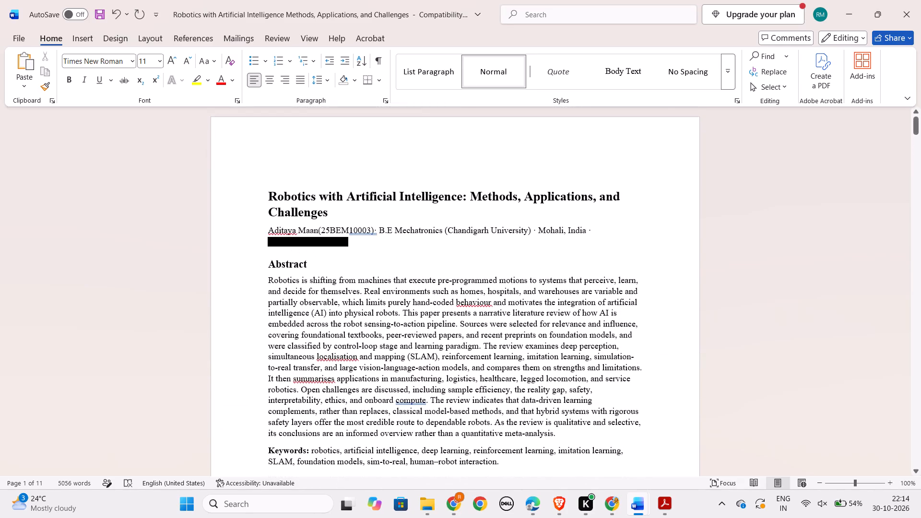
pyautogui.scroll(-9, 459, 314)
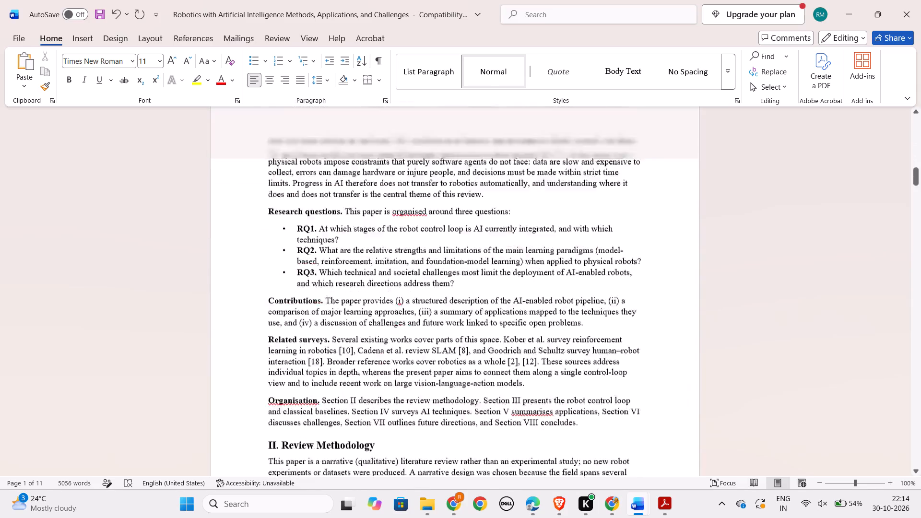
pyautogui.scroll(-9, 459, 314)
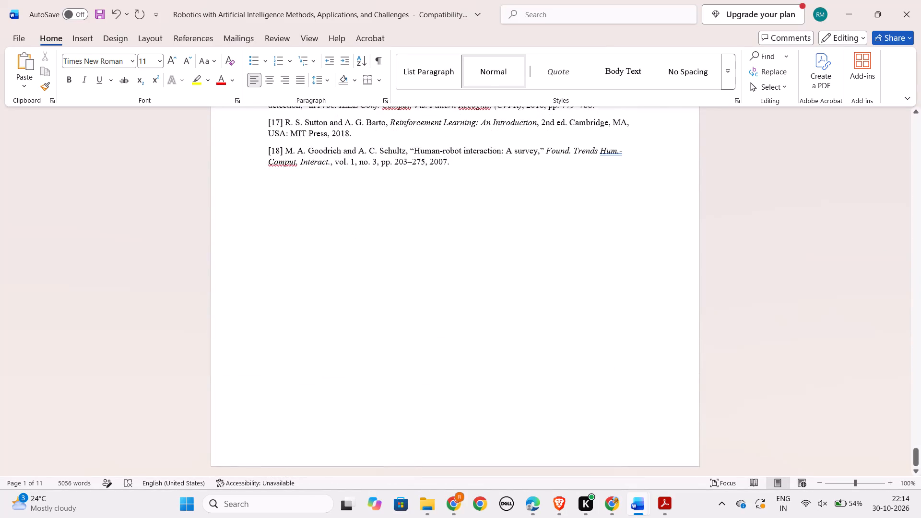
pyautogui.scroll(5, 459, 314)
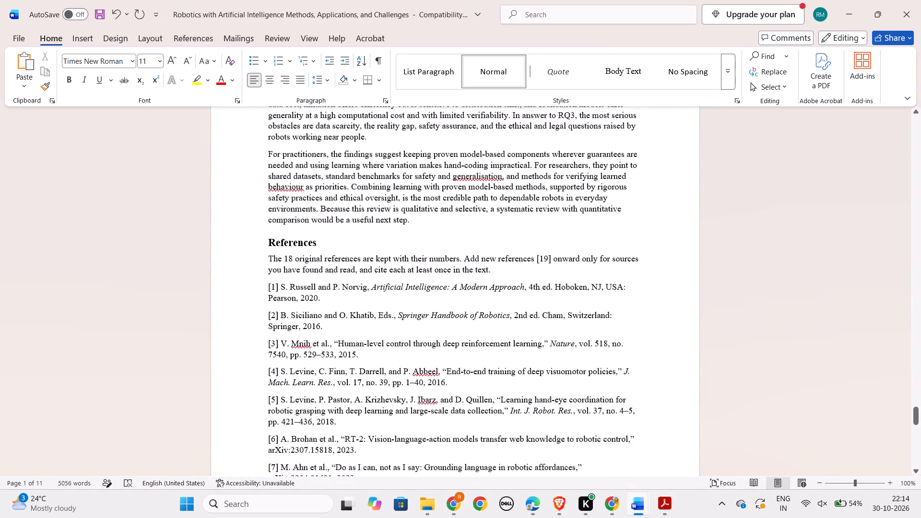
pyautogui.scroll(7, 459, 314)
# Close the robotics paper and save its changes to the existing file in Downloads.
pyautogui.click(916, 2)
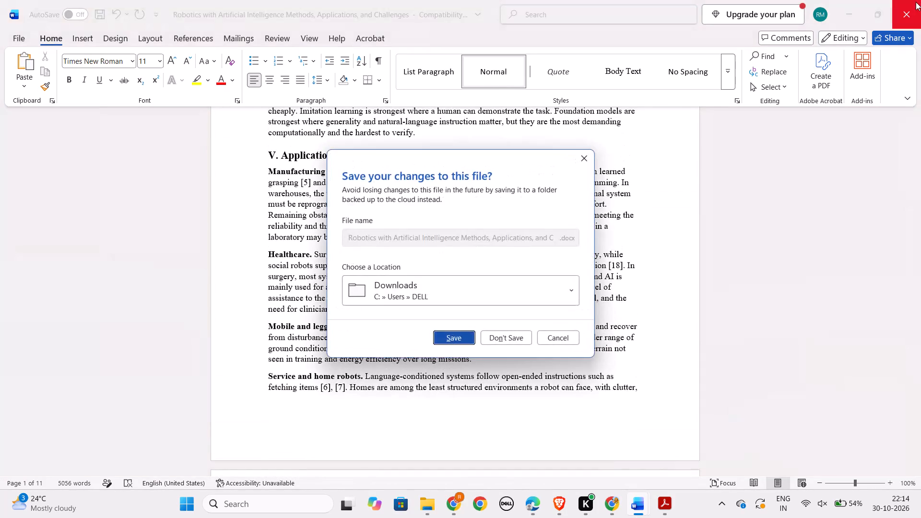
pyautogui.press('Return')
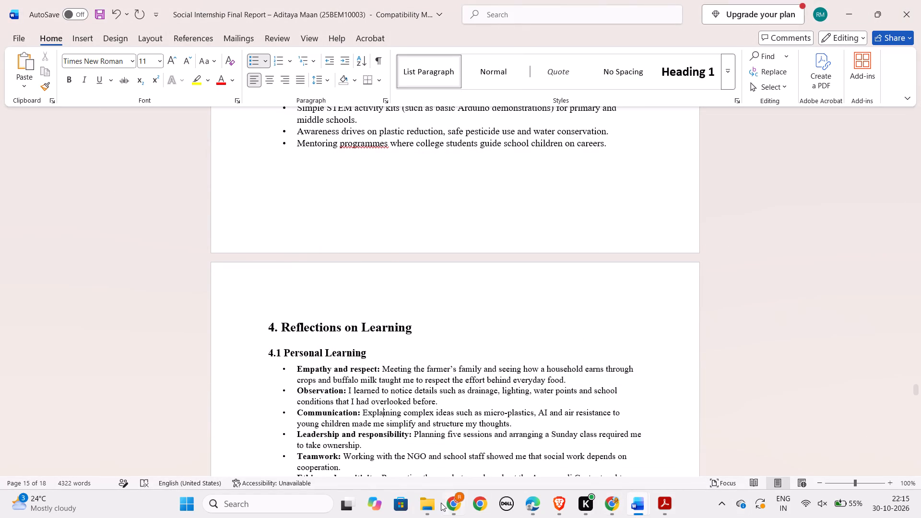
# Switch to File Explorer's list of recent files.
pyautogui.click(424, 503)
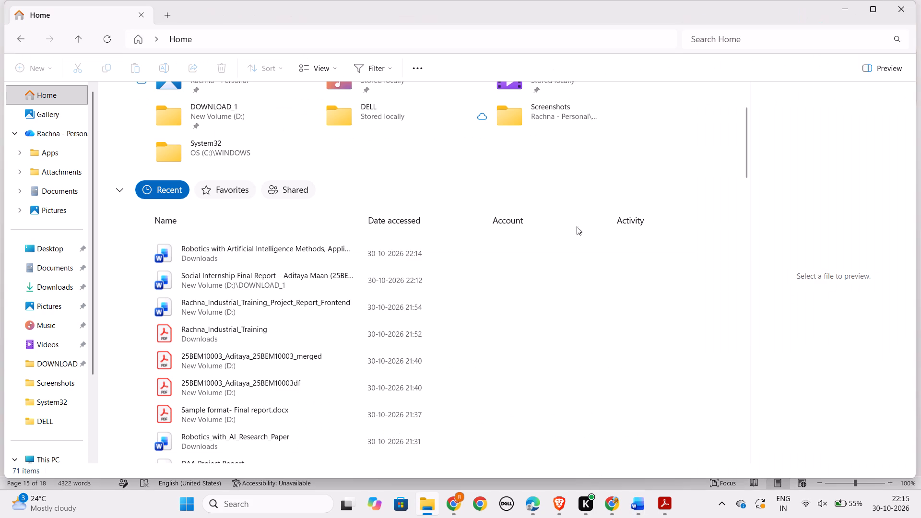
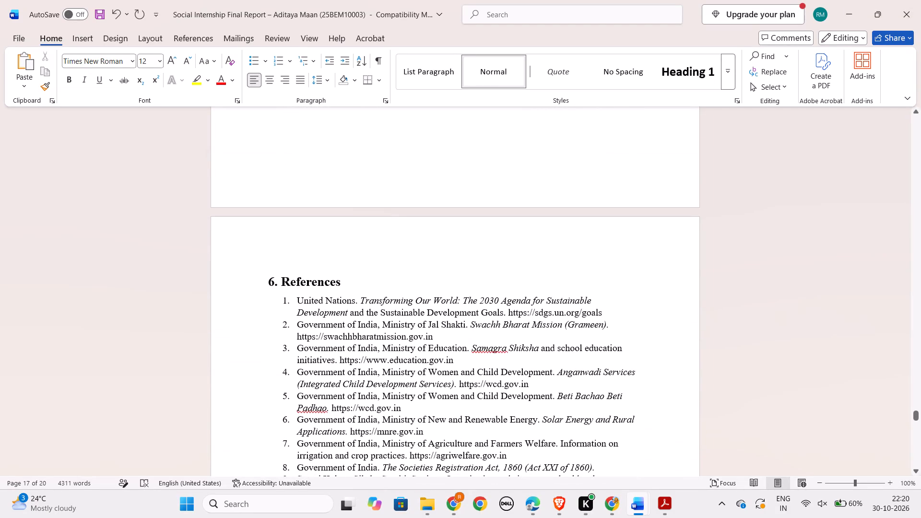
# Look through the social internship report from the references and annexures back to the opening summary, examining its headings and layout.
pyautogui.click(424, 278)
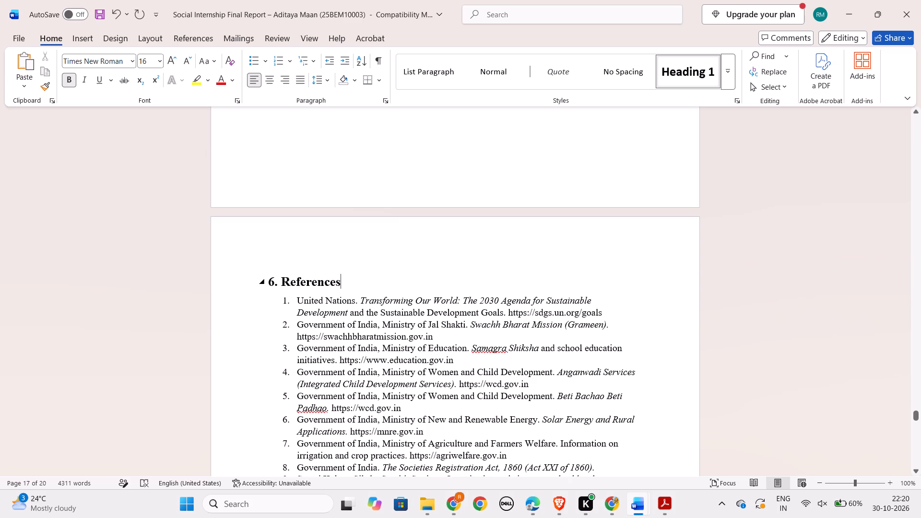
pyautogui.scroll(-3, 424, 278)
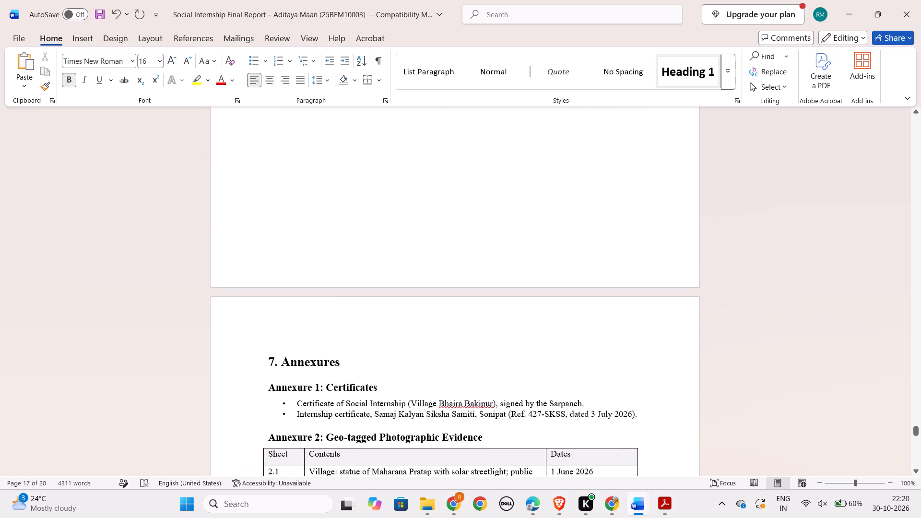
pyautogui.scroll(-3, 383, 376)
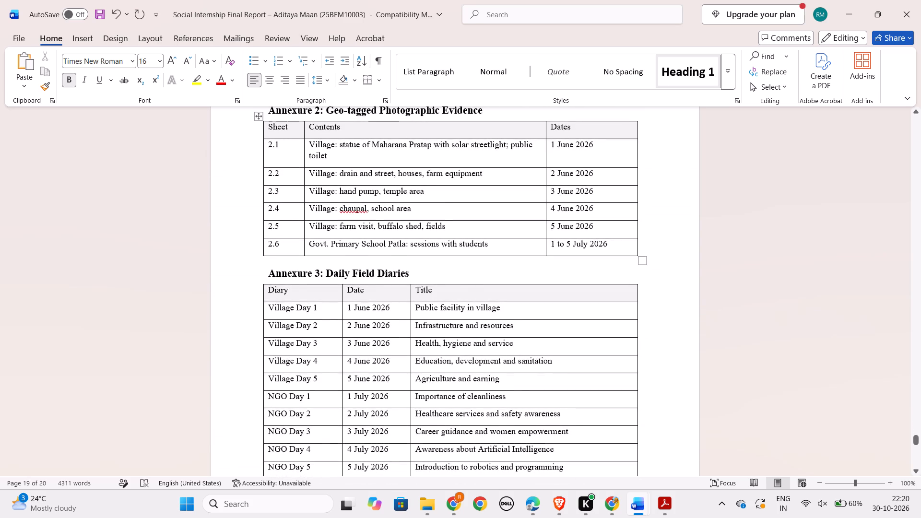
pyautogui.scroll(-2, 383, 376)
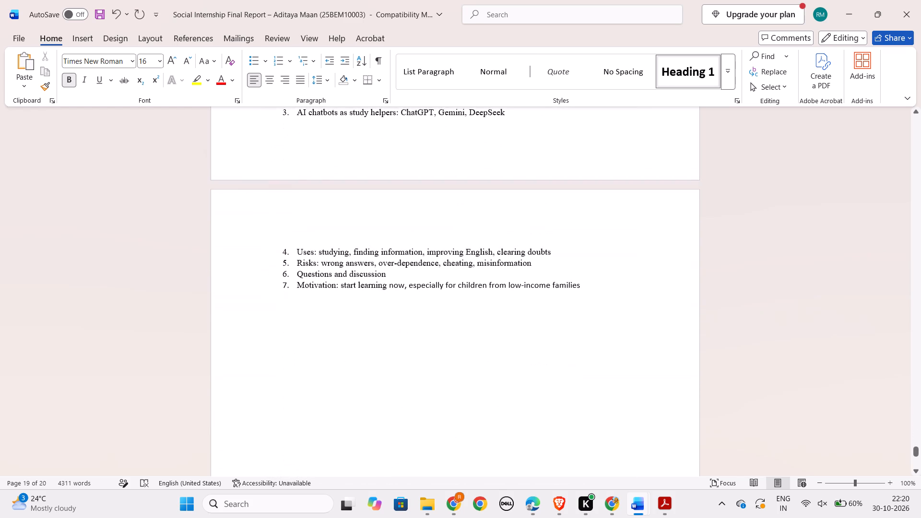
pyautogui.scroll(9, 383, 376)
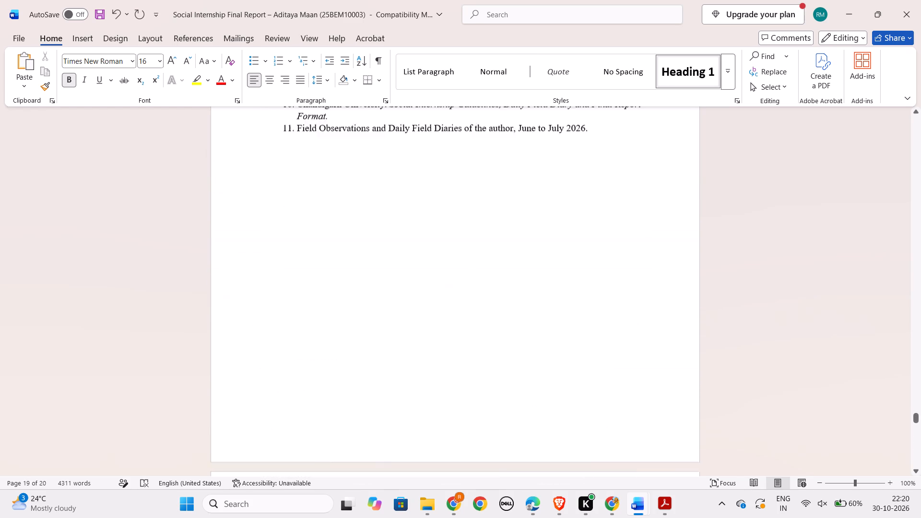
pyautogui.scroll(12, 383, 376)
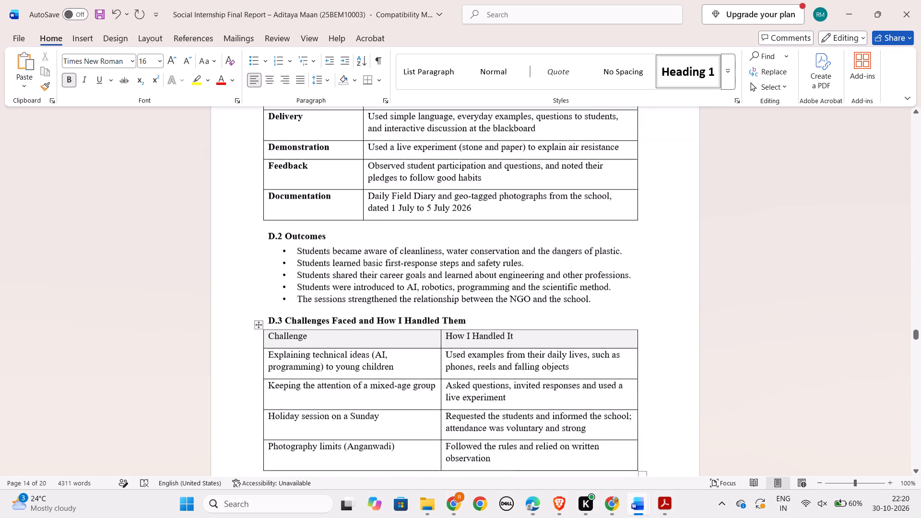
pyautogui.scroll(12, 383, 376)
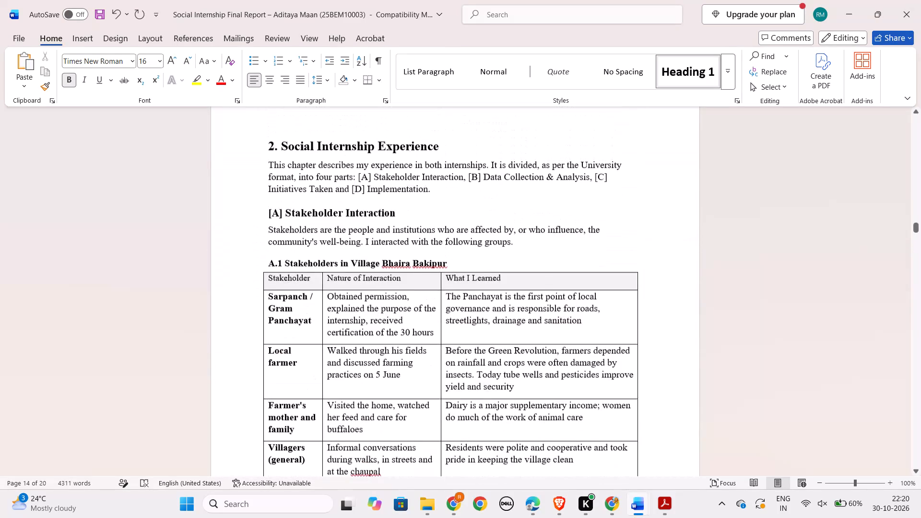
pyautogui.scroll(10, 383, 376)
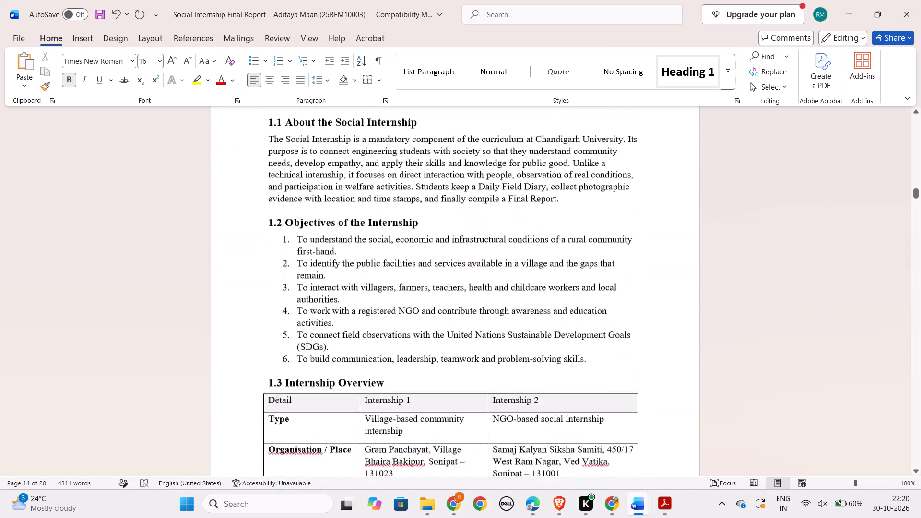
pyautogui.scroll(6, 383, 376)
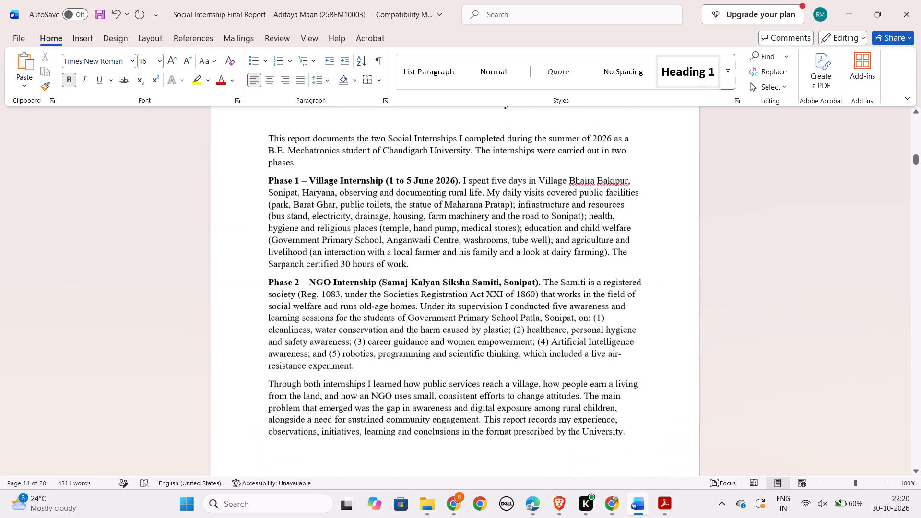
# Check which pages the [A] Stakeholder Interaction section covers and enter 7-8 as its page number in the index table.
pyautogui.scroll(-3, 383, 376)
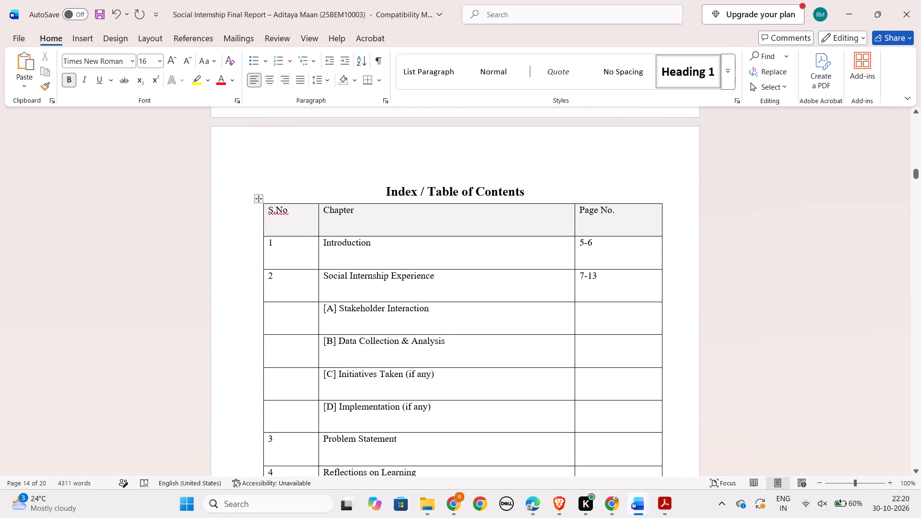
pyautogui.keyDown('ctrl'); pyautogui.scroll(-1, 383, 376); pyautogui.keyUp('ctrl')
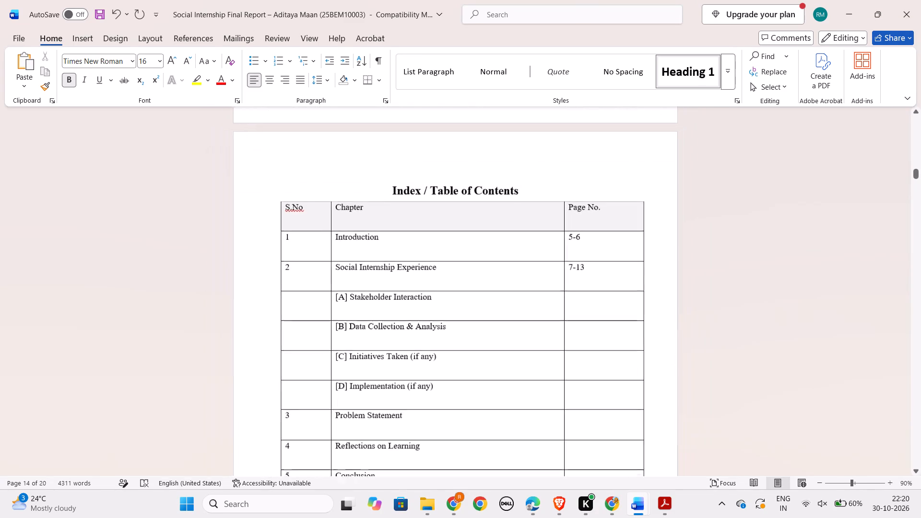
pyautogui.keyDown('ctrl'); pyautogui.scroll(-3, 383, 376); pyautogui.keyUp('ctrl')
pyautogui.scroll(-1, 383, 376)
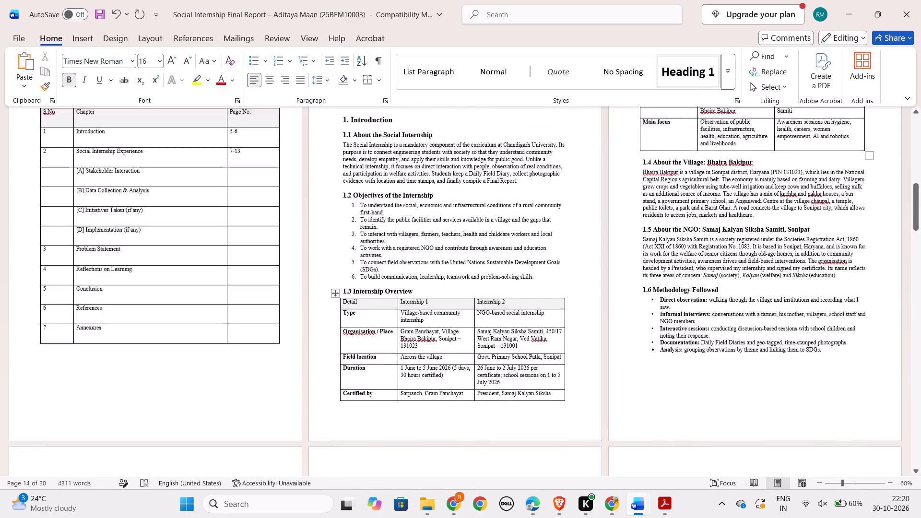
pyautogui.scroll(-3, 383, 376)
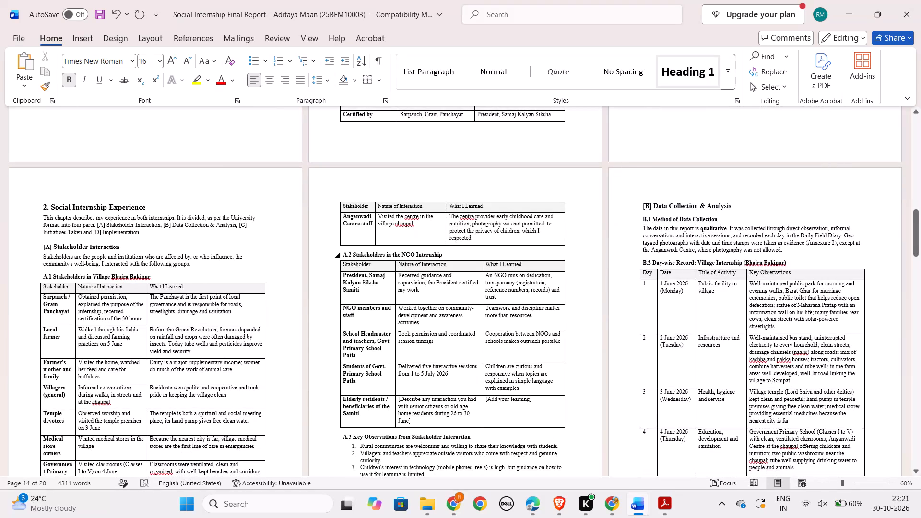
pyautogui.scroll(1, 457, 256)
pyautogui.click(288, 275)
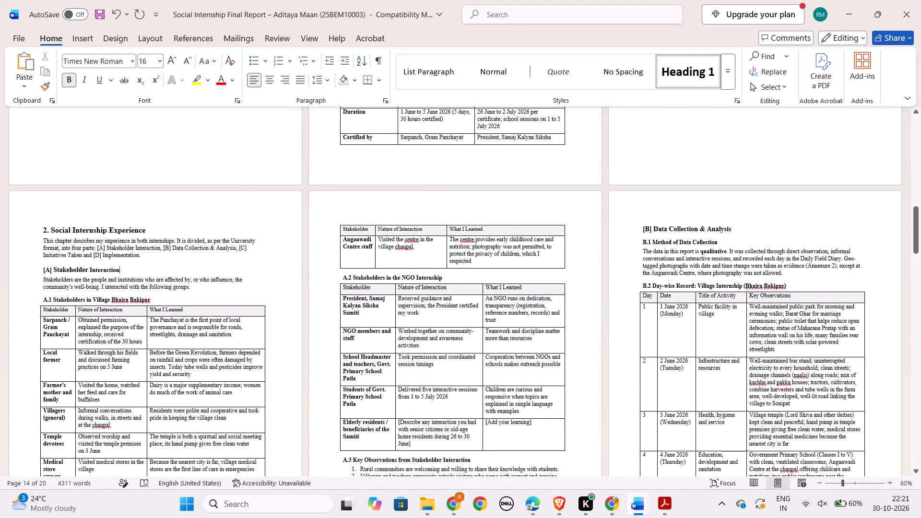
pyautogui.click(288, 275)
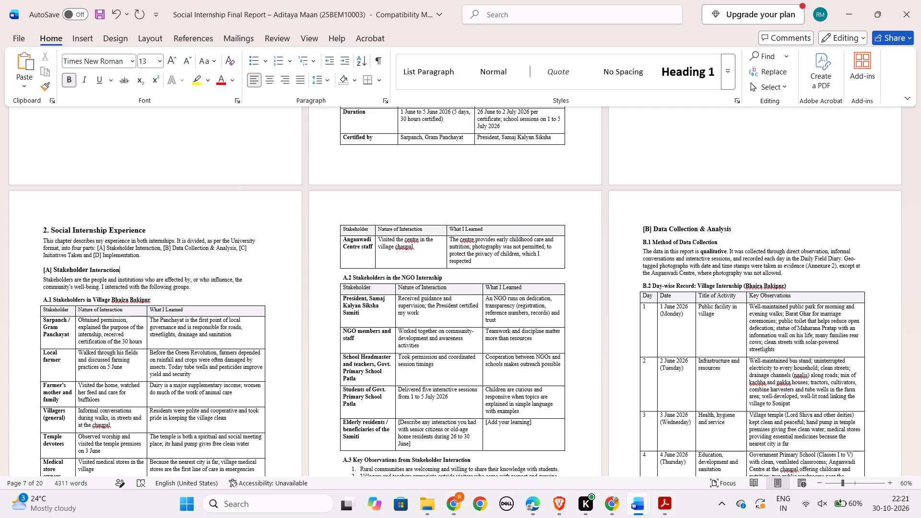
pyautogui.click(285, 263)
pyautogui.scroll(4, 285, 263)
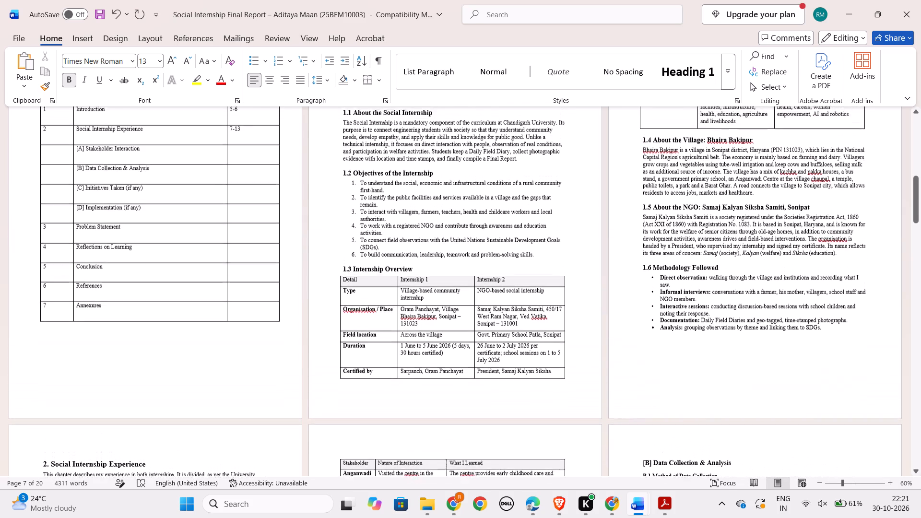
pyautogui.scroll(1, 285, 263)
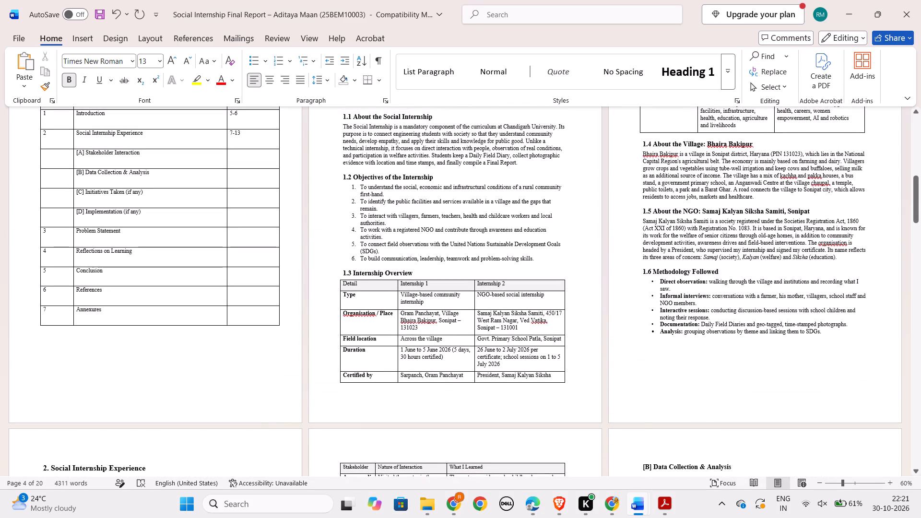
pyautogui.click(241, 153)
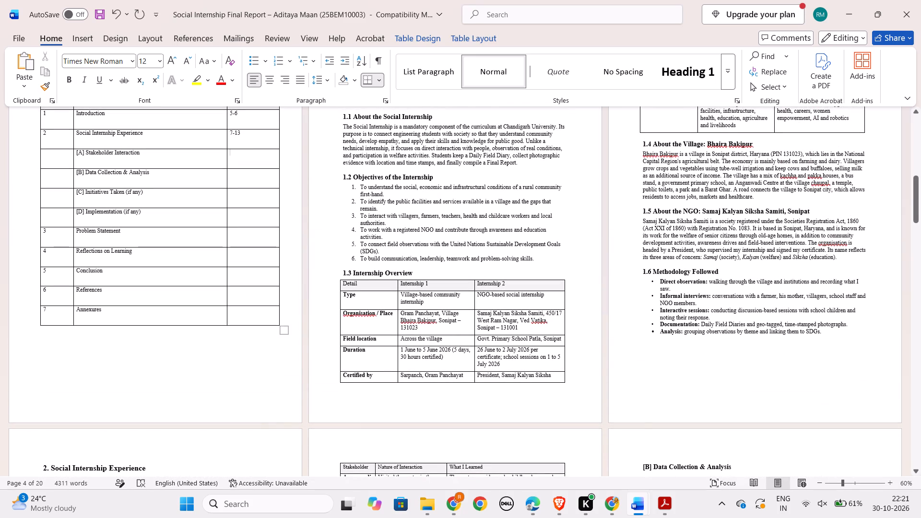
pyautogui.scroll(-2, 245, 227)
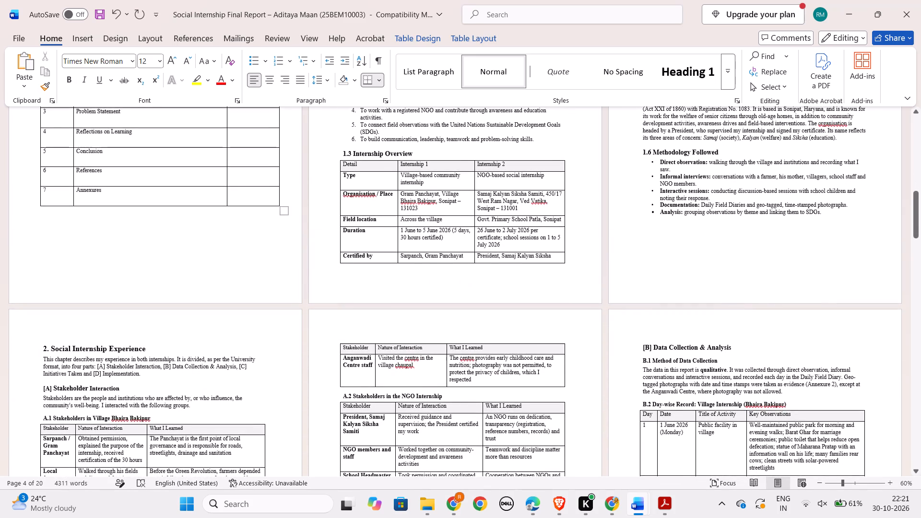
pyautogui.scroll(-3, 245, 227)
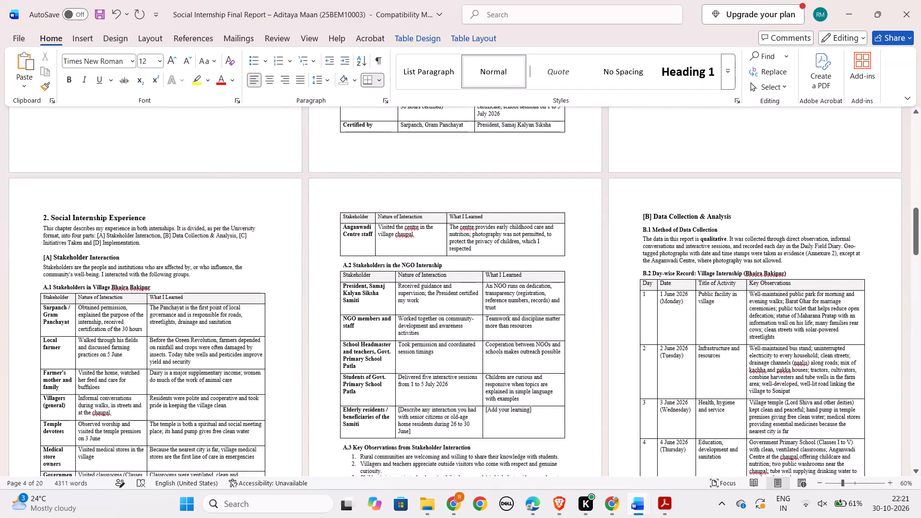
pyautogui.click(274, 236)
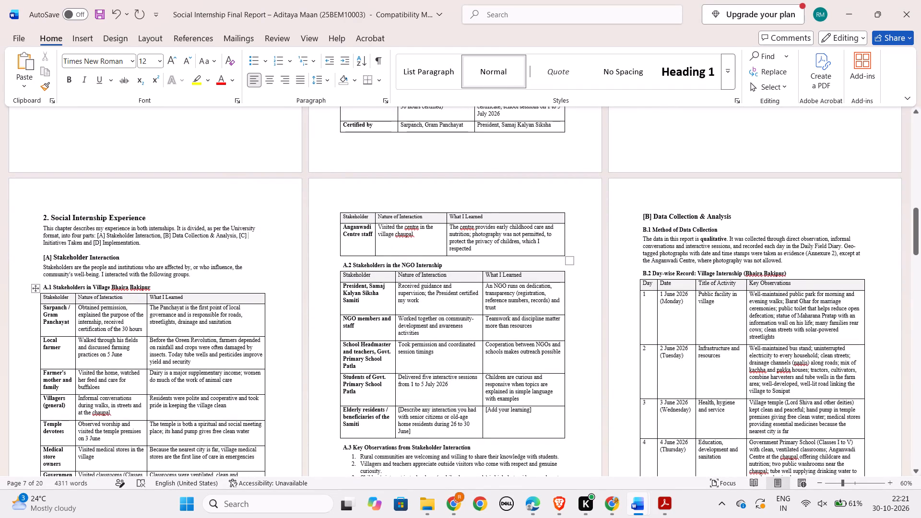
pyautogui.scroll(2, 543, 208)
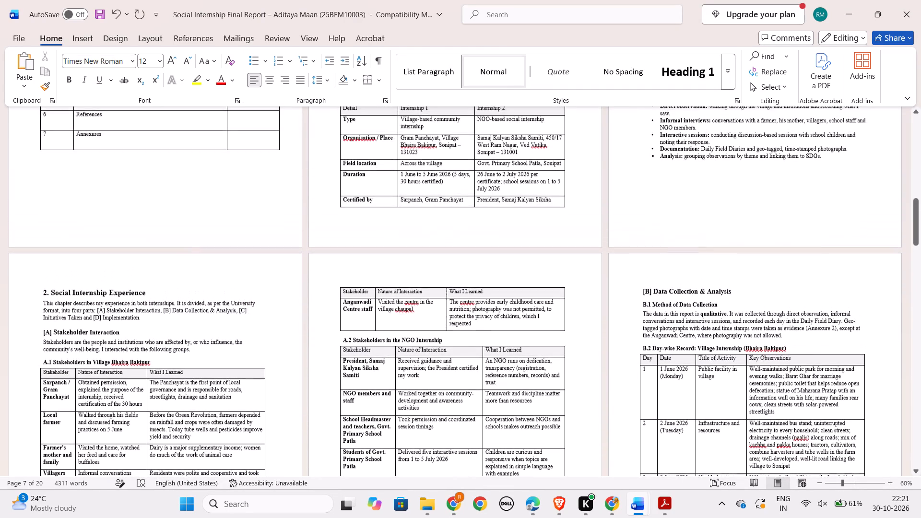
pyautogui.scroll(2, 543, 208)
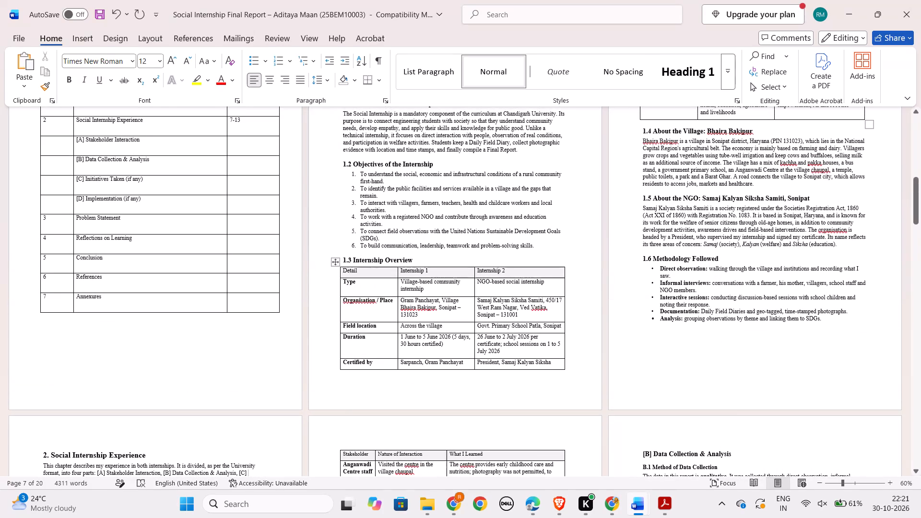
pyautogui.click(244, 151)
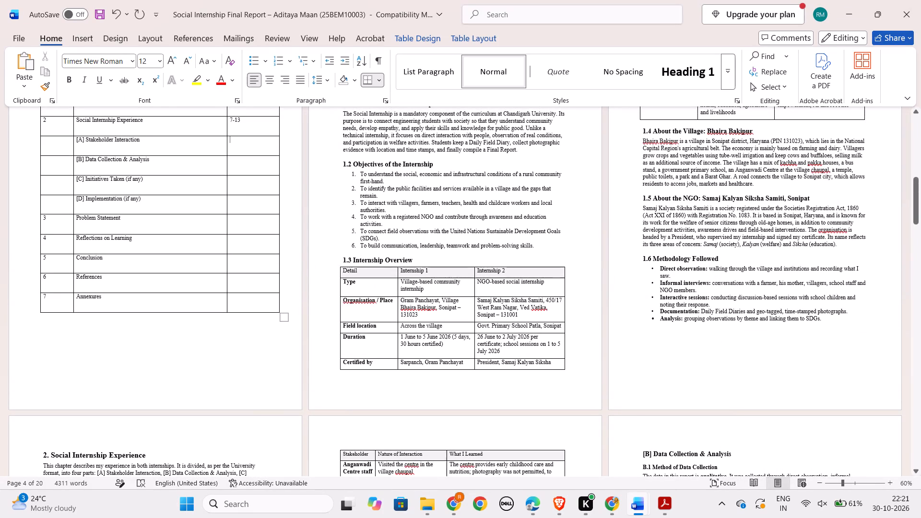
pyautogui.write('7-8')
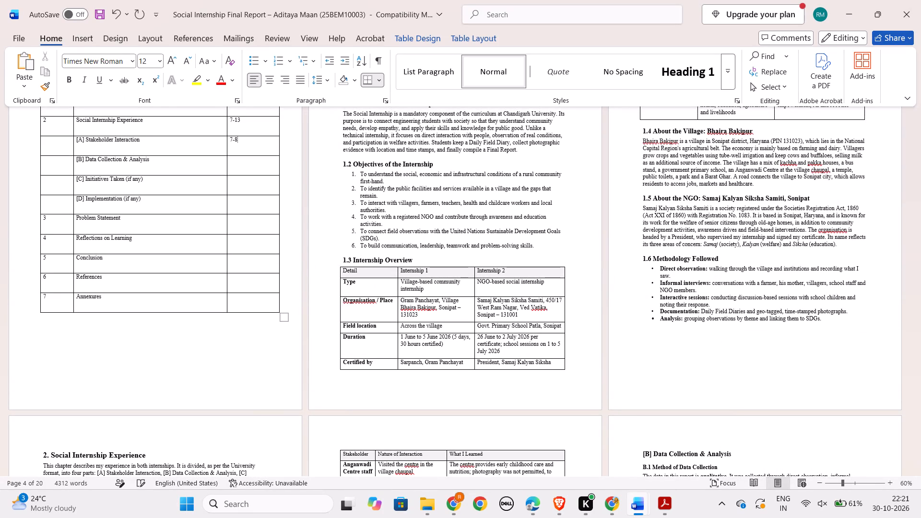
# Check which pages the [B] Data Collection & Analysis section covers and enter 9-12 as its page number in the index table.
pyautogui.click(237, 167)
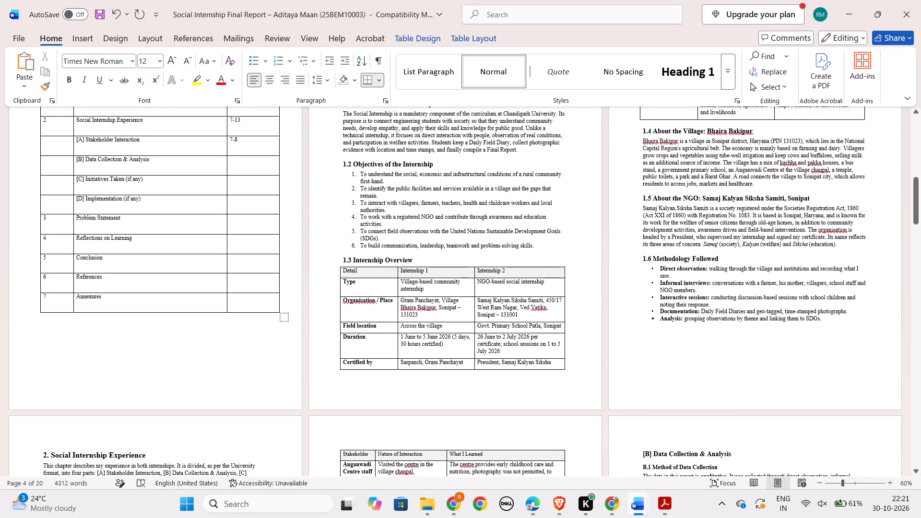
pyautogui.write('9-')
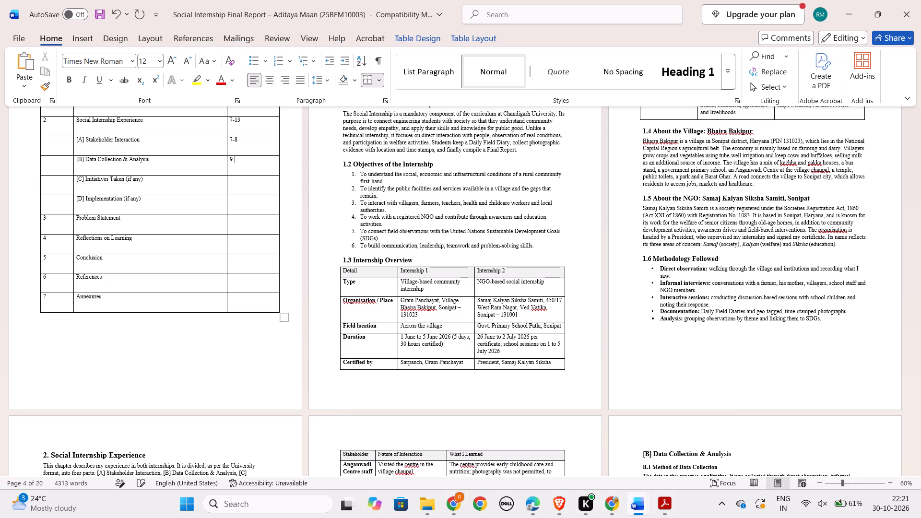
pyautogui.scroll(-2, 237, 167)
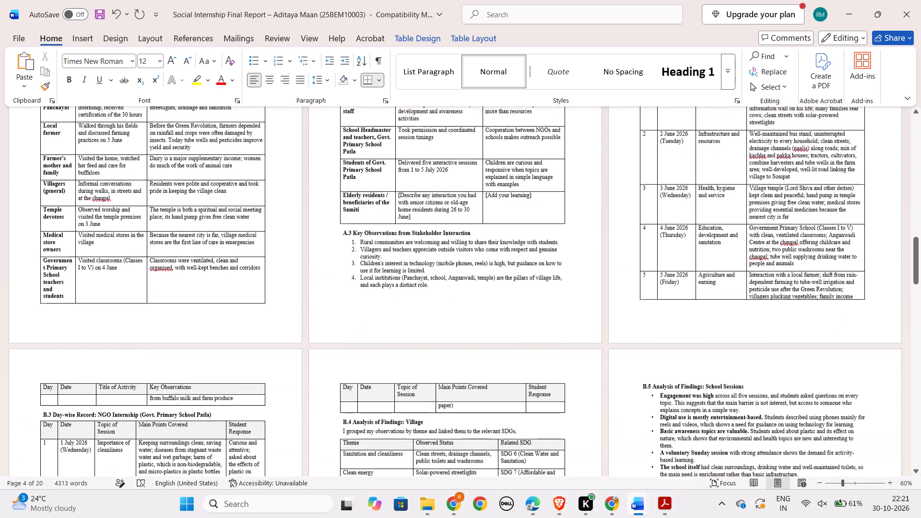
pyautogui.scroll(-3, 237, 167)
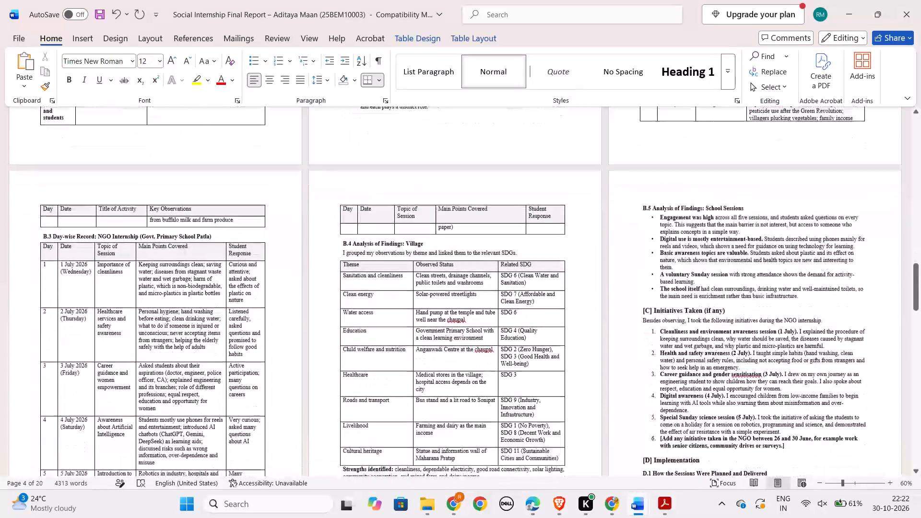
pyautogui.scroll(-2, 237, 167)
pyautogui.scroll(1, 237, 167)
pyautogui.rightClick(237, 167)
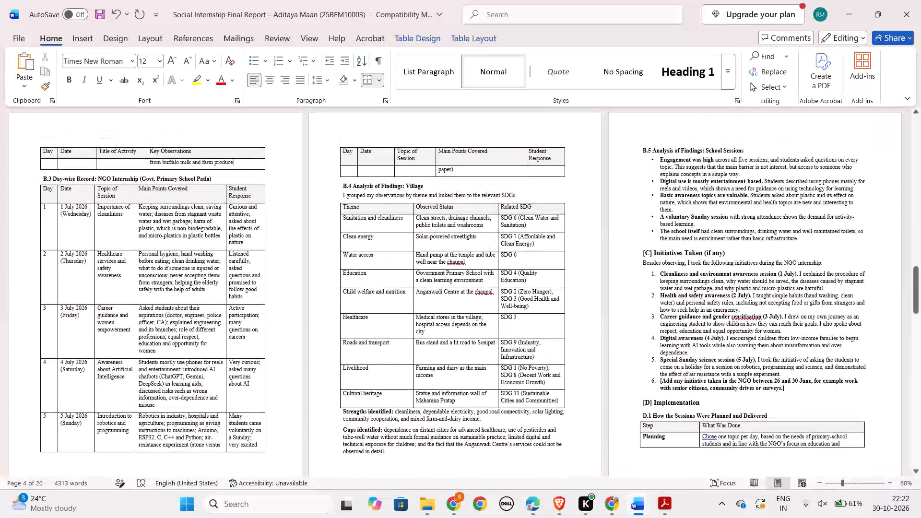
pyautogui.click(645, 210)
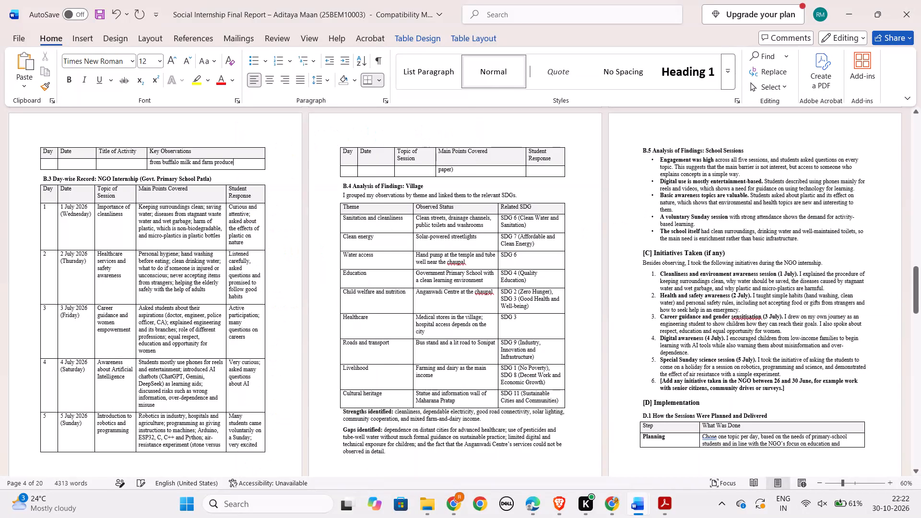
pyautogui.scroll(5, 645, 210)
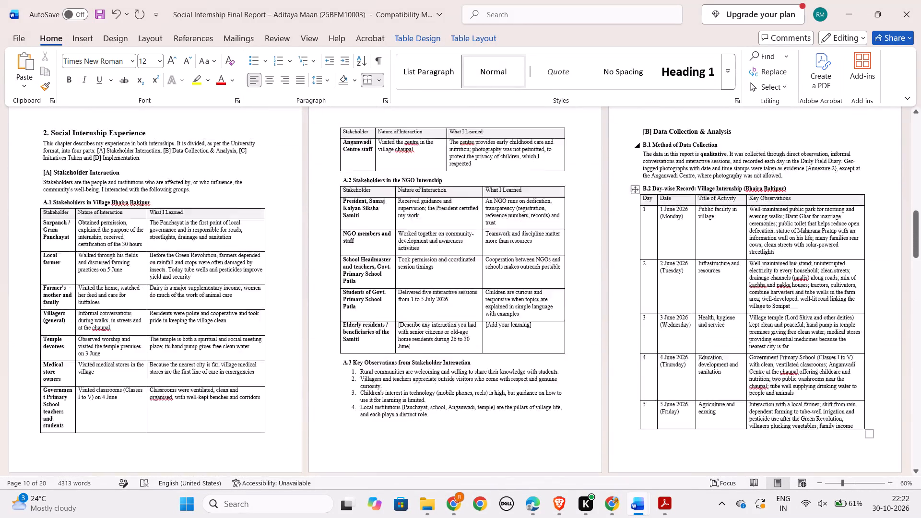
pyautogui.scroll(3, 645, 210)
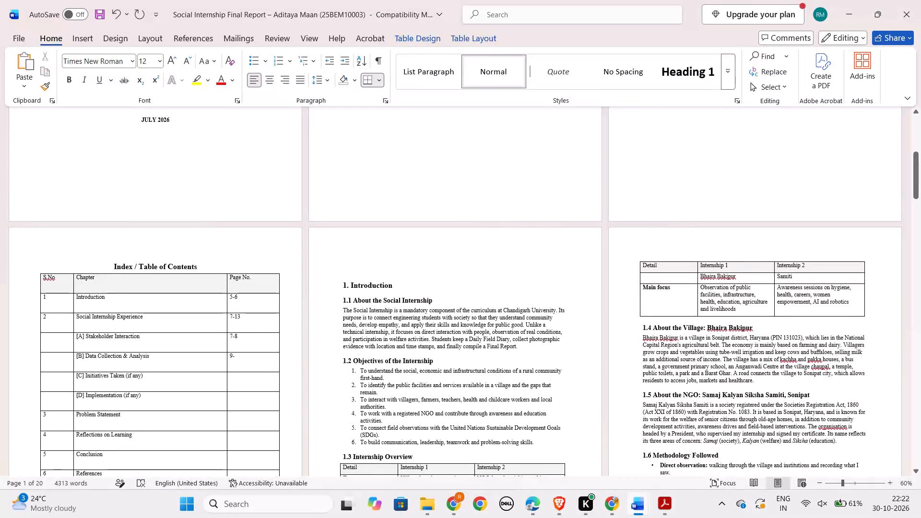
pyautogui.scroll(-5, 398, 355)
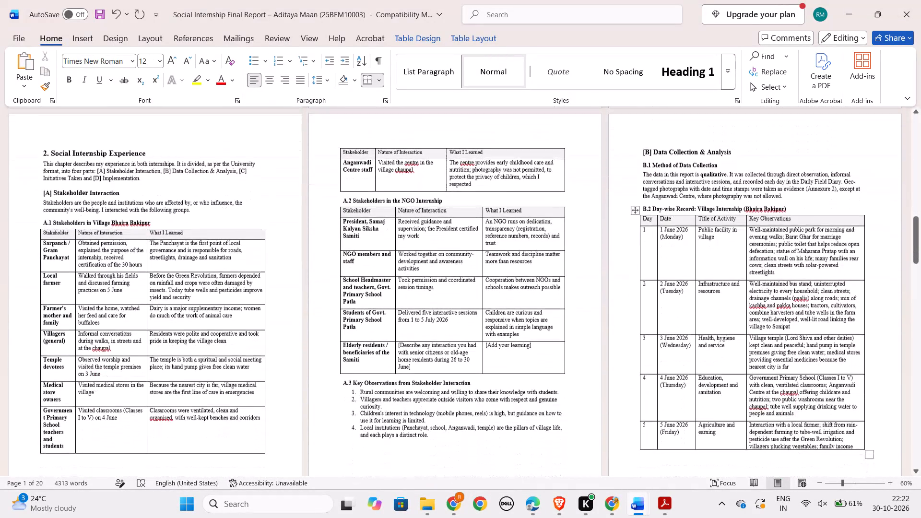
pyautogui.scroll(-2, 465, 326)
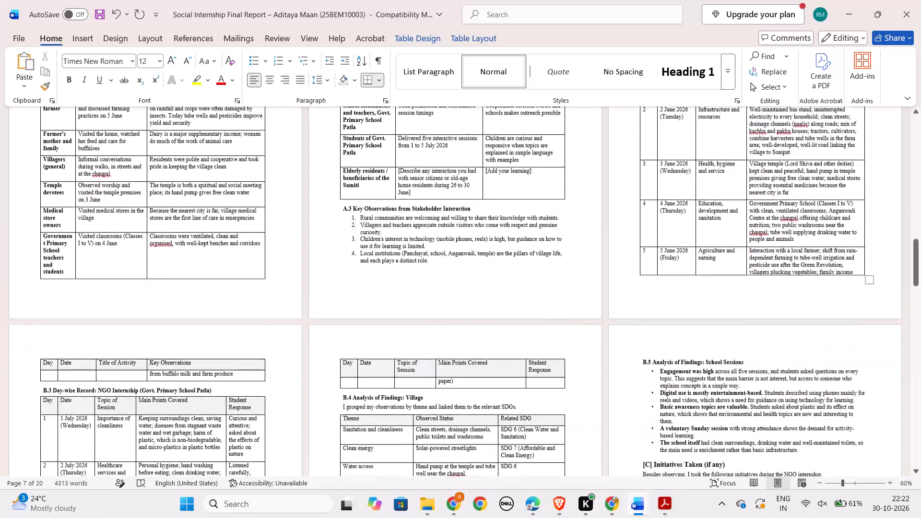
pyautogui.click(625, 247)
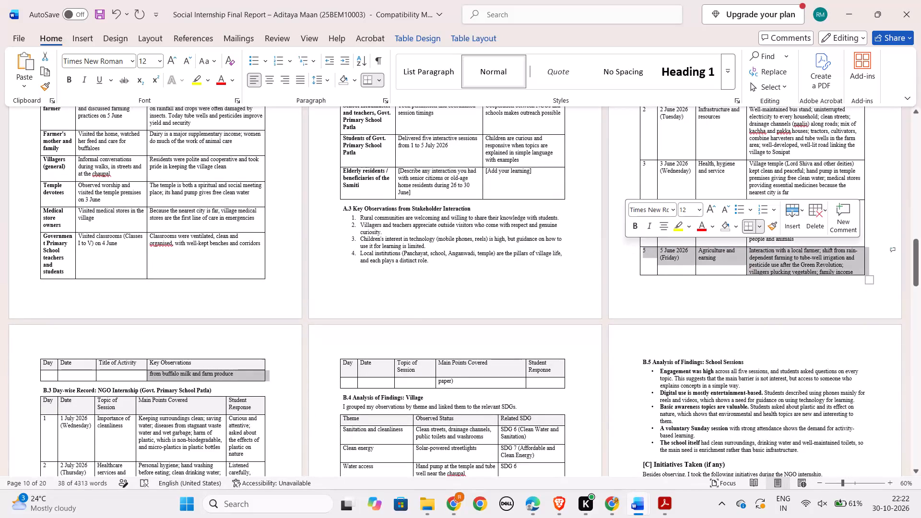
pyautogui.click(627, 259)
pyautogui.click(668, 287)
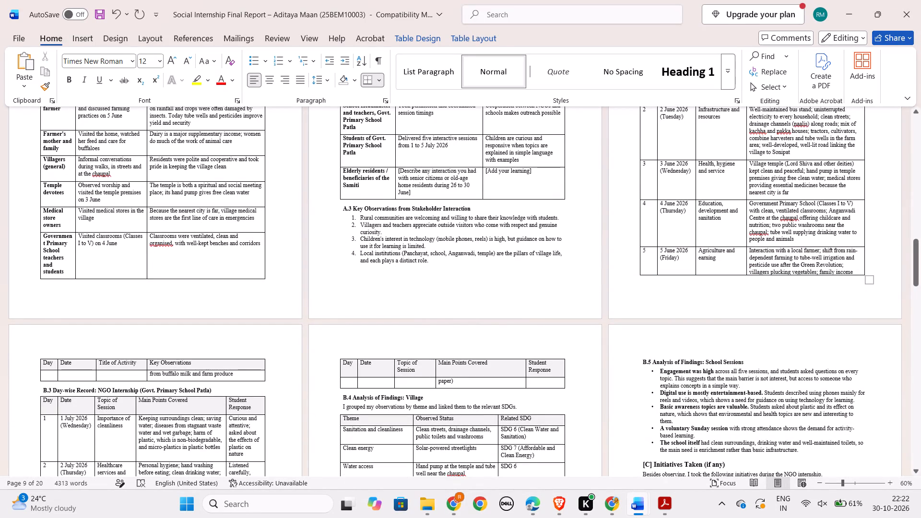
pyautogui.click(503, 372)
pyautogui.click(559, 401)
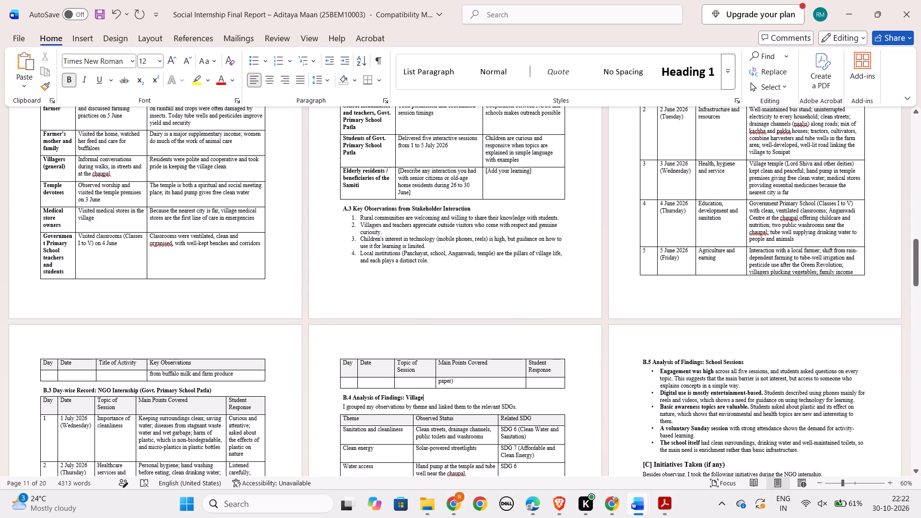
pyautogui.click(640, 395)
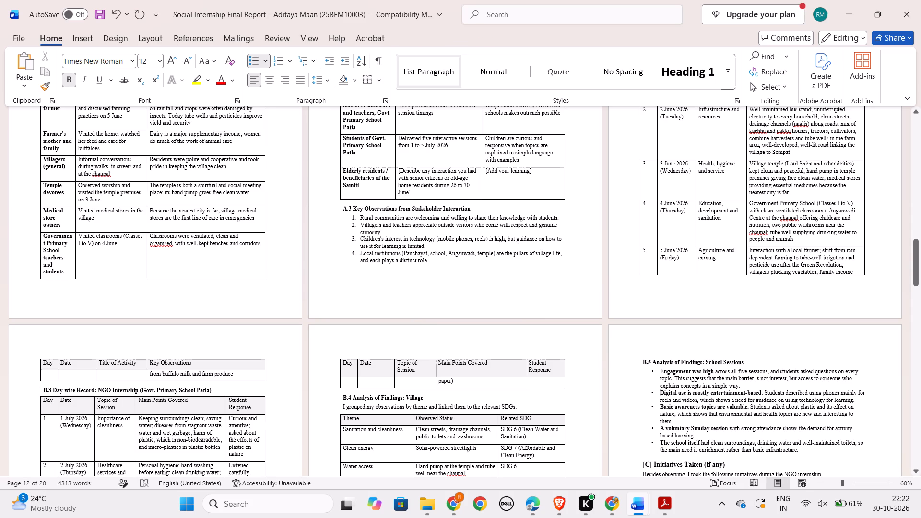
pyautogui.scroll(7, 640, 395)
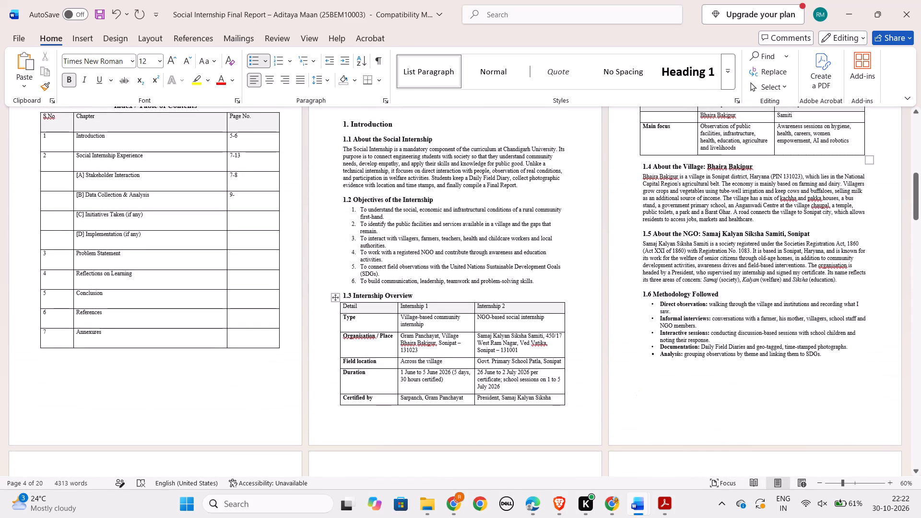
pyautogui.click(257, 203)
pyautogui.write('12')
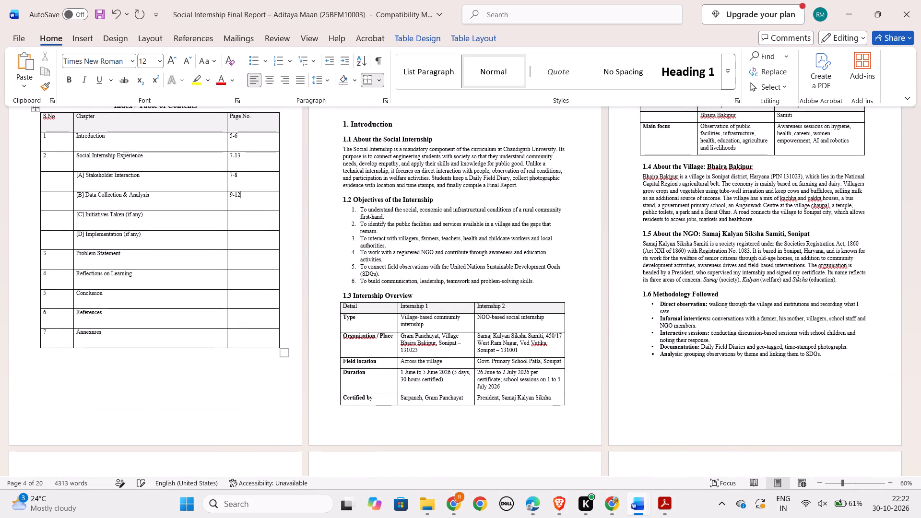
# Check which pages the [C] Initiatives Taken section covers and enter 12 as its page number in the index table.
pyautogui.click(257, 219)
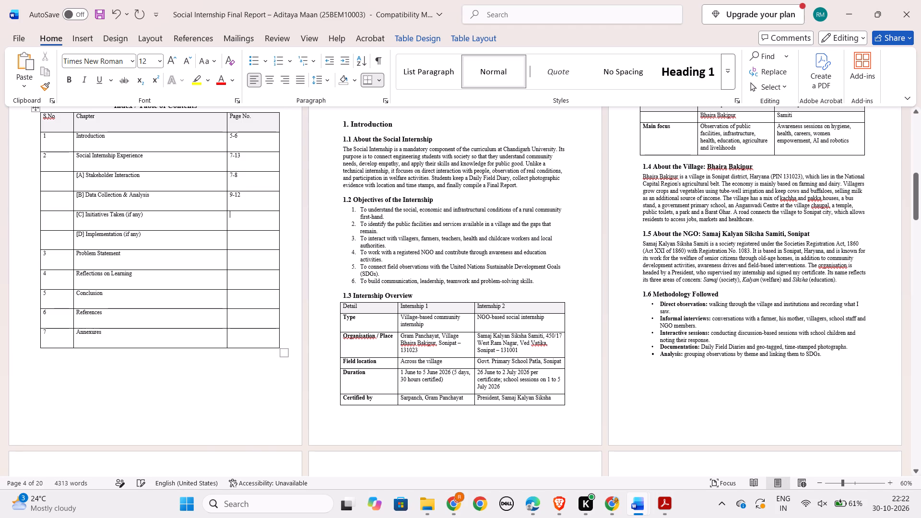
pyautogui.write('12-')
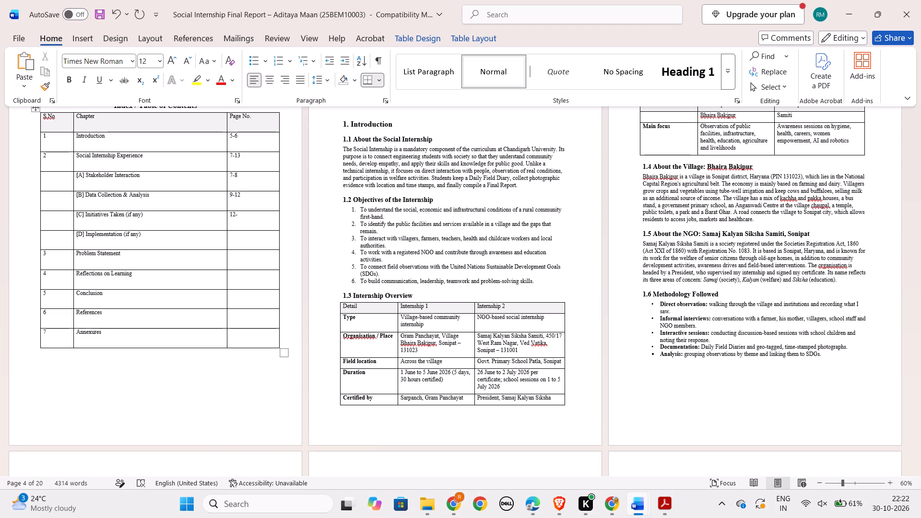
pyautogui.scroll(-5, 377, 291)
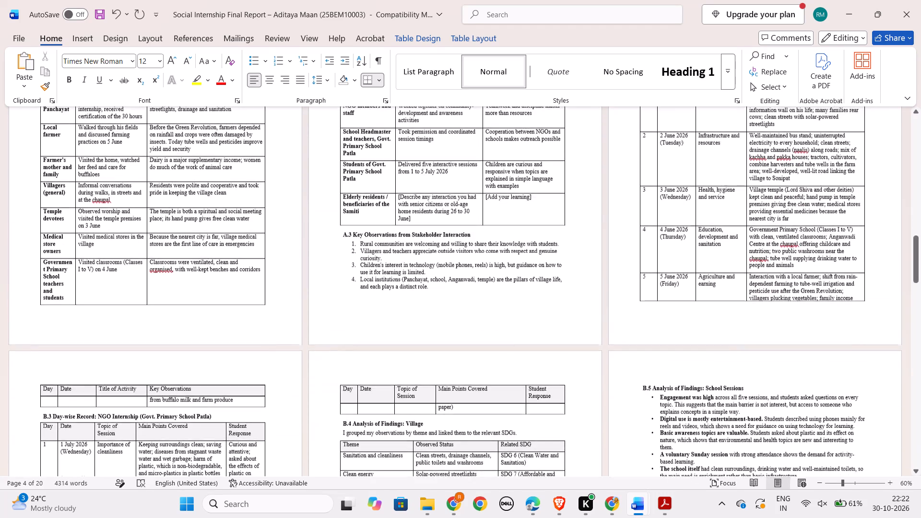
pyautogui.scroll(-3, 377, 291)
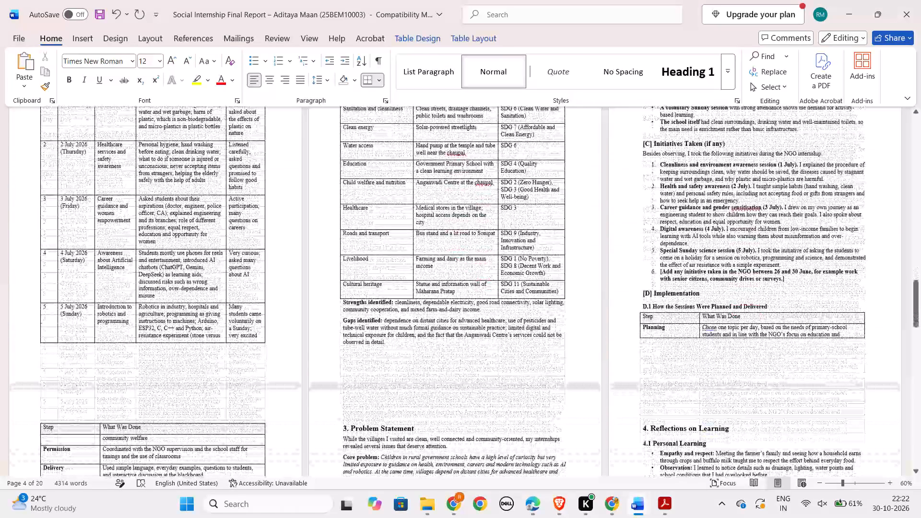
pyautogui.scroll(-1, 377, 291)
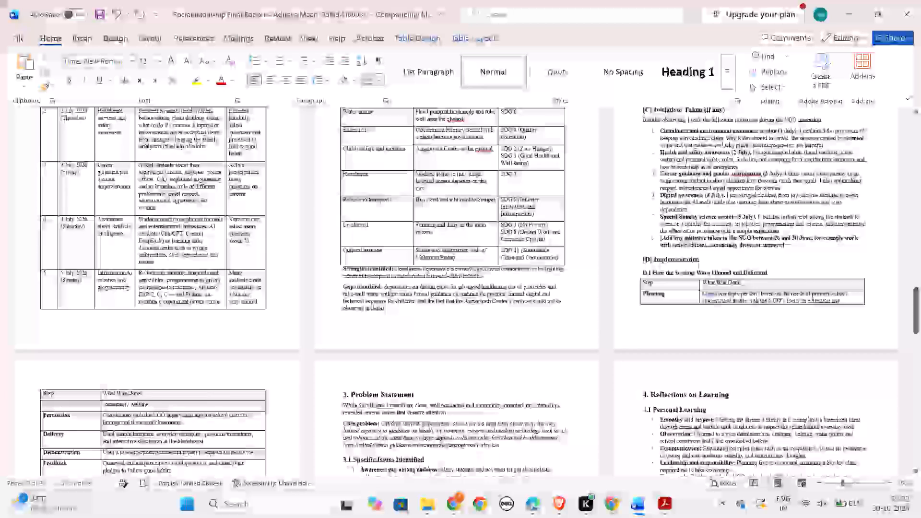
pyautogui.scroll(-2, 377, 291)
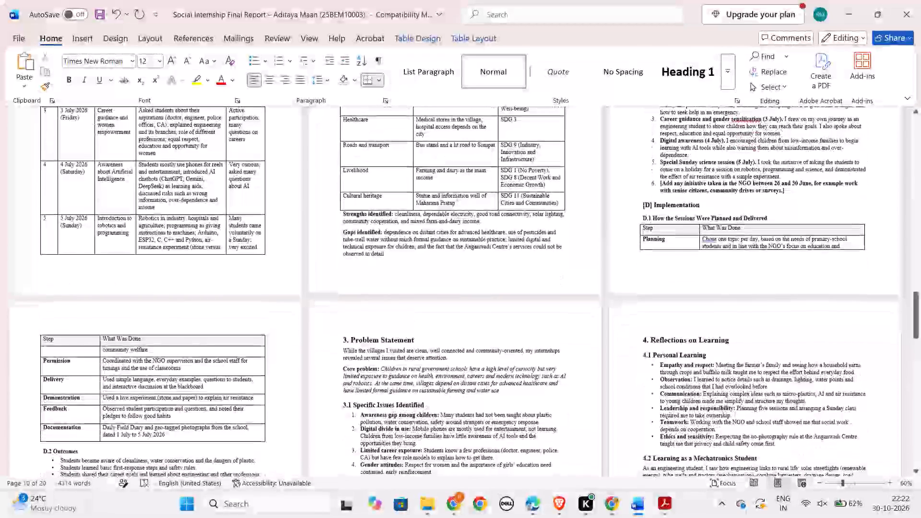
pyautogui.scroll(3, 377, 291)
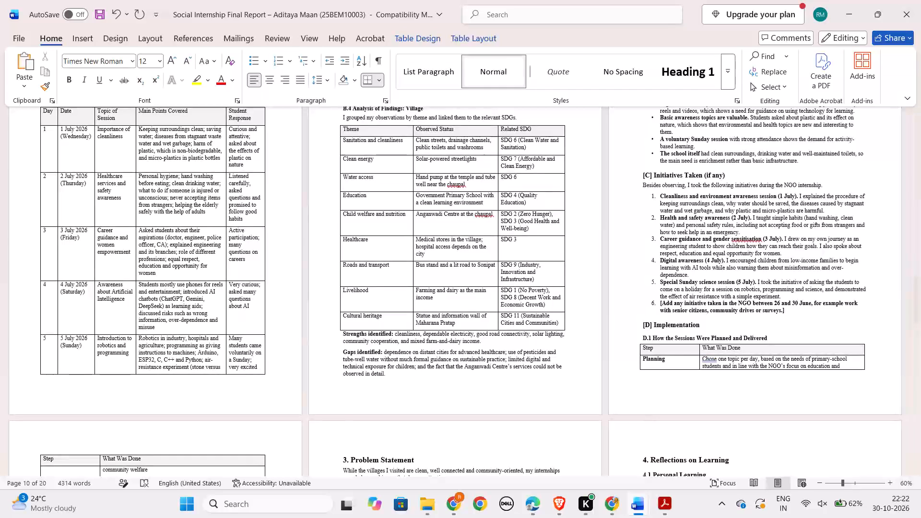
pyautogui.scroll(-1, 377, 291)
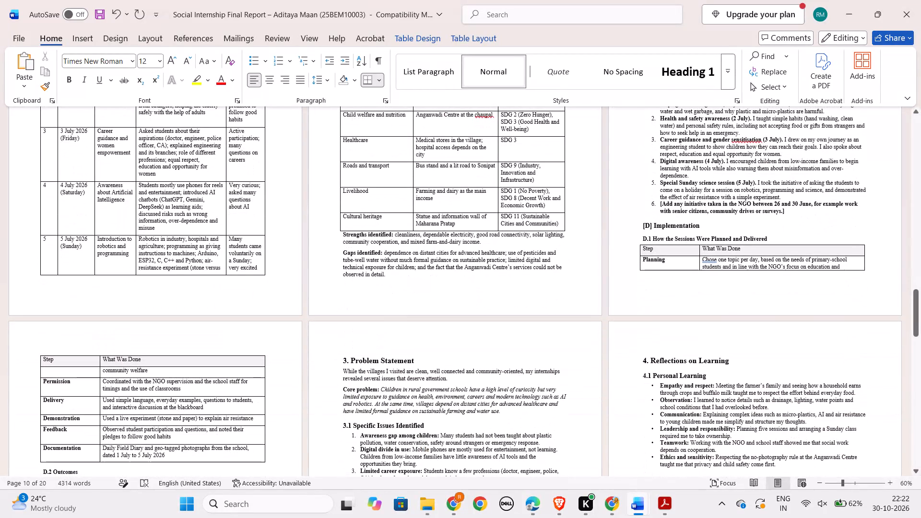
pyautogui.scroll(6, 377, 291)
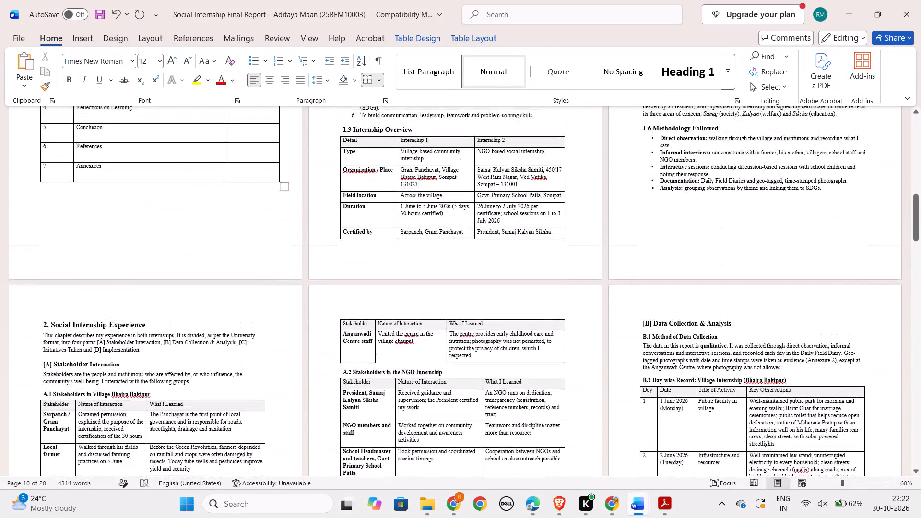
pyautogui.scroll(2, 377, 291)
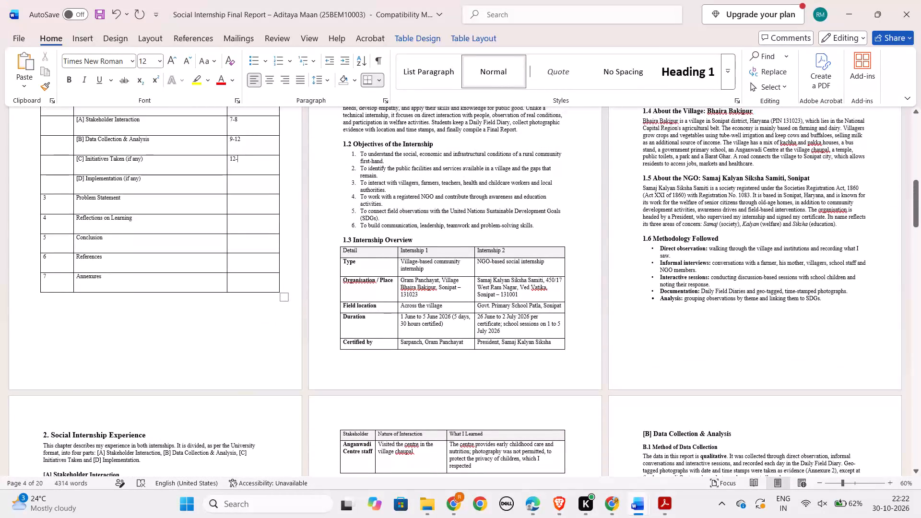
pyautogui.press('BackSpace')
# Enter 12-13 as the page number of [D] Implementation in the index table.
pyautogui.click(241, 183)
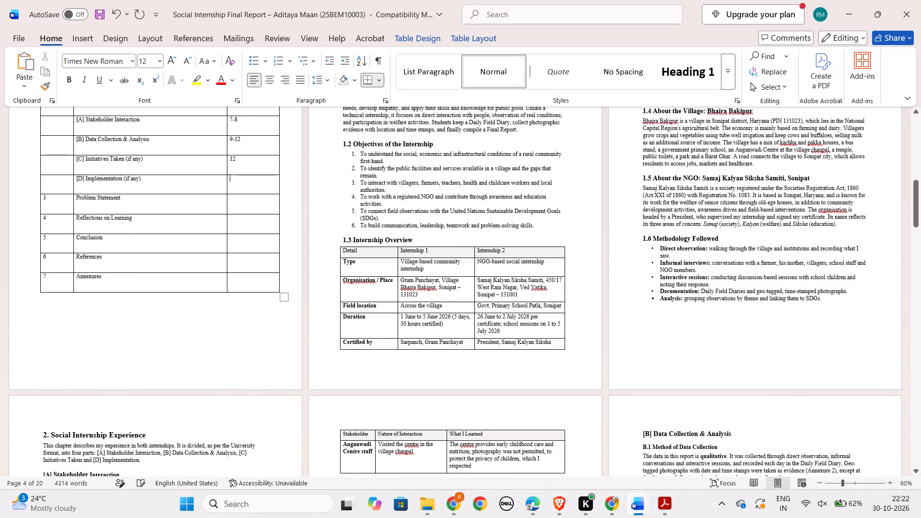
pyautogui.write('12-13')
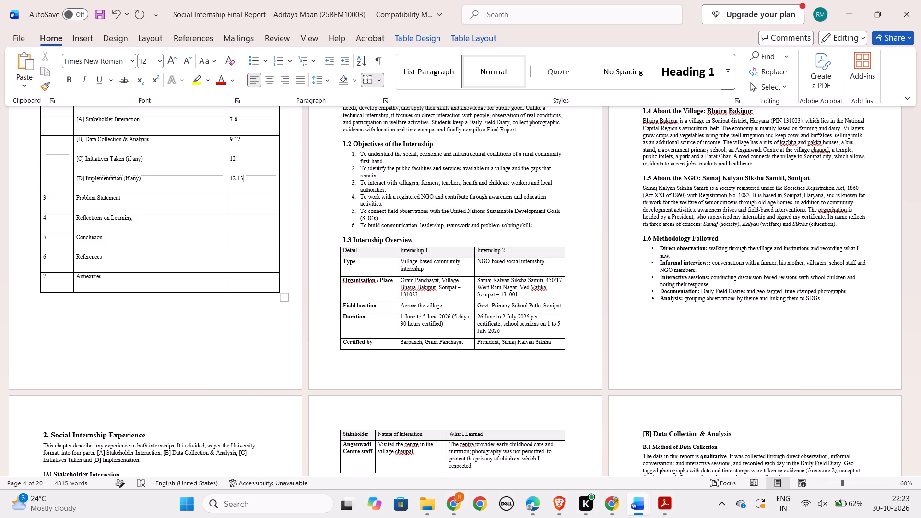
# Begin the Problem Statement page range in the index table with 14 followed by a hyphen.
pyautogui.click(241, 199)
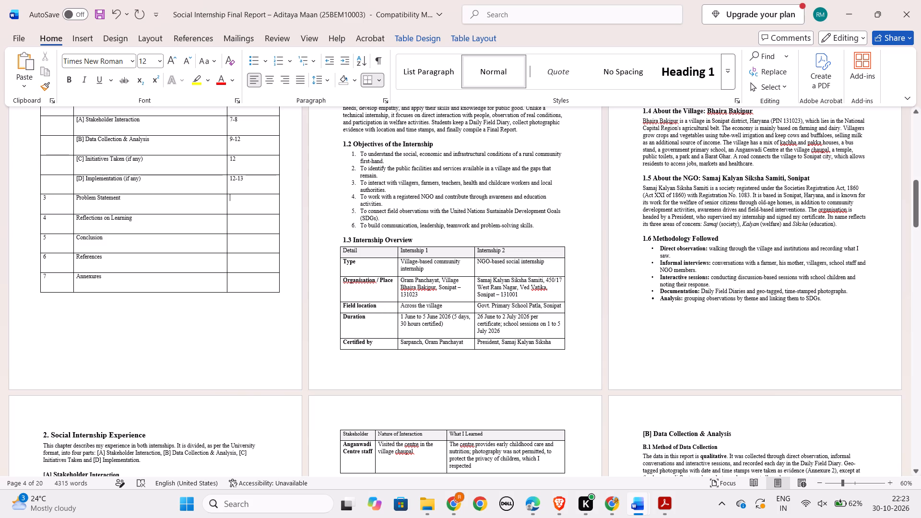
pyautogui.write('14')
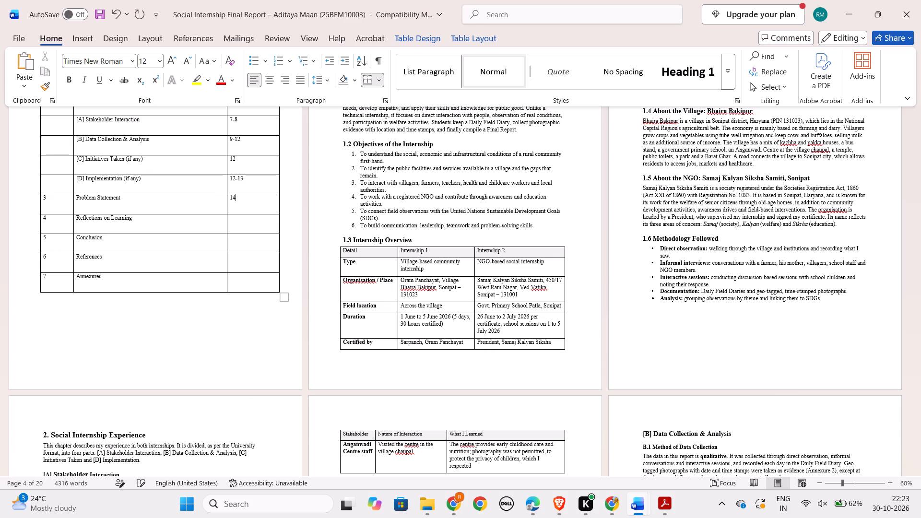
pyautogui.press('-')
# Check which pages the Problem Statement and Reflections on Learning sections cover, and remove the trailing hyphen from Problem Statement's page number in the index.
pyautogui.scroll(-5, 326, 400)
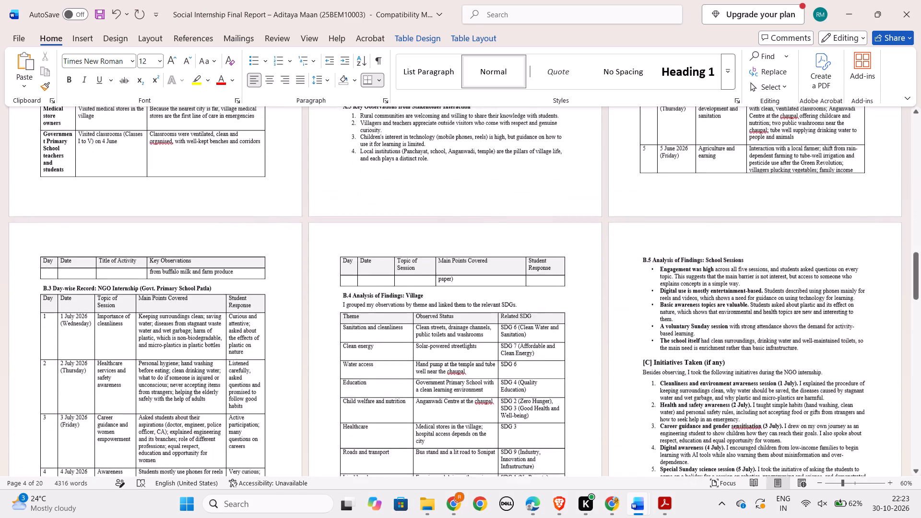
pyautogui.scroll(-8, 326, 400)
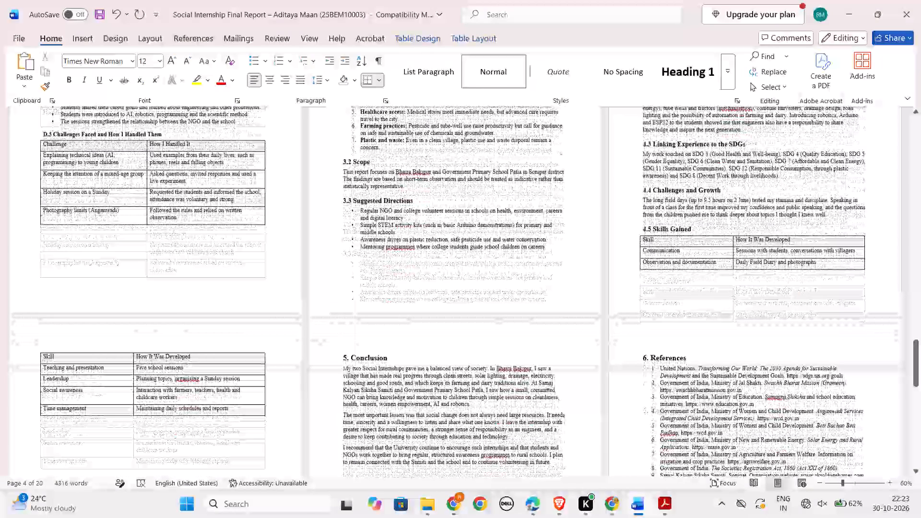
pyautogui.scroll(3, 326, 400)
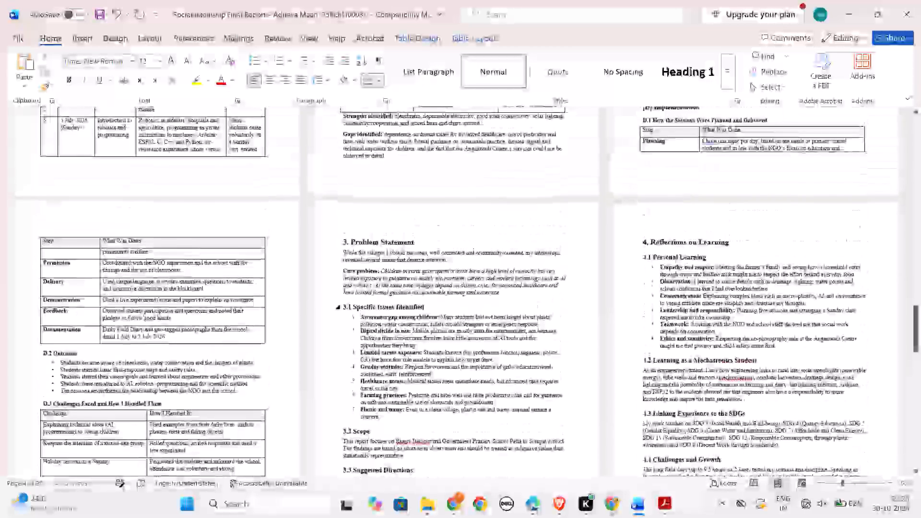
pyautogui.click(492, 297)
pyautogui.scroll(-1, 492, 297)
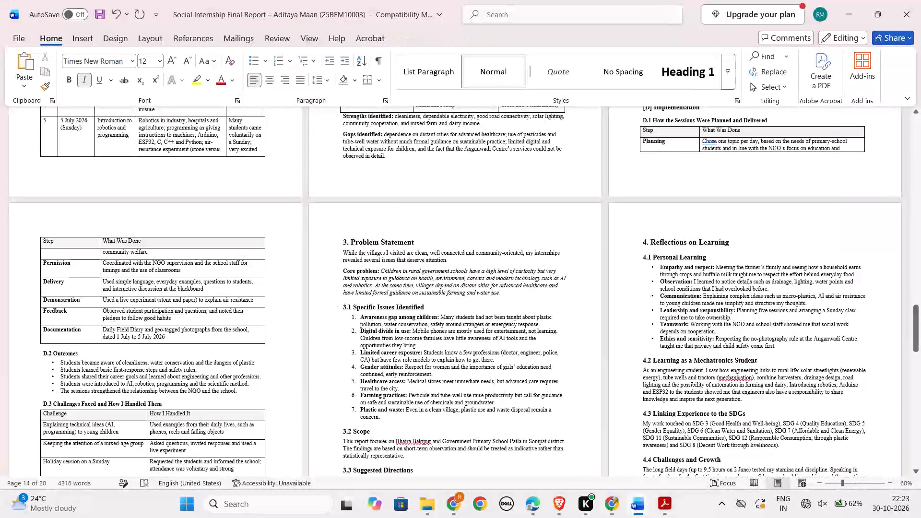
pyautogui.scroll(-3, 492, 297)
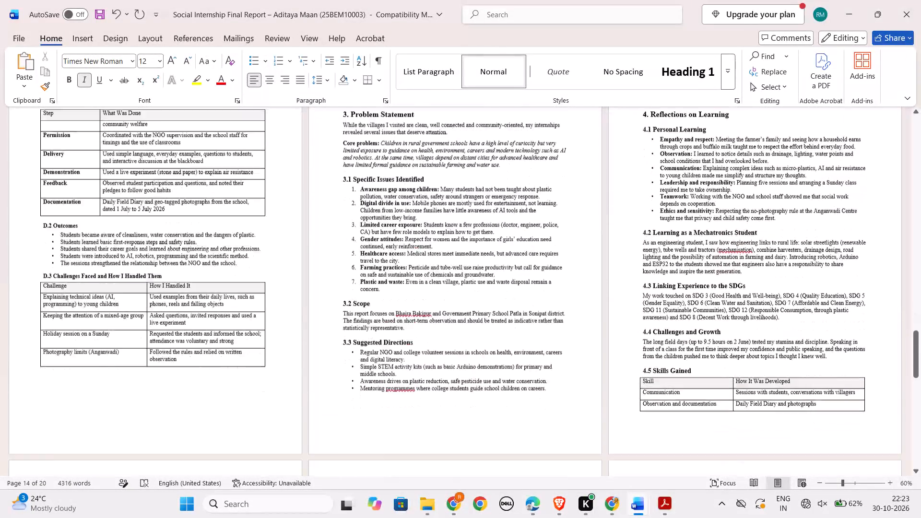
pyautogui.scroll(-1, 492, 297)
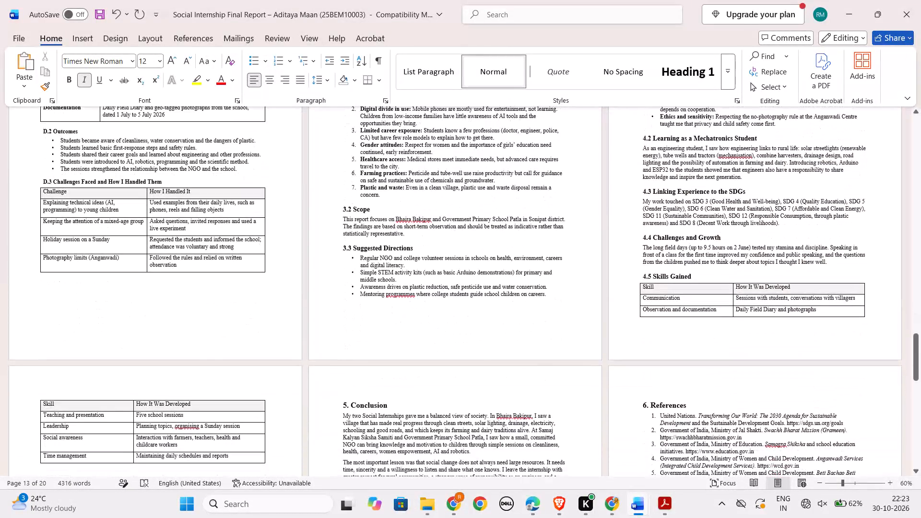
pyautogui.scroll(1, 618, 302)
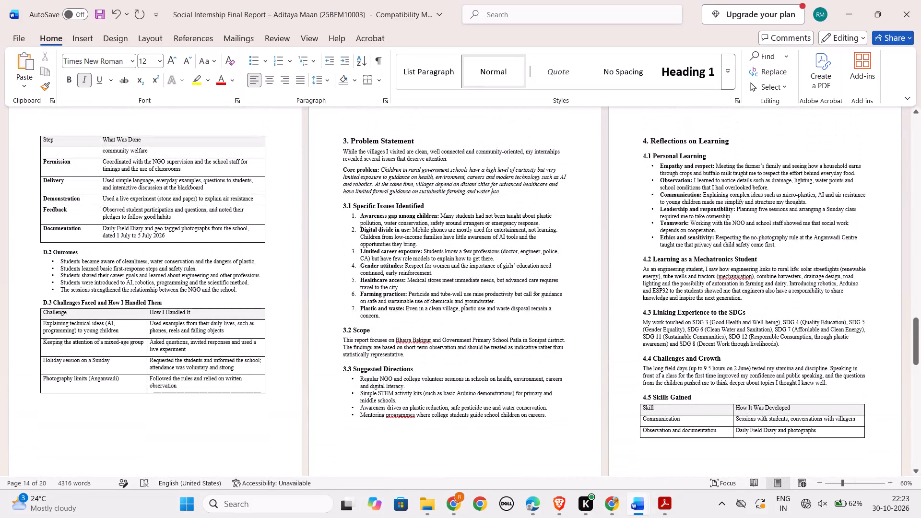
pyautogui.click(474, 361)
pyautogui.click(626, 320)
pyautogui.scroll(-3, 530, 352)
pyautogui.scroll(6, 530, 352)
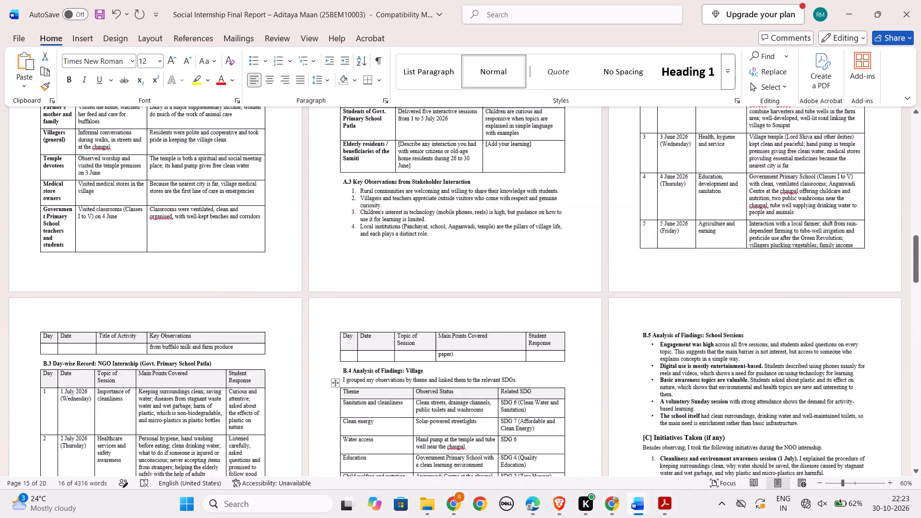
pyautogui.scroll(2, 530, 352)
pyautogui.scroll(-3, 530, 352)
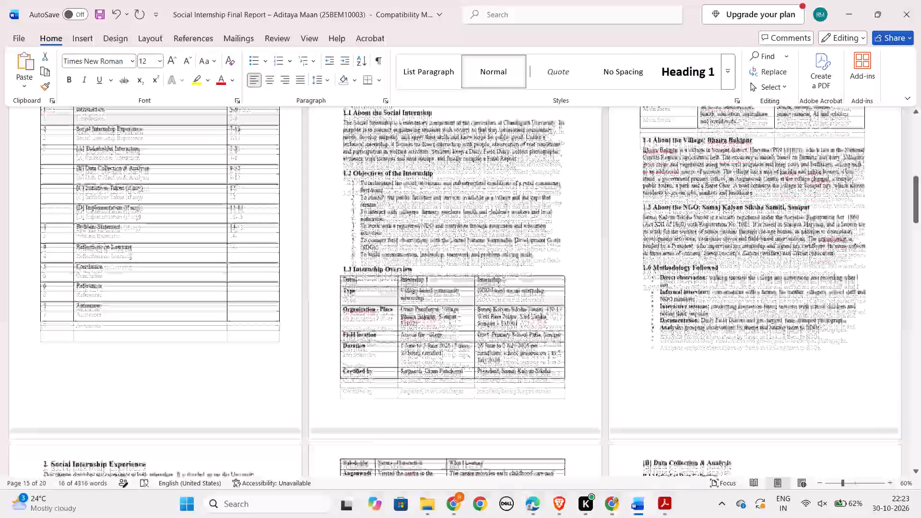
pyautogui.click(251, 229)
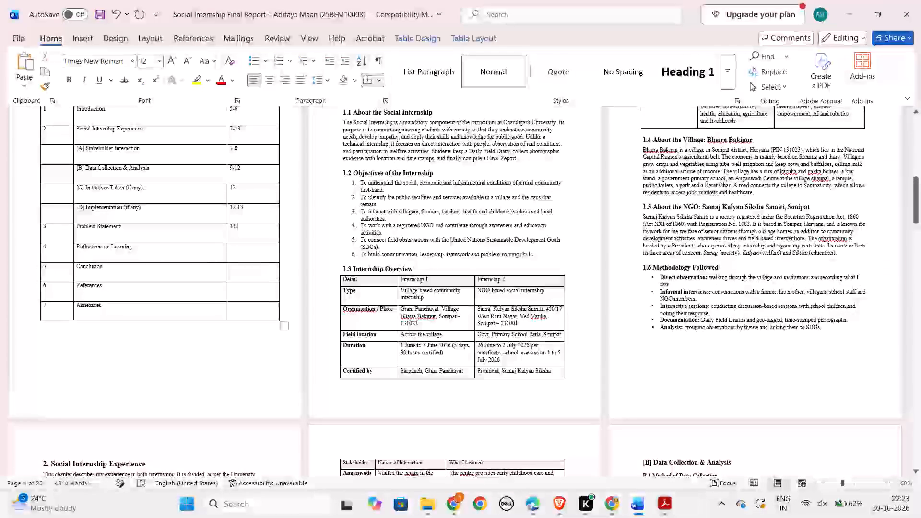
pyautogui.press('BackSpace')
# Enter 15-16 as the page number of Reflections on Learning in the index table.
pyautogui.click(242, 253)
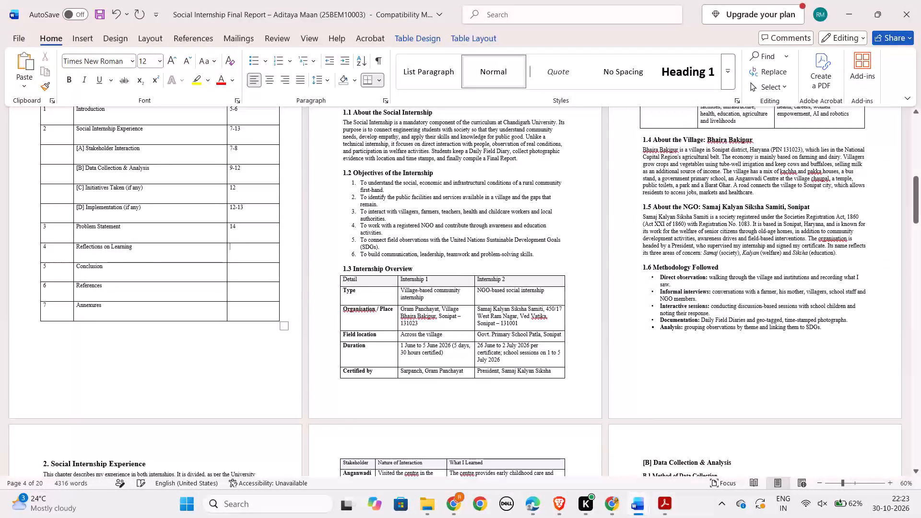
pyautogui.write('15-16')
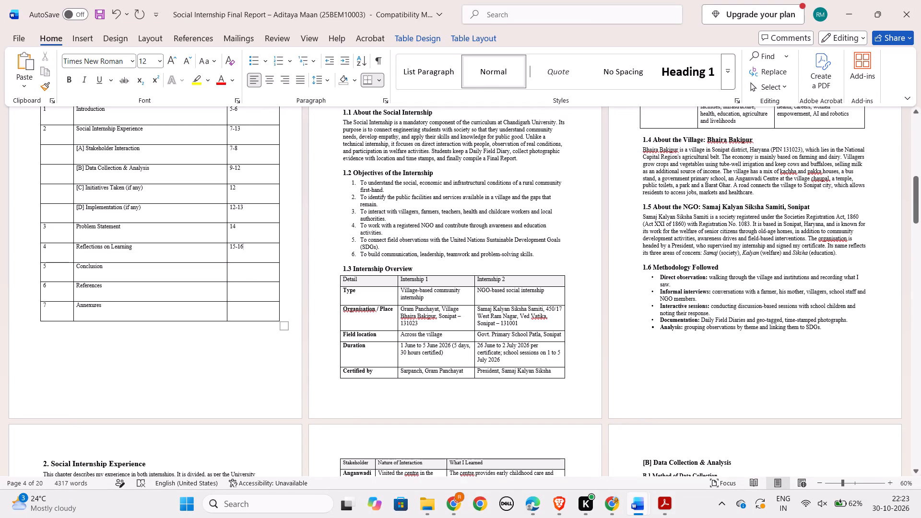
# Check which pages the Conclusion and References sections are on and enter 17 as the Conclusion's page number in the index table.
pyautogui.scroll(-4, 333, 319)
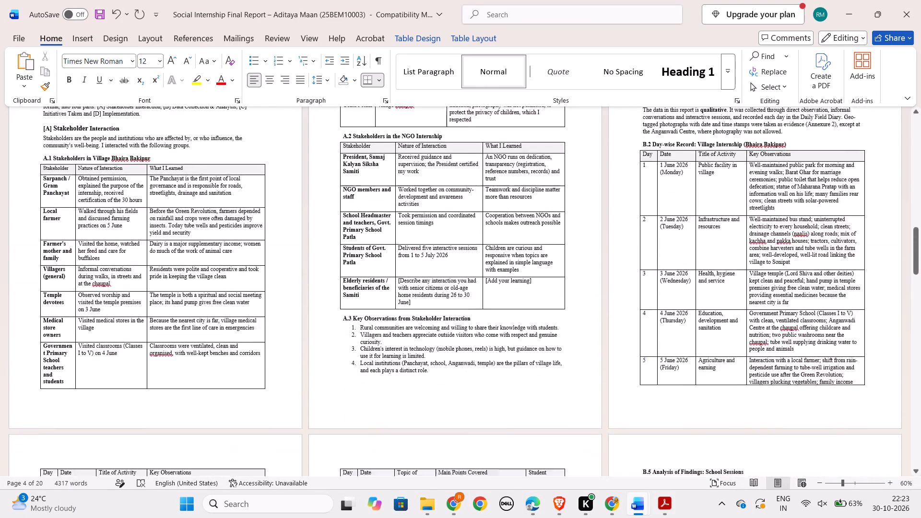
pyautogui.scroll(-7, 333, 319)
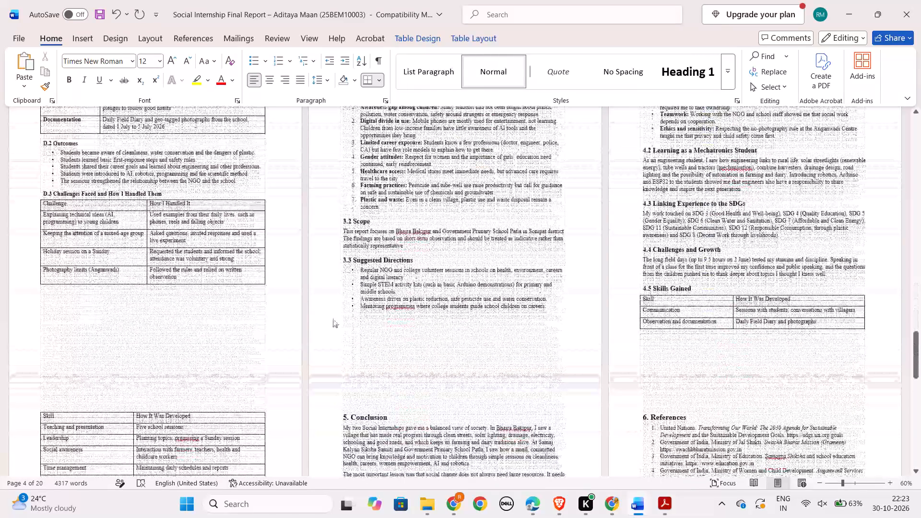
pyautogui.scroll(-4, 333, 319)
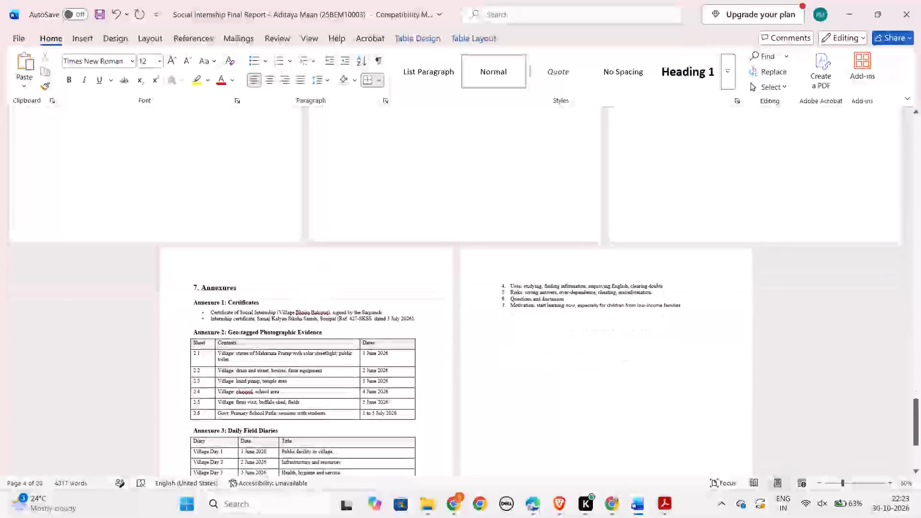
pyautogui.scroll(1, 333, 319)
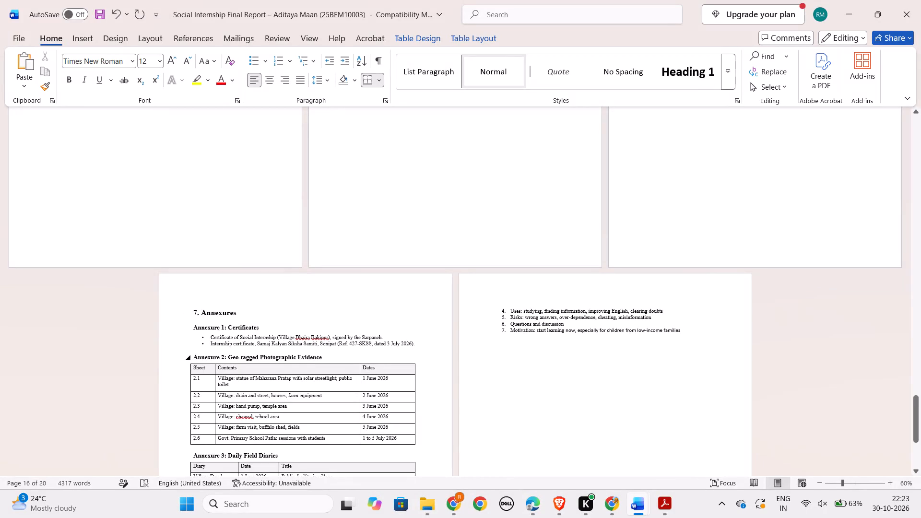
pyautogui.scroll(2, 398, 371)
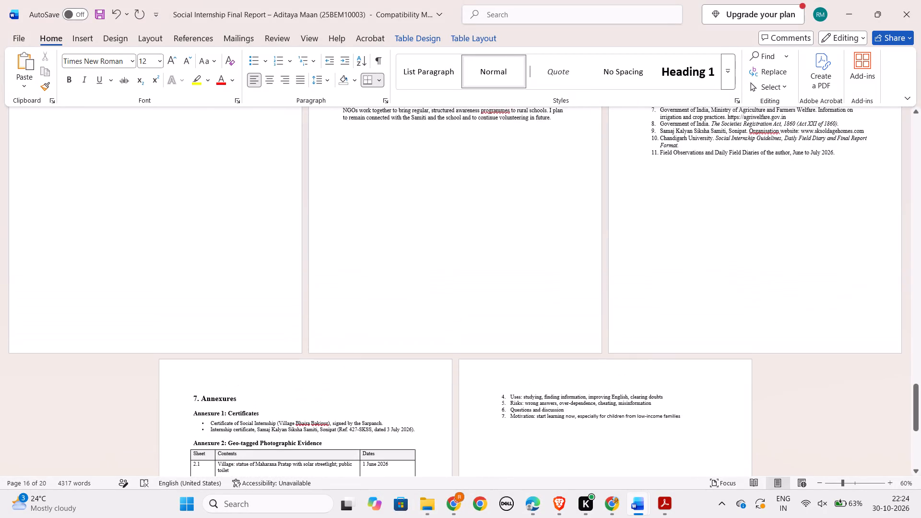
pyautogui.scroll(3, 398, 371)
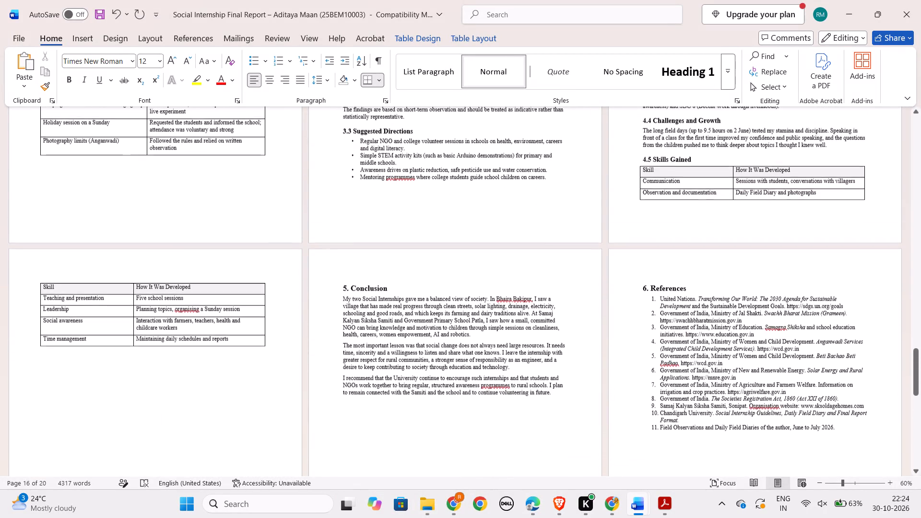
pyautogui.click(398, 371)
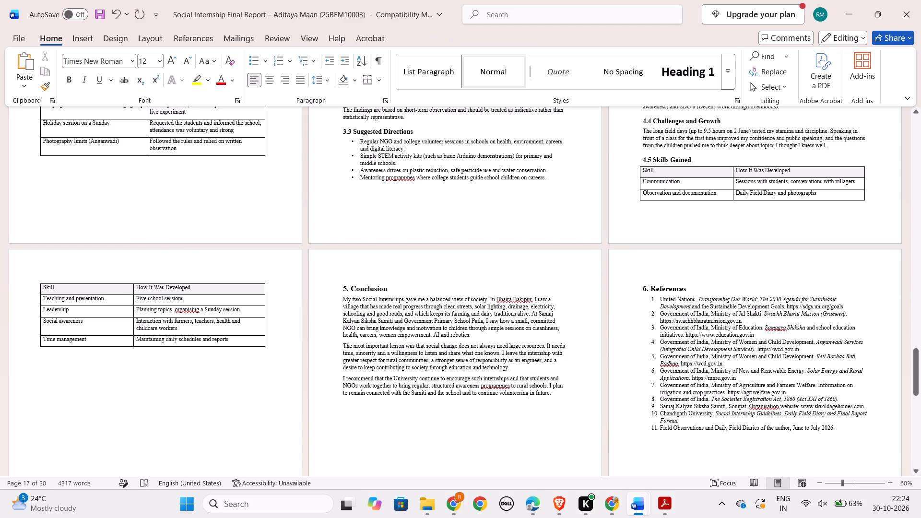
pyautogui.click(530, 421)
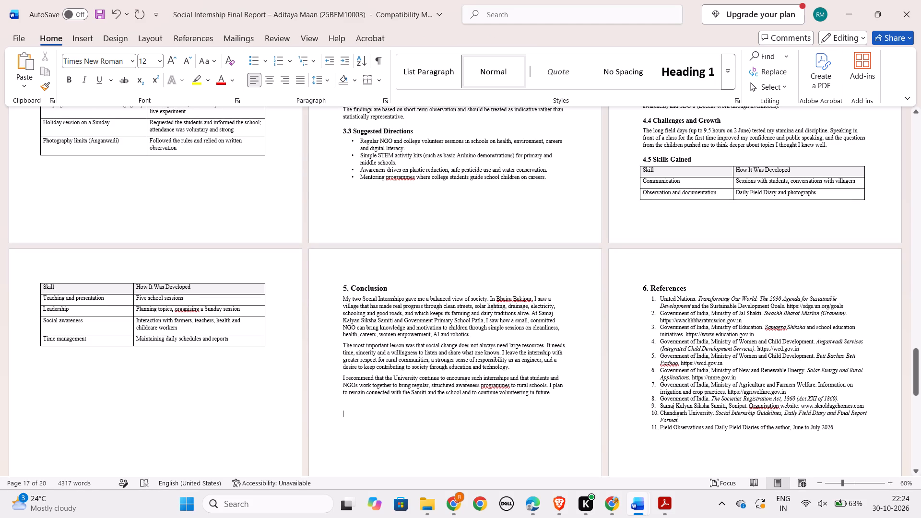
pyautogui.click(637, 423)
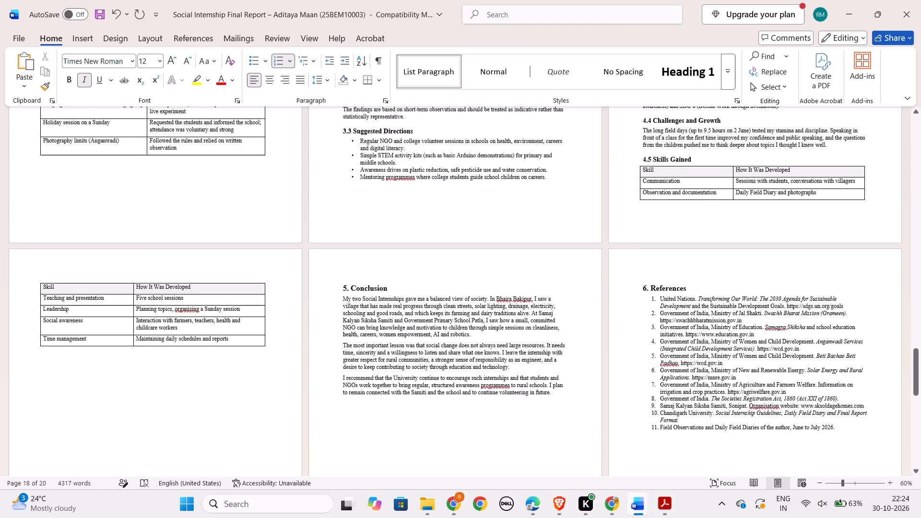
pyautogui.scroll(10, 637, 423)
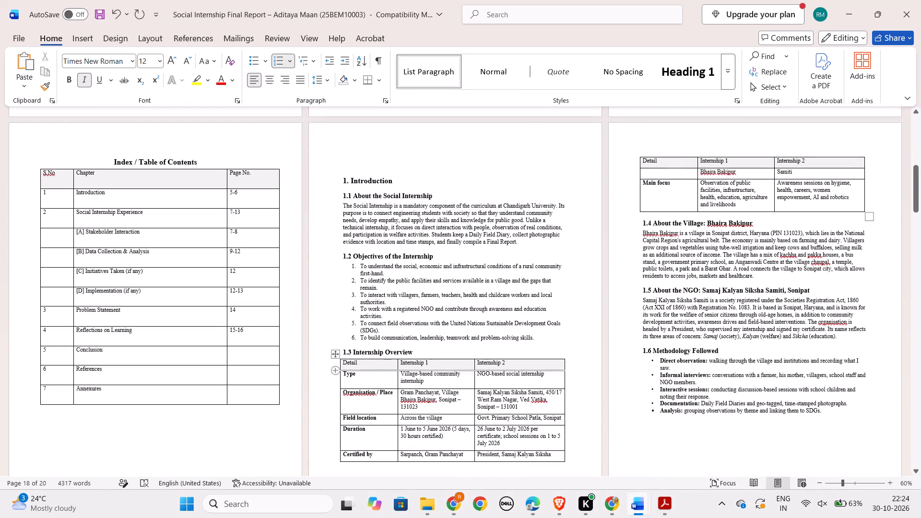
pyautogui.click(242, 353)
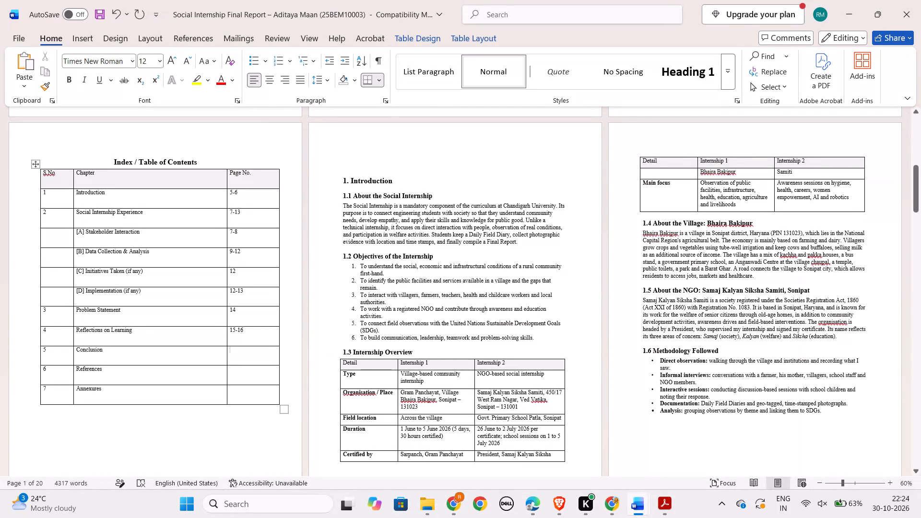
pyautogui.write('17')
# Enter 18 as the page number of References in the index table.
pyautogui.click(239, 377)
pyautogui.write('18')
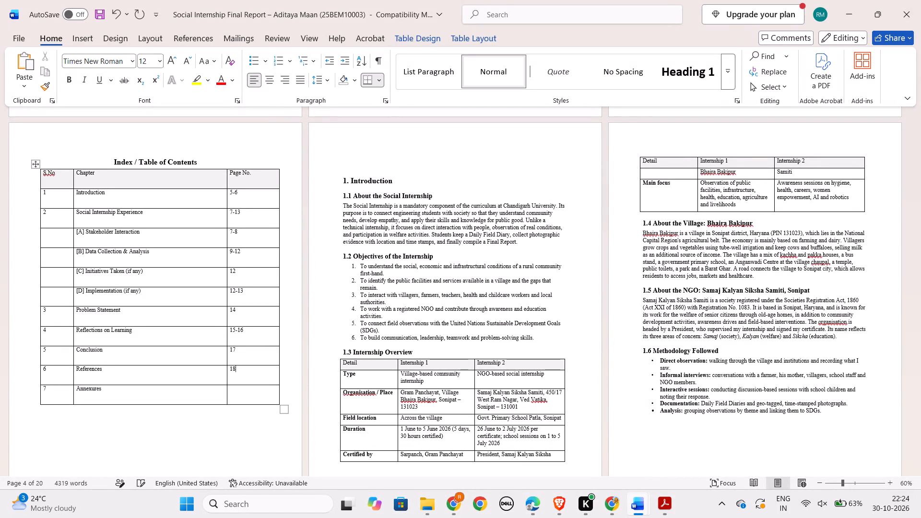
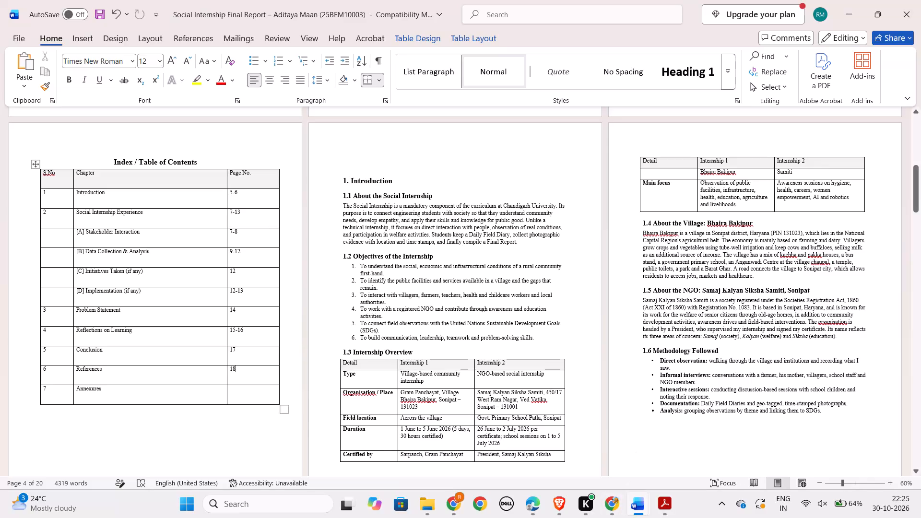
# Add blank lines below the last numbered item, about motivation to start learning, at the end of the Annexures section.
pyautogui.scroll(-14, 700, 439)
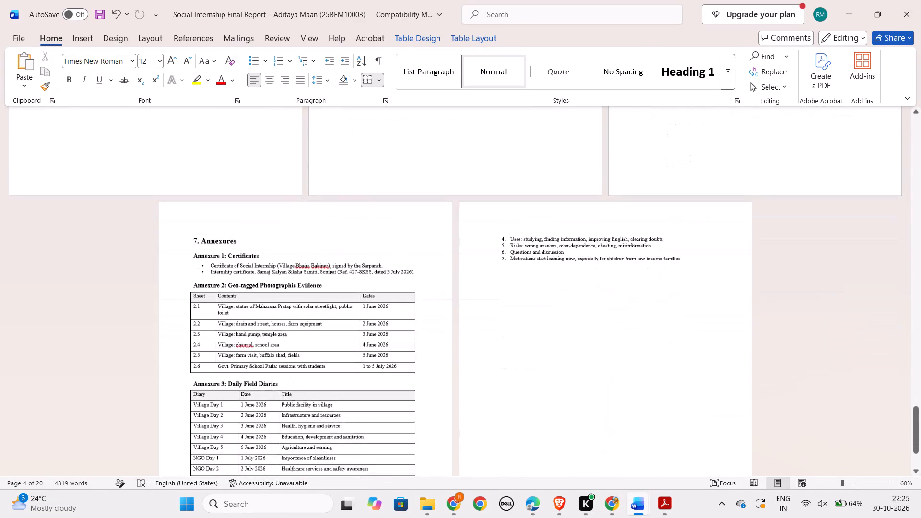
pyautogui.scroll(-1, 700, 439)
pyautogui.click(698, 247)
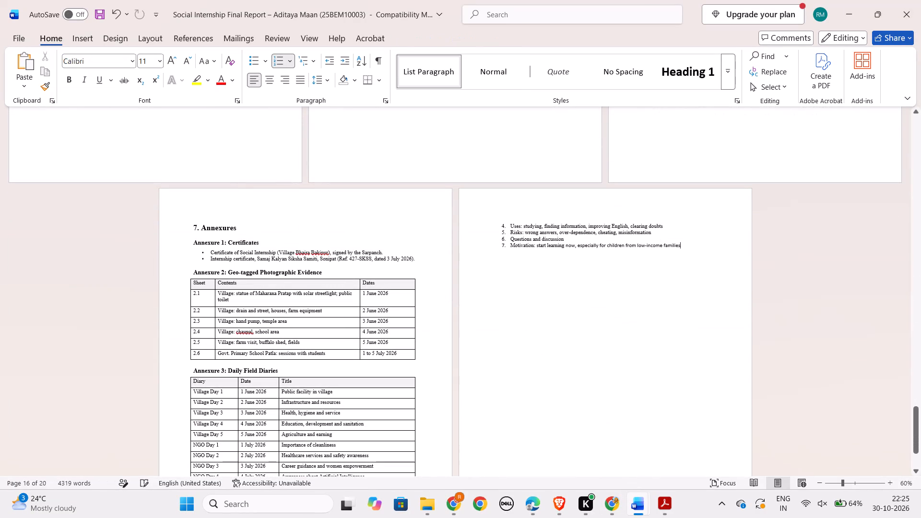
pyautogui.press('Return')
pyautogui.press('BackSpace')
pyautogui.press('Return')
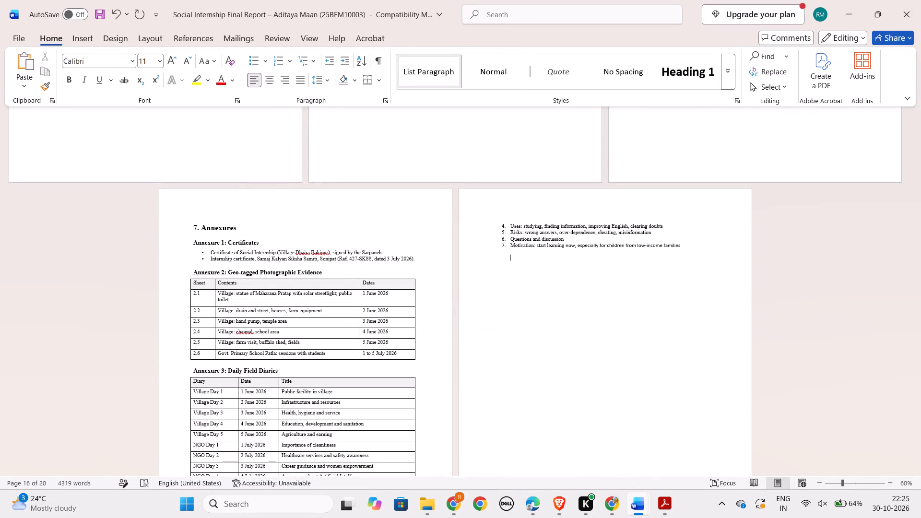
pyautogui.press('Return')
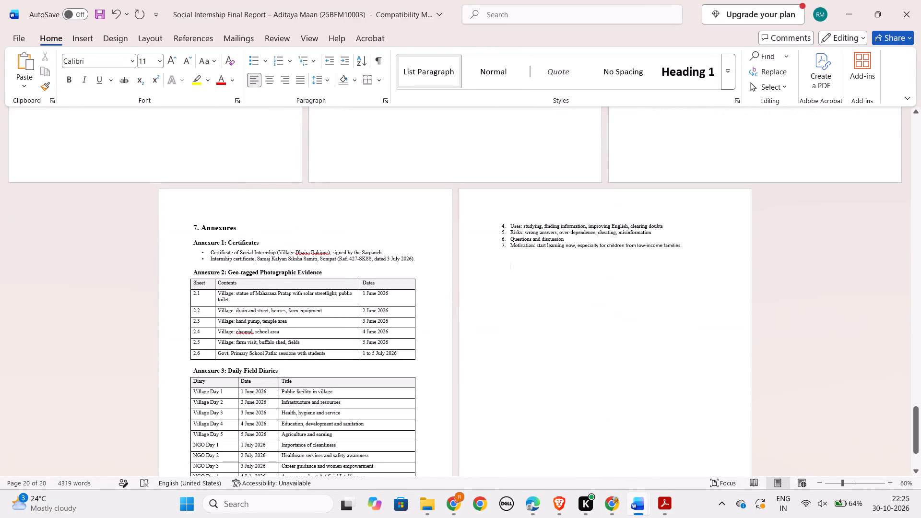
pyautogui.press('BackSpace')
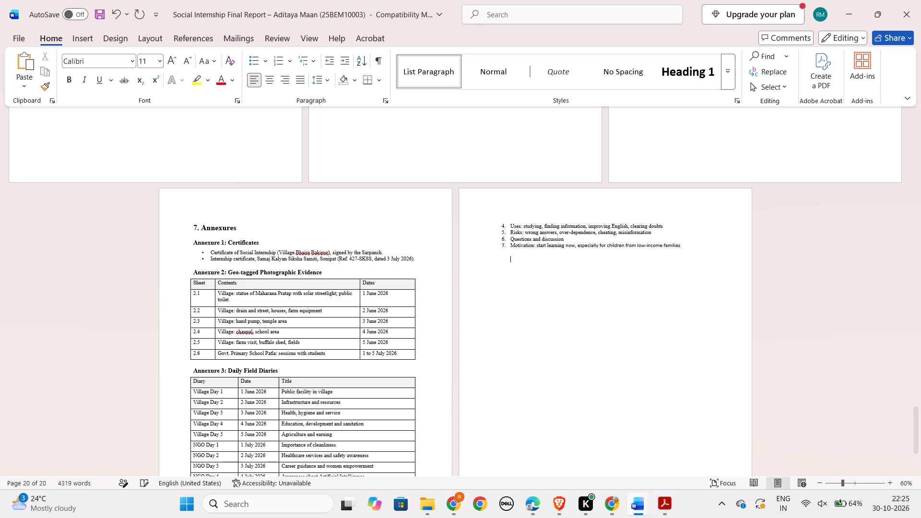
pyautogui.press('Return')
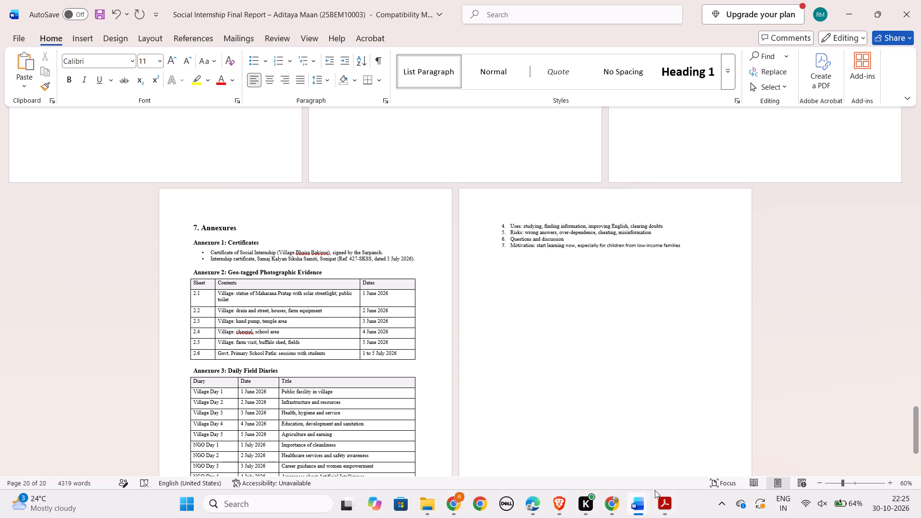
# Switch to the NGO work report chat in Claude in the Chrome browser.
pyautogui.click(458, 493)
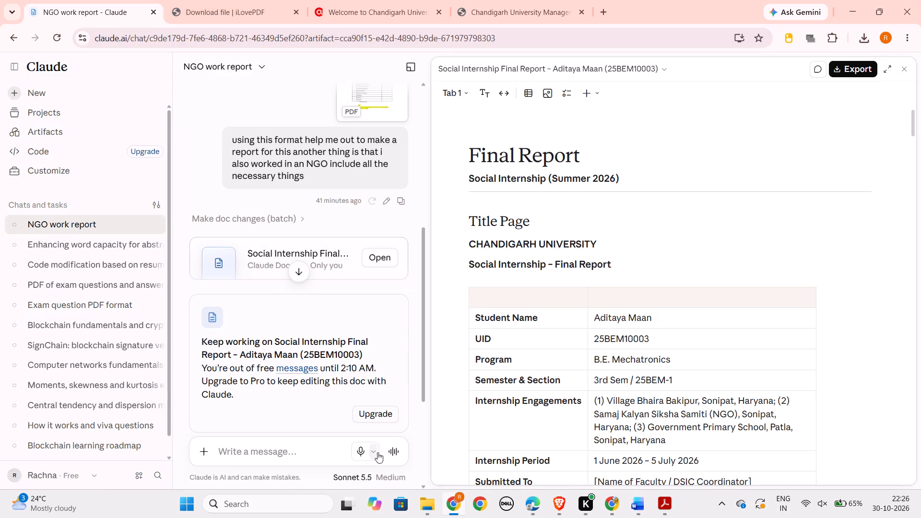
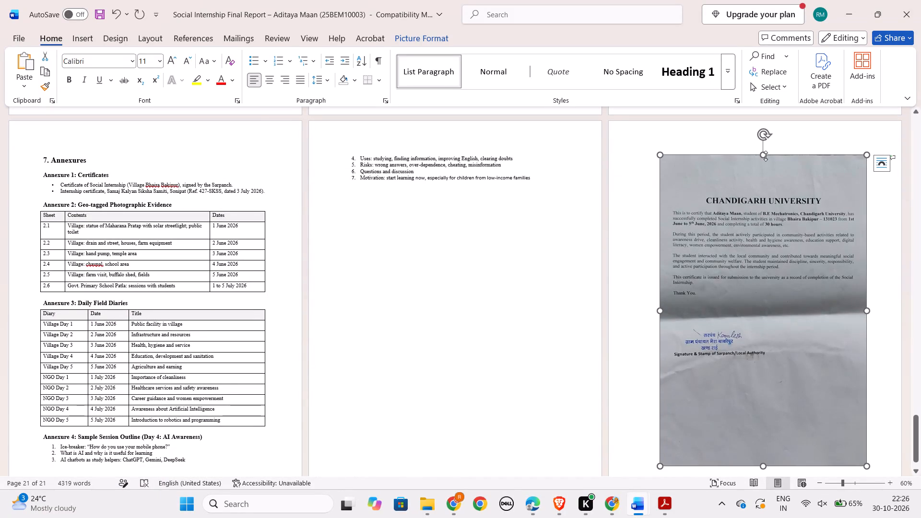
# Reduce the height of the Chandigarh University certificate image, keeping its width, so it fits below the numbered list on the preceding page.
pyautogui.moveTo(766, 156); pyautogui.dragTo(770, 193)
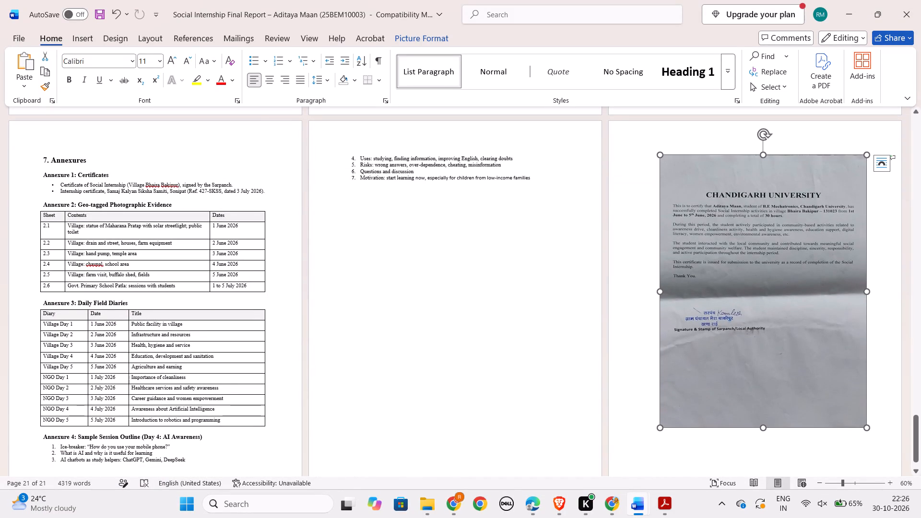
pyautogui.moveTo(763, 155); pyautogui.dragTo(774, 204)
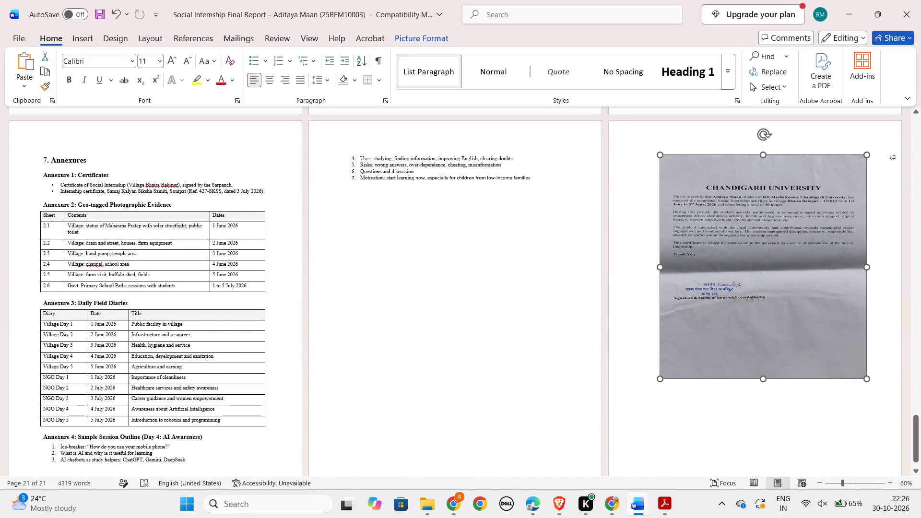
pyautogui.moveTo(774, 204); pyautogui.dragTo(774, 205)
pyautogui.click(744, 407)
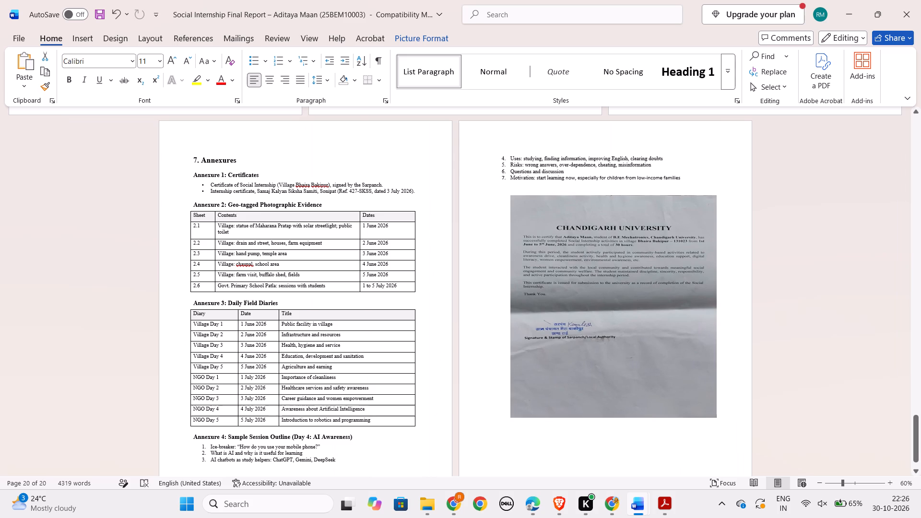
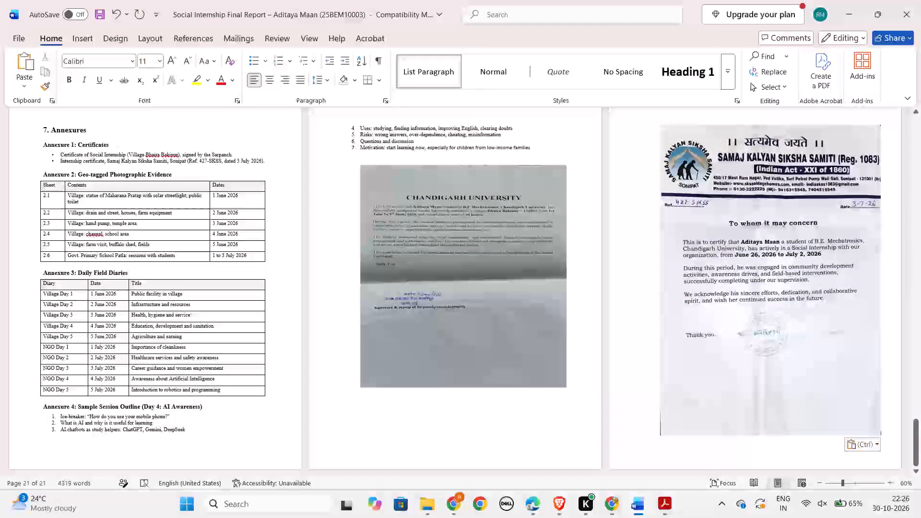
# Enter 19-21 as the page number for the Annexures row in the Index / Table of Contents table.
pyautogui.scroll(17, 656, 411)
pyautogui.scroll(-1, 308, 403)
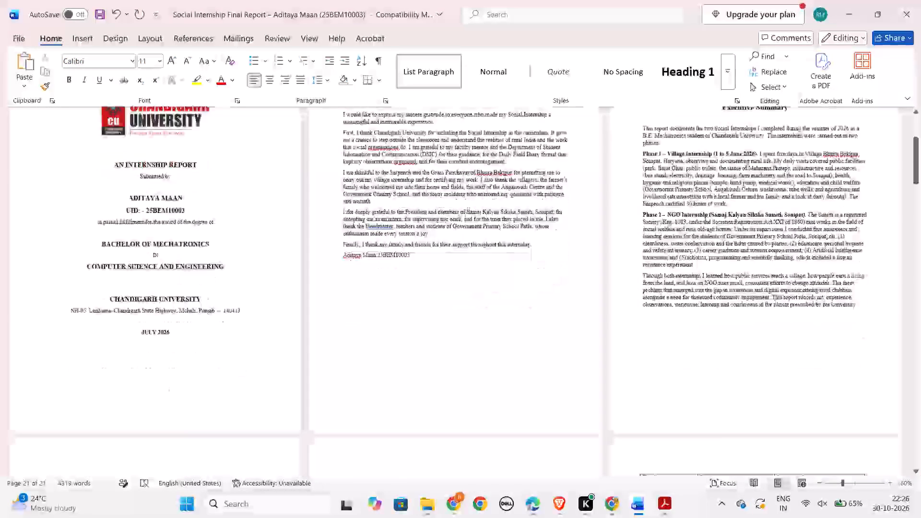
pyautogui.scroll(-3, 308, 403)
pyautogui.click(243, 421)
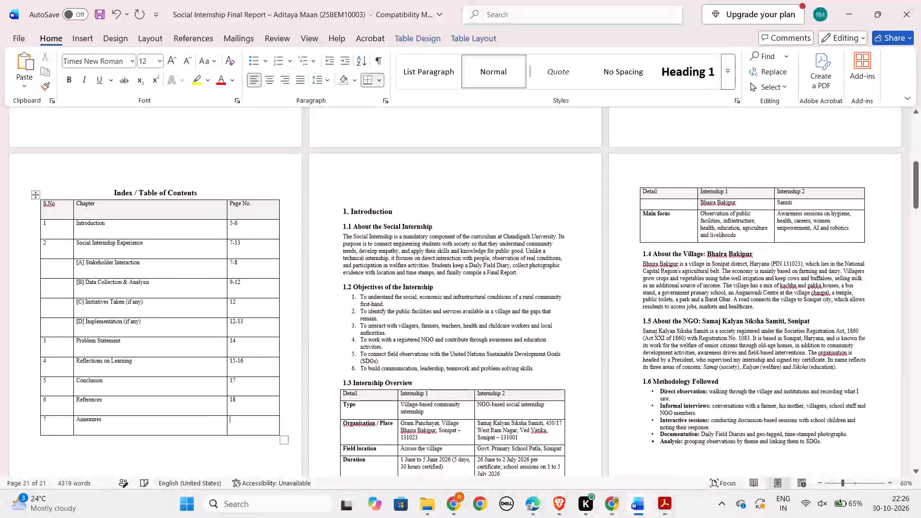
pyautogui.press('1')
pyautogui.write('9-21')
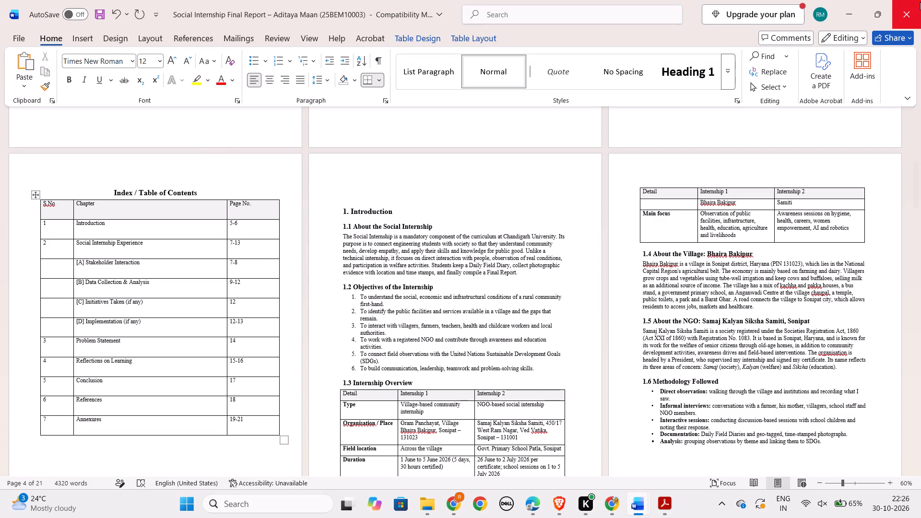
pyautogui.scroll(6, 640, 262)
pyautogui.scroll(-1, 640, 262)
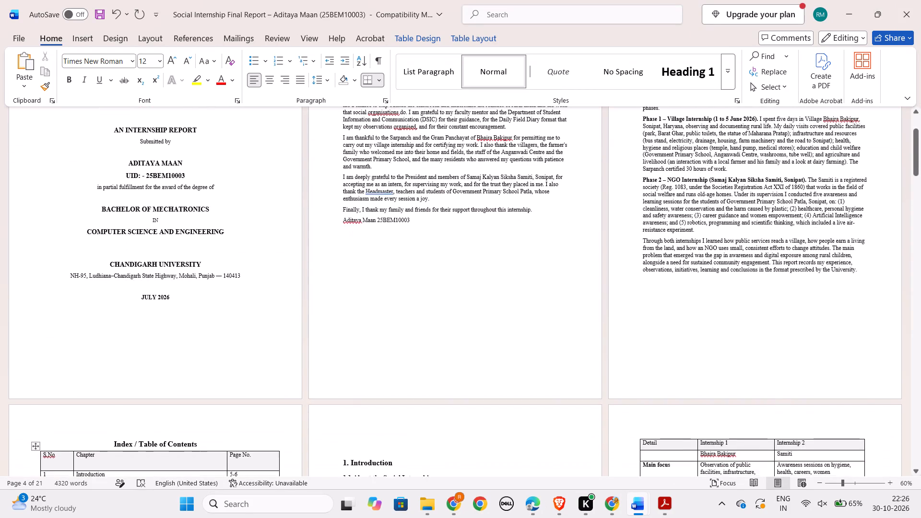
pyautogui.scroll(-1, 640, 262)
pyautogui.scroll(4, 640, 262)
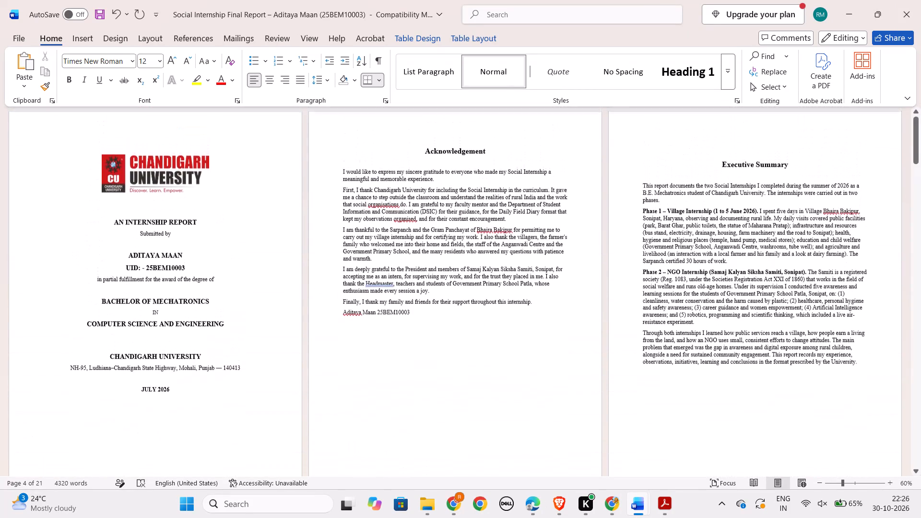
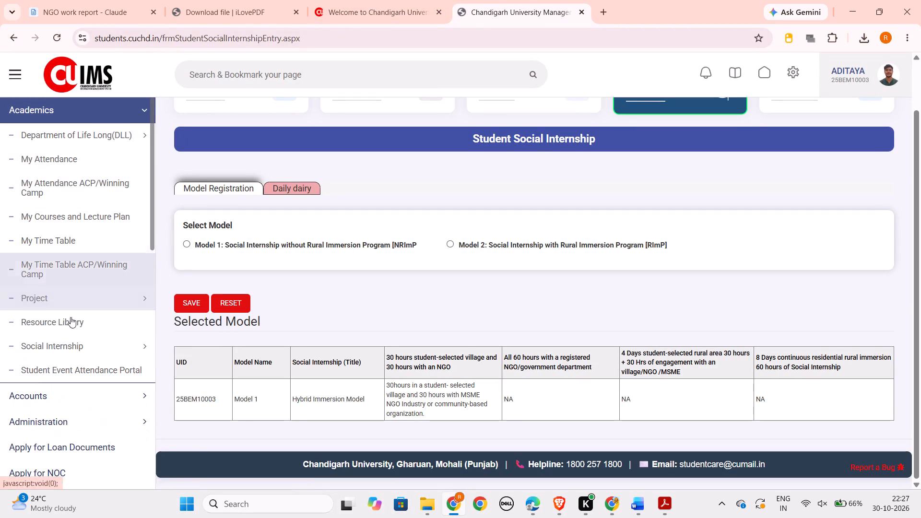
# Open the Weekly Reflection Report page under Social Internship in the student portal.
pyautogui.click(73, 341)
pyautogui.scroll(-1, 73, 341)
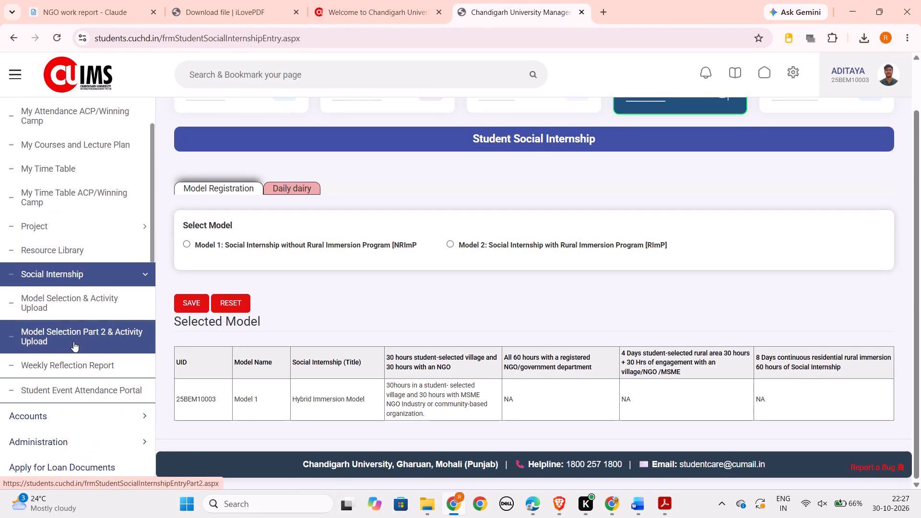
pyautogui.click(78, 360)
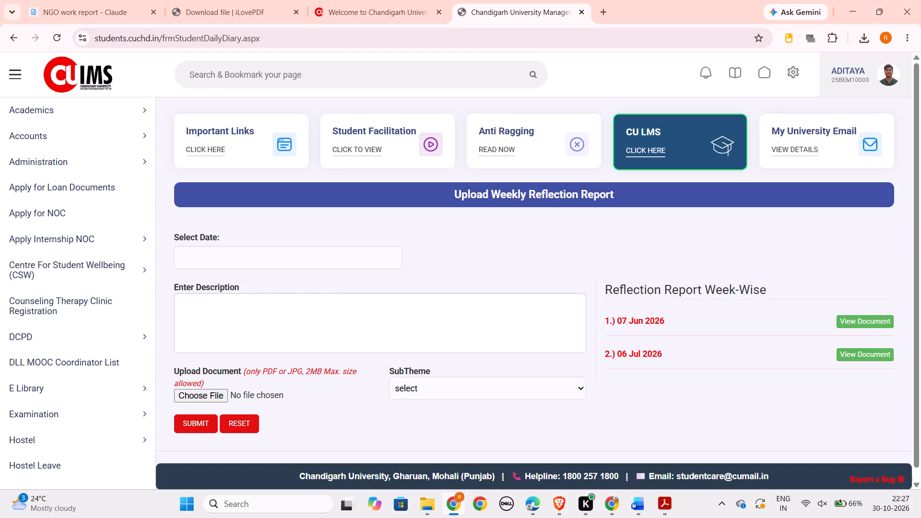
# Fill in the reflection report form with date 10/30/2026, description "This is the final social internship report." and SubTheme Other.
pyautogui.click(254, 254)
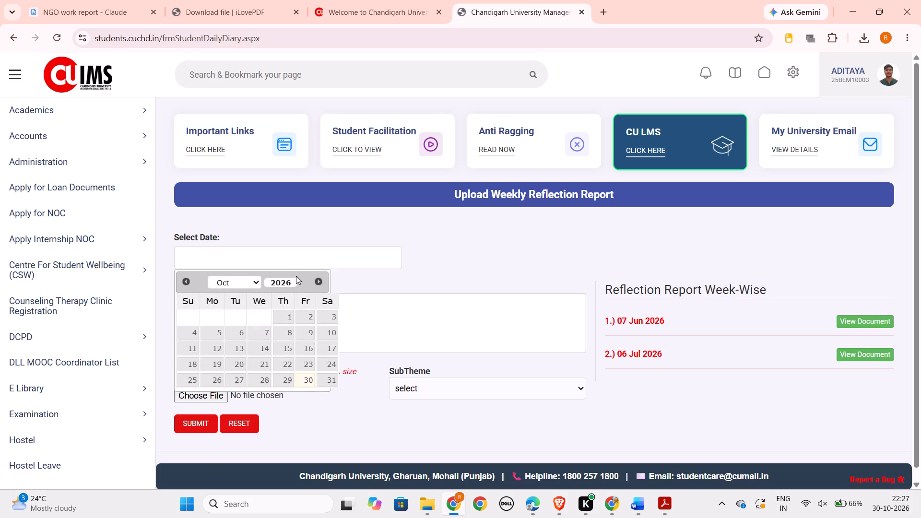
pyautogui.click(301, 382)
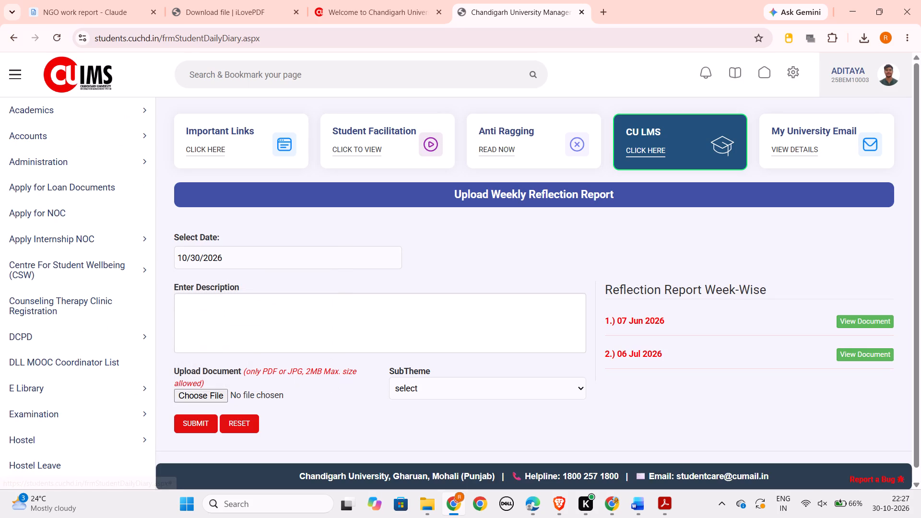
pyautogui.click(299, 308)
pyautogui.write('This is the final')
pyautogui.press('space')
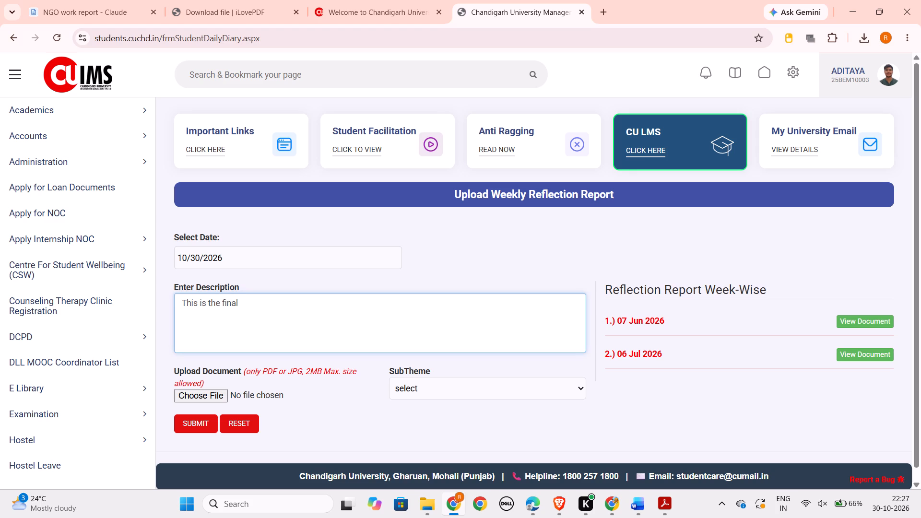
pyautogui.press('e')
pyautogui.press('BackSpace')
pyautogui.write('social internship report')
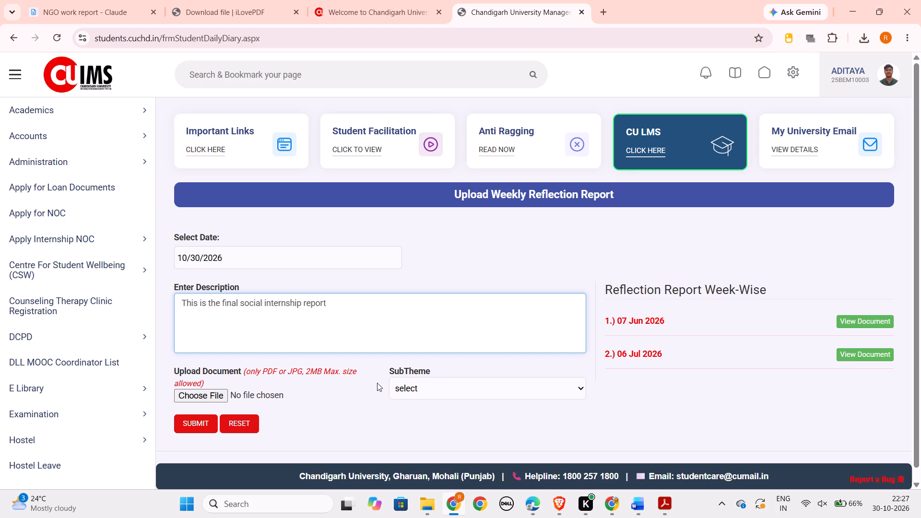
pyautogui.click(423, 394)
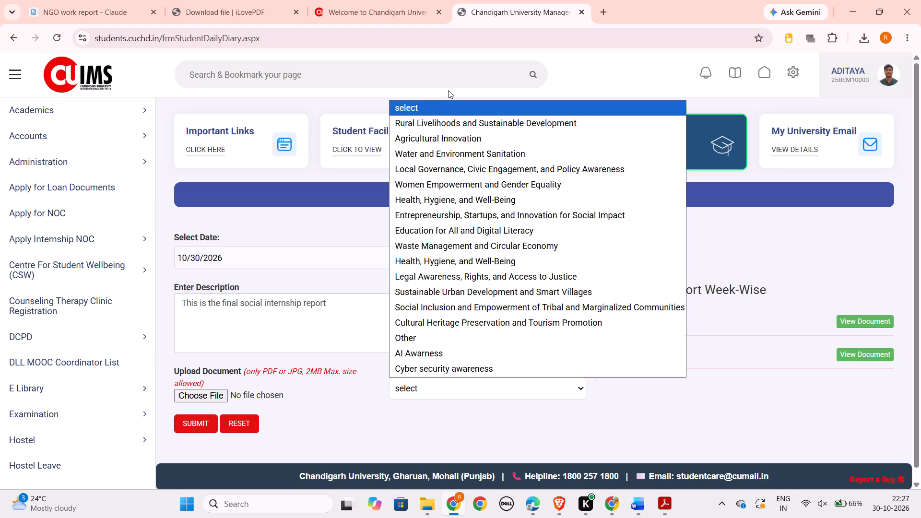
pyautogui.click(440, 340)
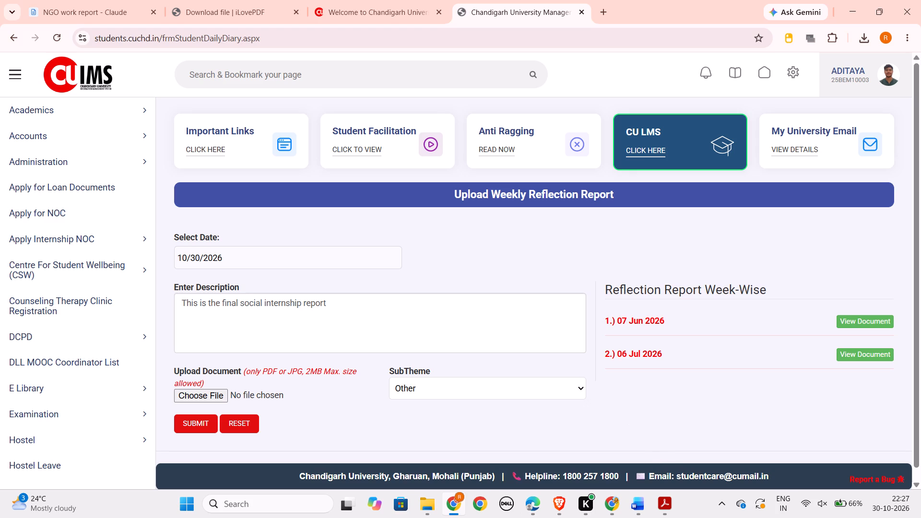
pyautogui.click(388, 331)
pyautogui.press('.')
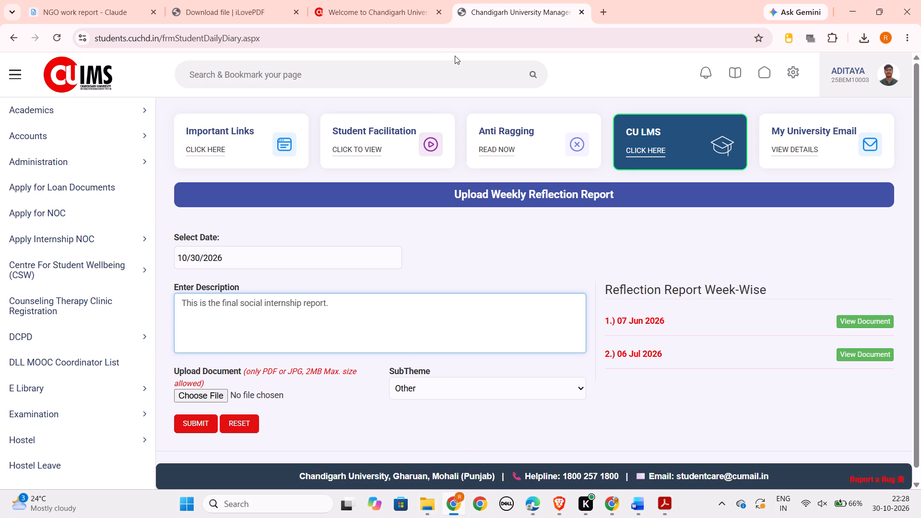
# Switch to iLovePDF and open its Word to PDF converter.
pyautogui.click(220, 0)
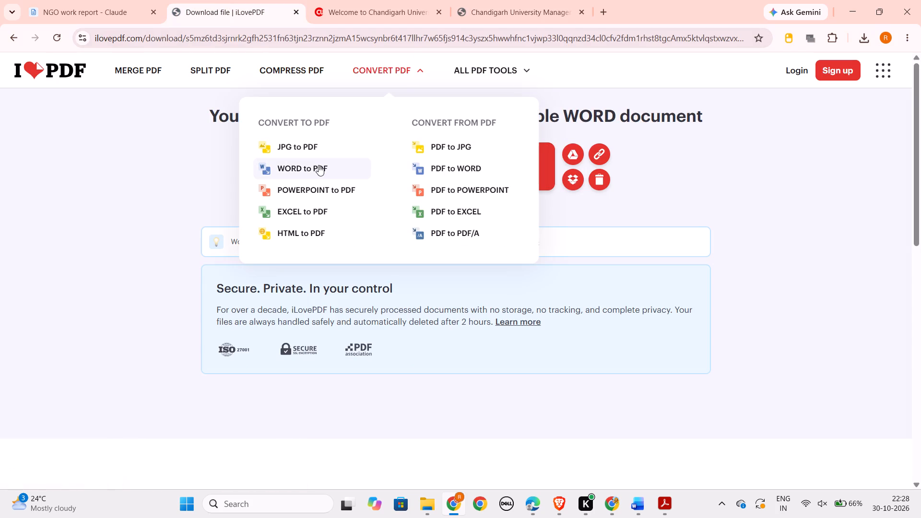
pyautogui.click(319, 165)
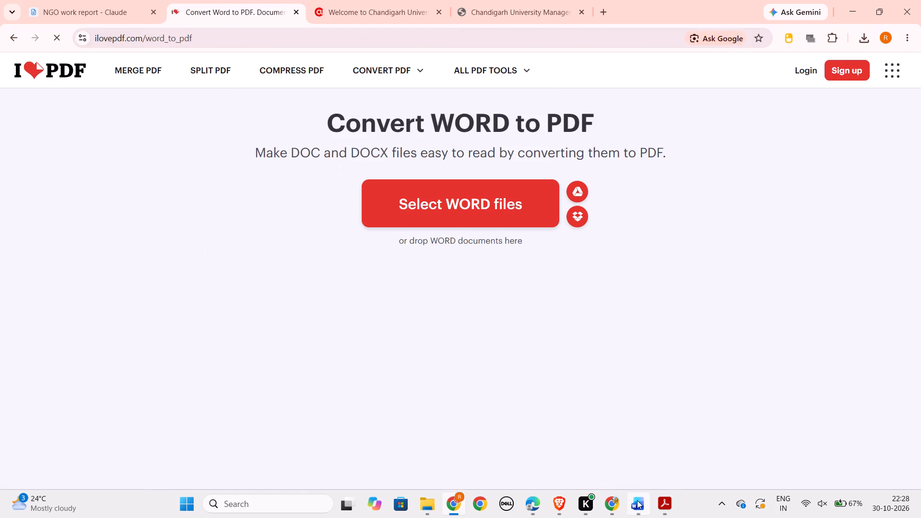
# Close the industrial training report documents open in Word and Acrobat, and bring up the recent files in File Explorer.
pyautogui.click(664, 400)
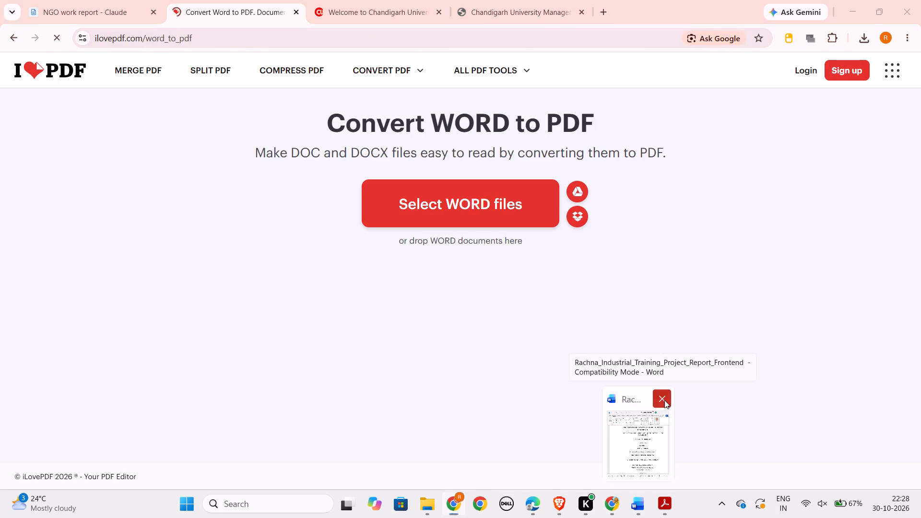
pyautogui.click(446, 500)
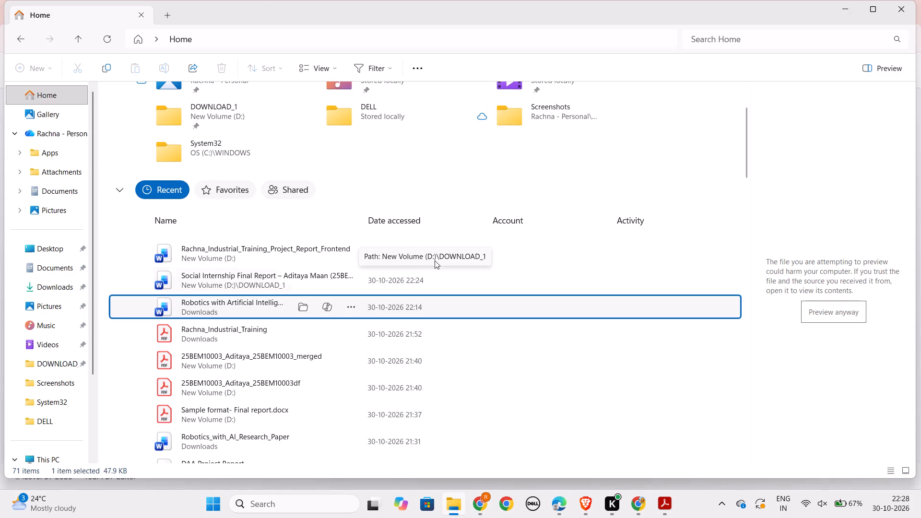
pyautogui.click(463, 252)
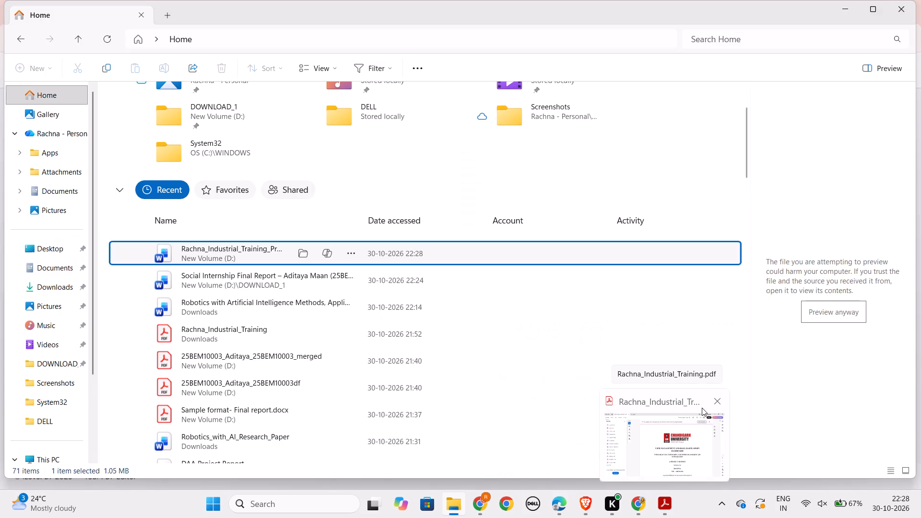
pyautogui.click(721, 403)
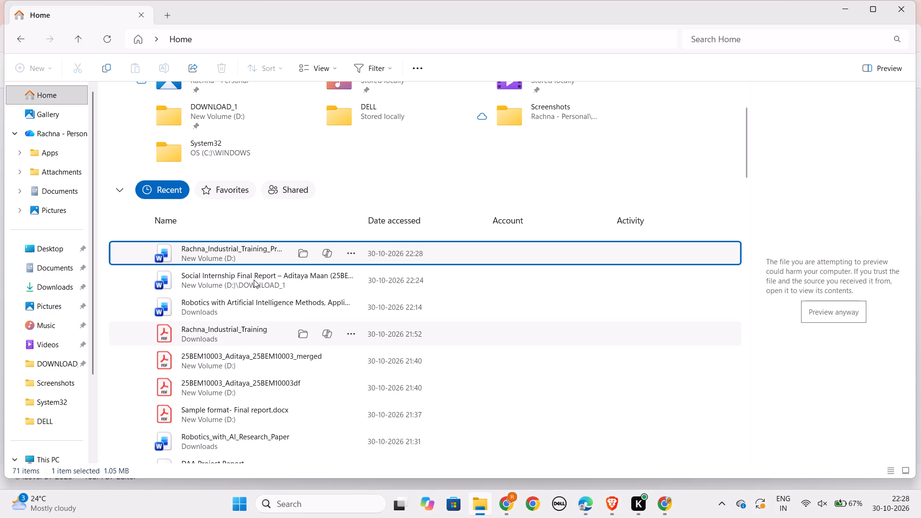
# Open the Social Internship Final Report in Word, check its pages from the cover through the index to the Annexures, and close it.
pyautogui.doubleClick(224, 275)
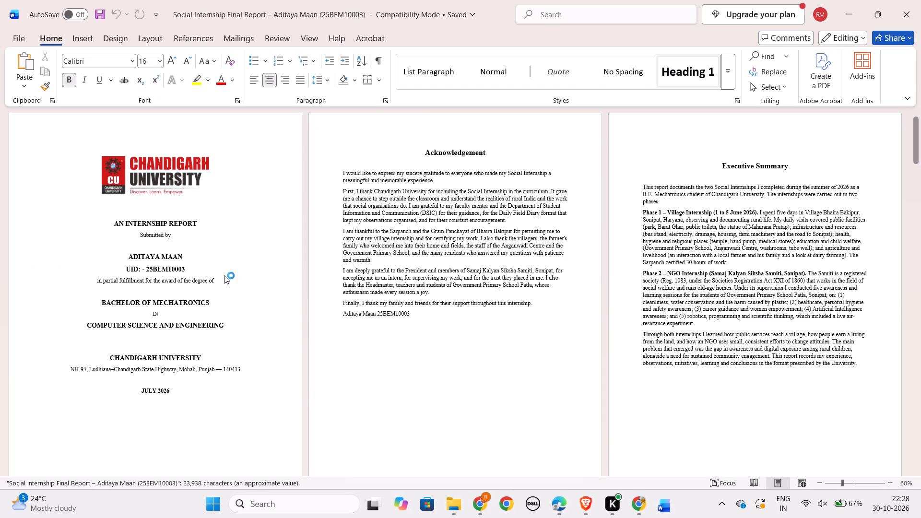
pyautogui.scroll(-2, 269, 273)
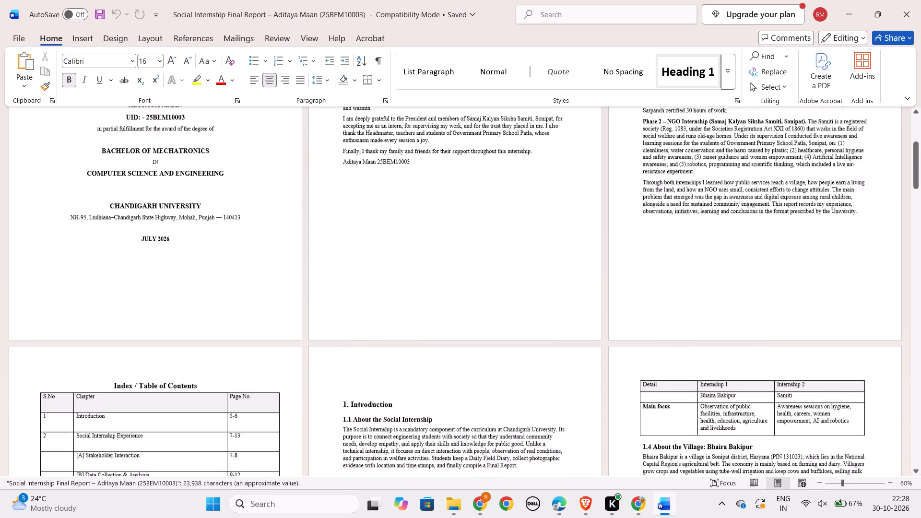
pyautogui.scroll(-2, 269, 273)
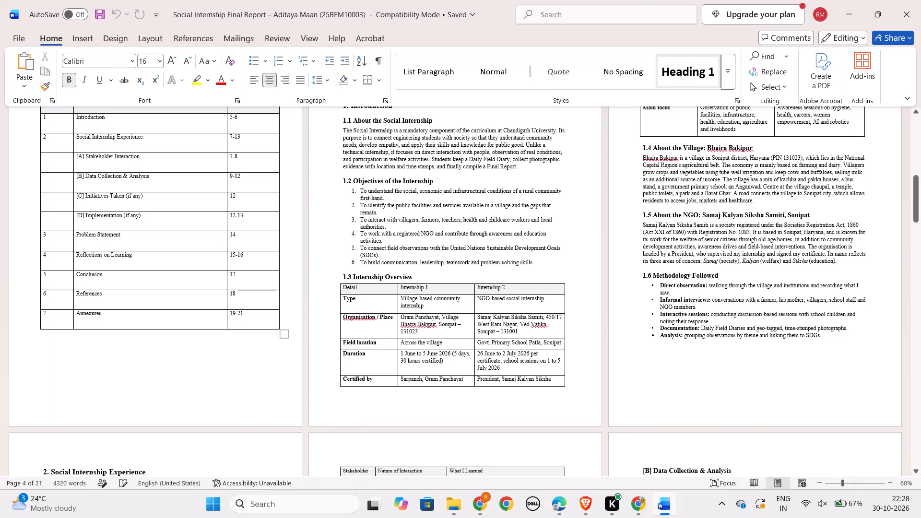
pyautogui.scroll(-20, 269, 273)
pyautogui.scroll(-4, 269, 273)
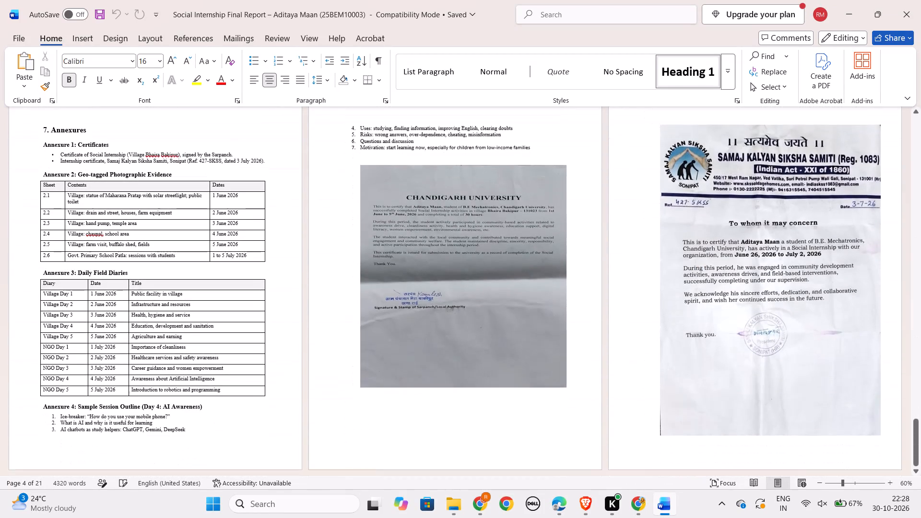
pyautogui.scroll(-2, 269, 273)
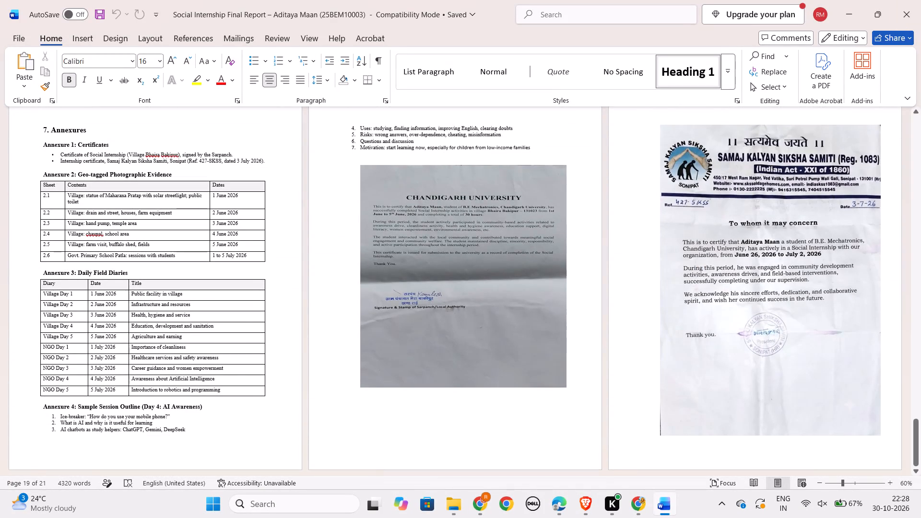
pyautogui.scroll(11, 766, 224)
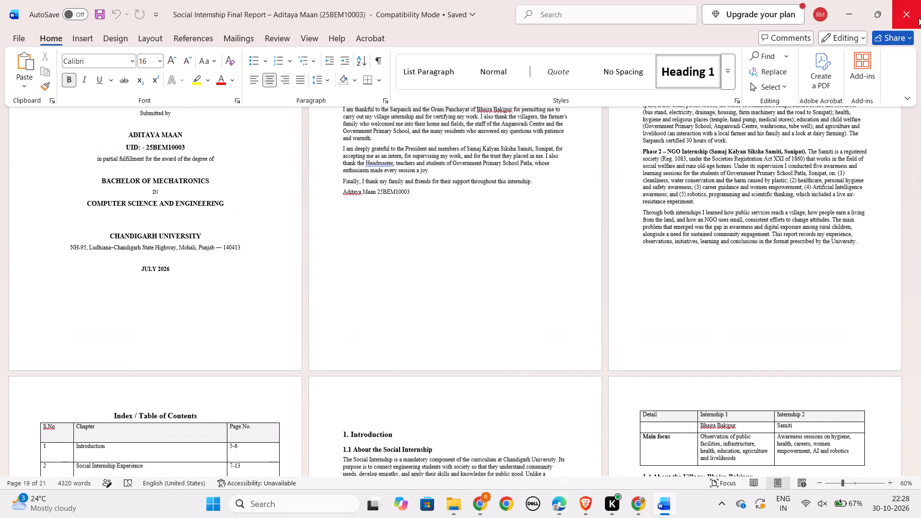
pyautogui.click(918, 18)
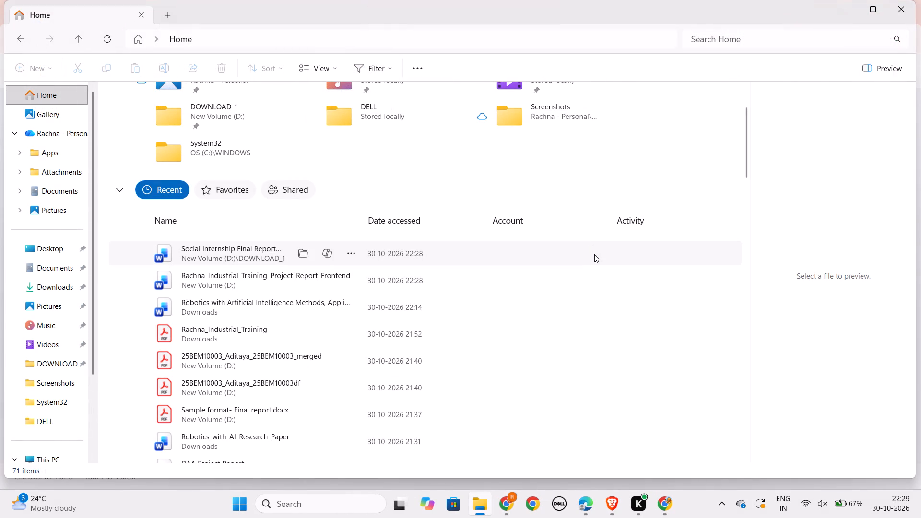
# Convert the Social Internship Final Report Word document to PDF in iLovePDF and download the PDF.
pyautogui.moveTo(594, 254); pyautogui.dragTo(511, 497)
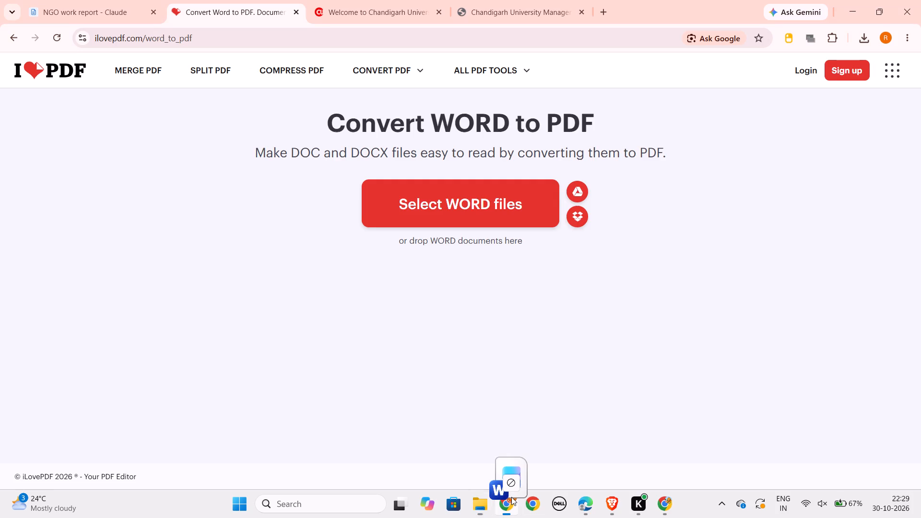
pyautogui.moveTo(511, 497); pyautogui.dragTo(474, 257)
pyautogui.press('Return')
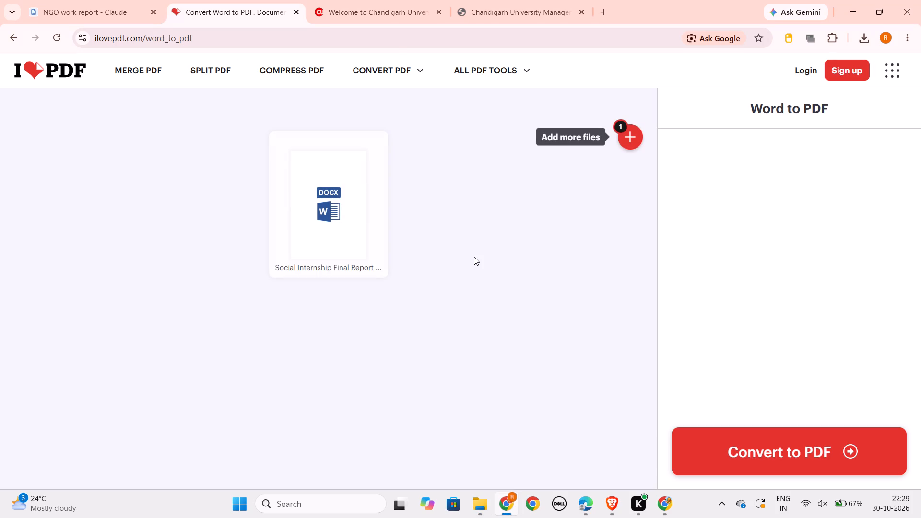
pyautogui.click(729, 436)
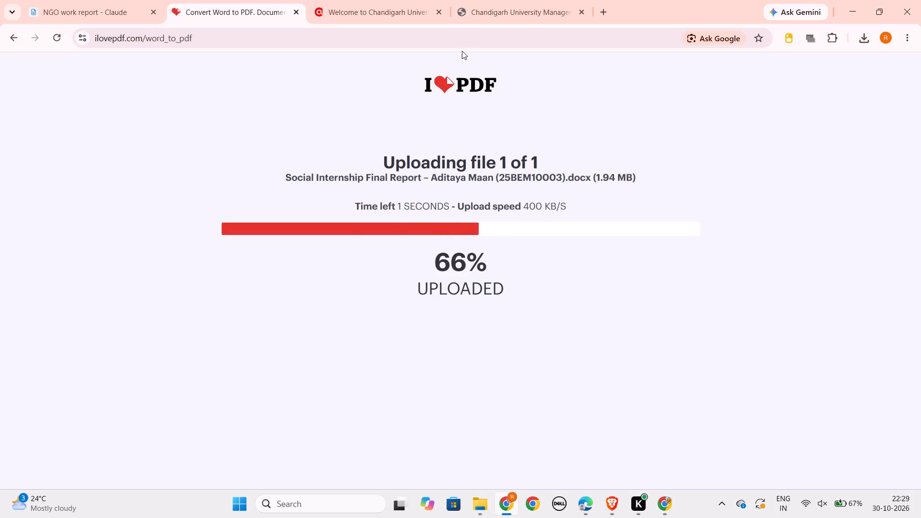
pyautogui.click(506, 3)
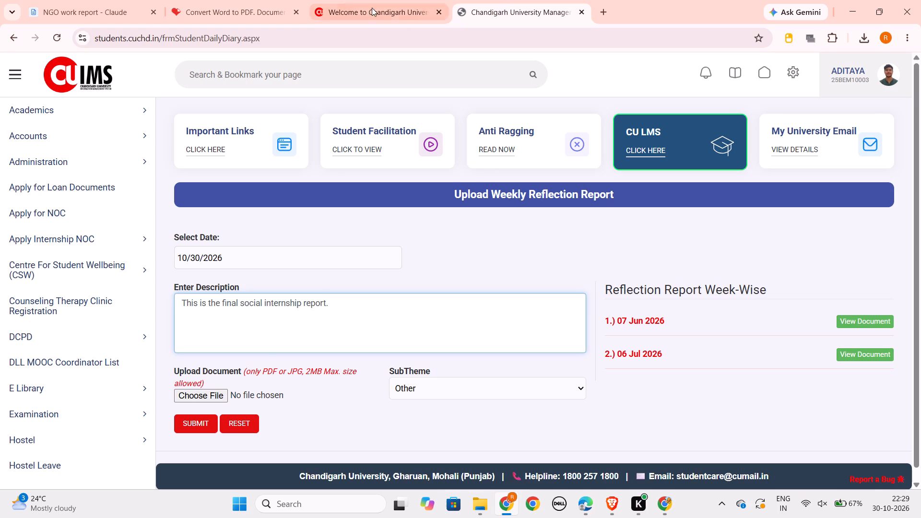
pyautogui.click(229, 9)
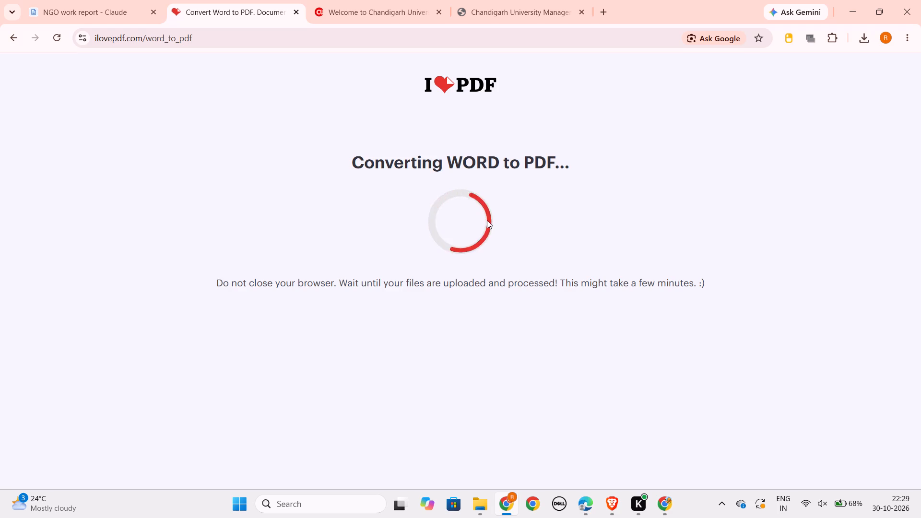
pyautogui.click(474, 166)
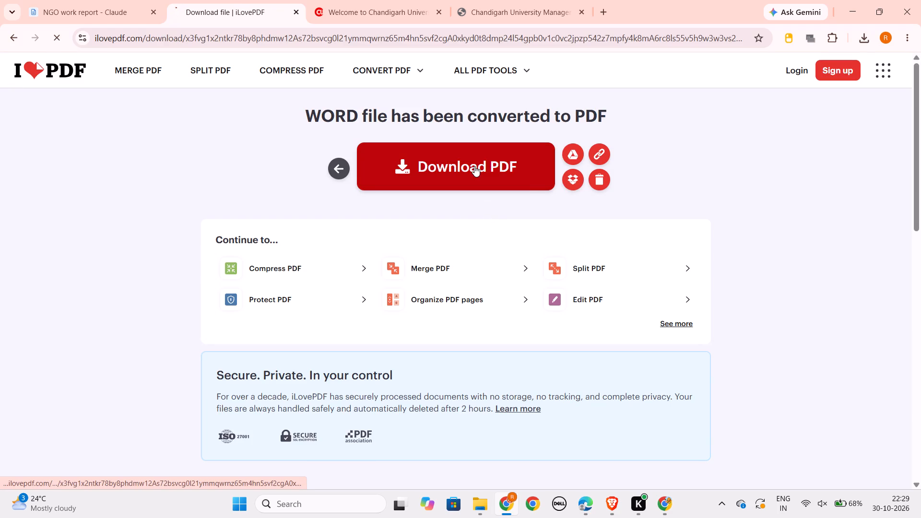
# Attach the downloaded Social Internship Final Report PDF as the upload document in the portal's weekly reflection report form.
pyautogui.click(506, 1)
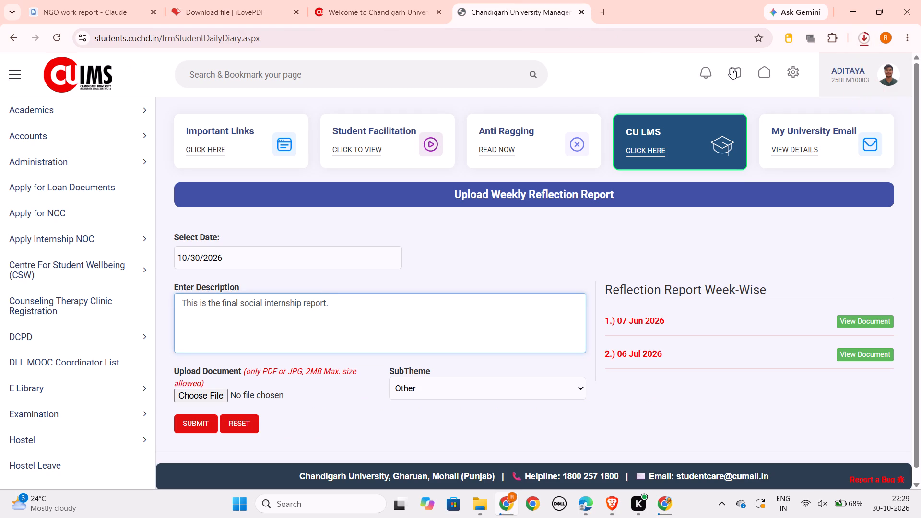
pyautogui.click(201, 393)
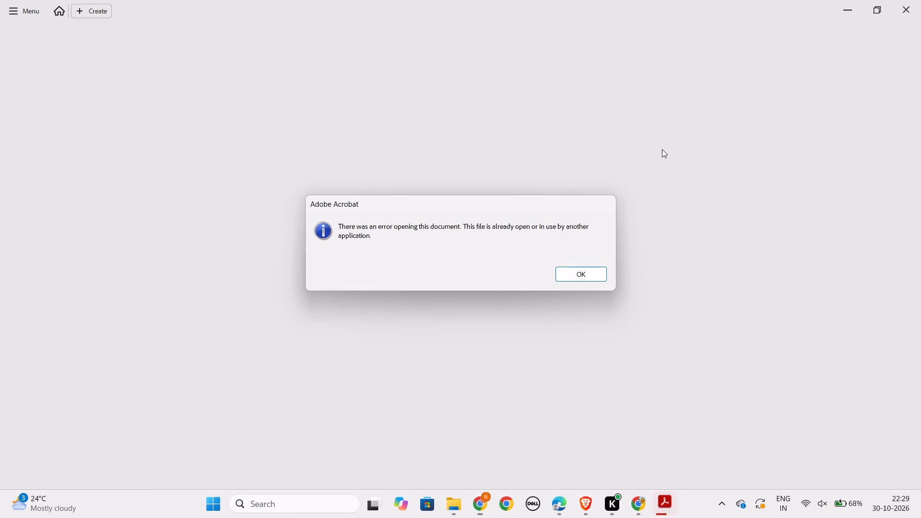
pyautogui.click(582, 271)
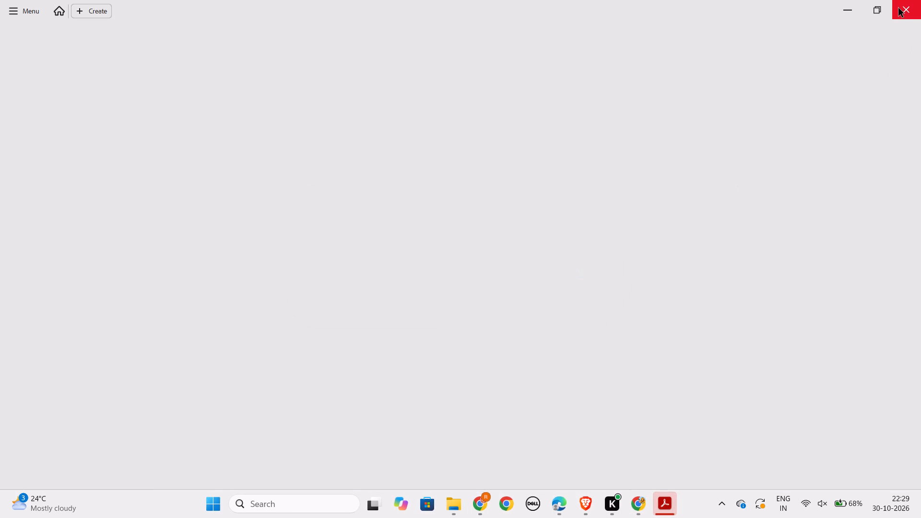
pyautogui.click(898, 8)
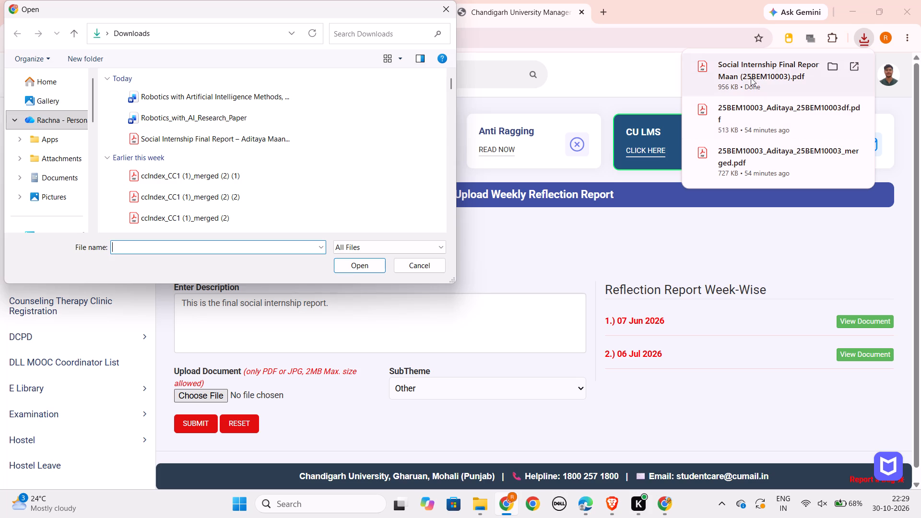
pyautogui.moveTo(751, 78); pyautogui.dragTo(269, 324)
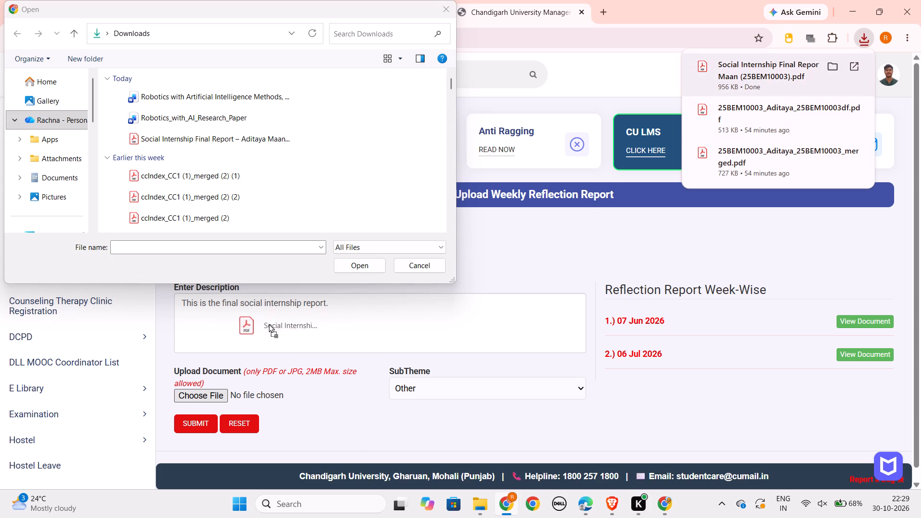
pyautogui.moveTo(269, 324); pyautogui.dragTo(205, 396)
pyautogui.click(426, 262)
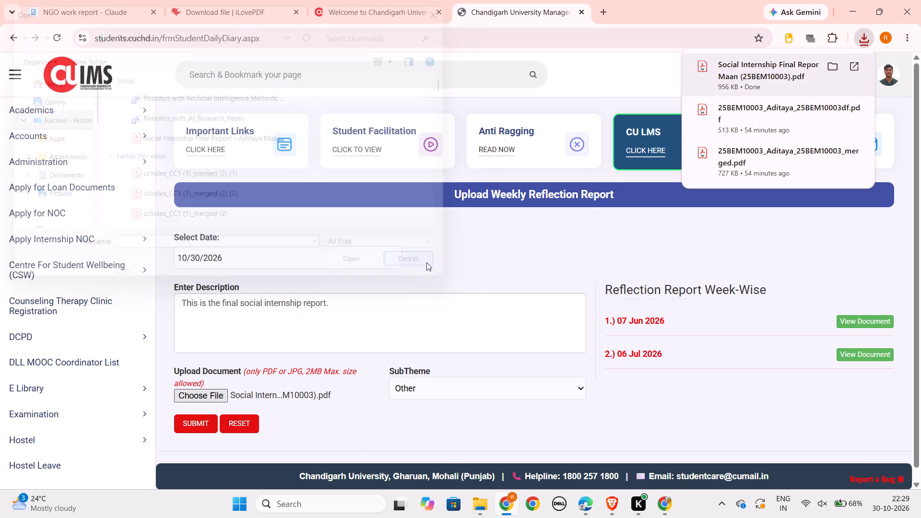
# Submit the weekly reflection report with its attached PDF.
pyautogui.click(201, 420)
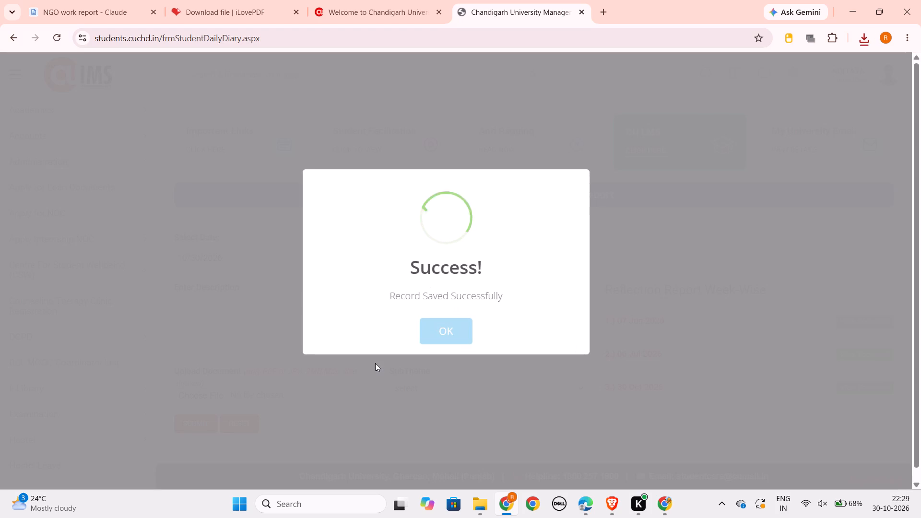
pyautogui.click(446, 327)
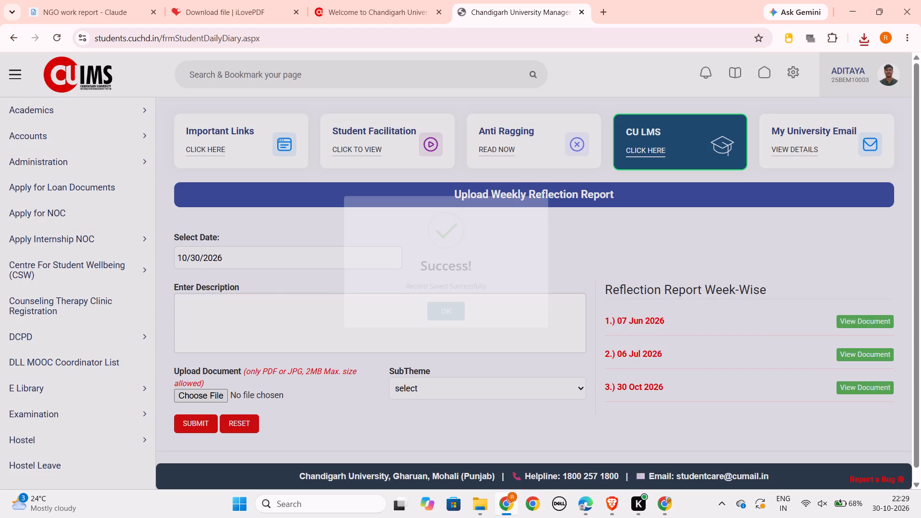
# Expand the Academics section of the student portal's navigation.
pyautogui.click(114, 118)
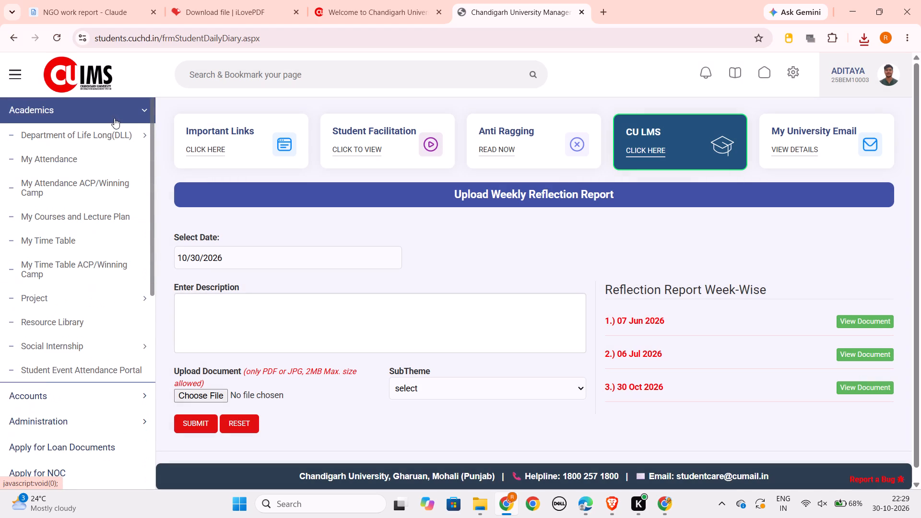
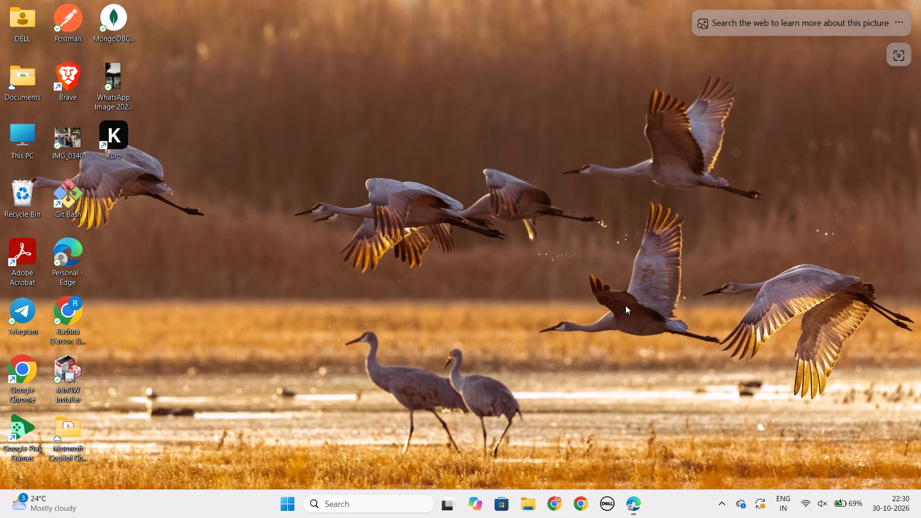
# Install the pending Windows updates and restart the computer.
pyautogui.click(280, 506)
pyautogui.click(549, 460)
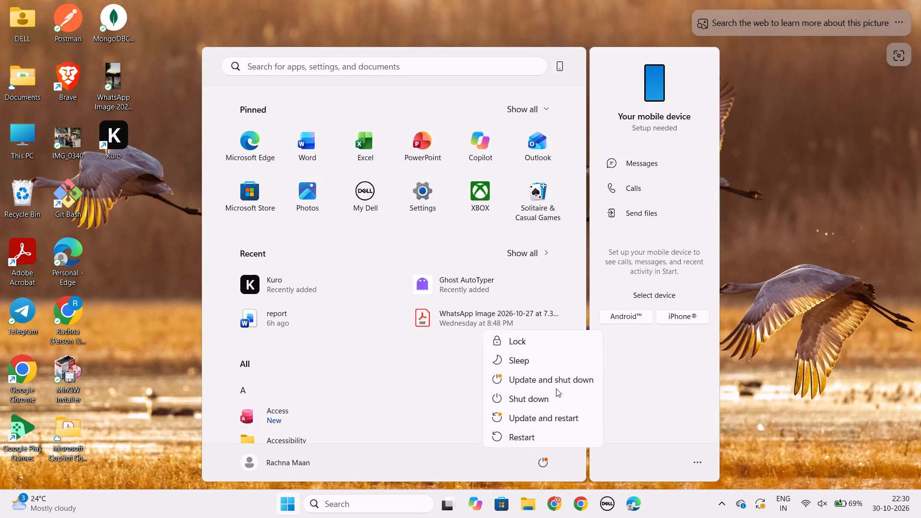
pyautogui.click(553, 417)
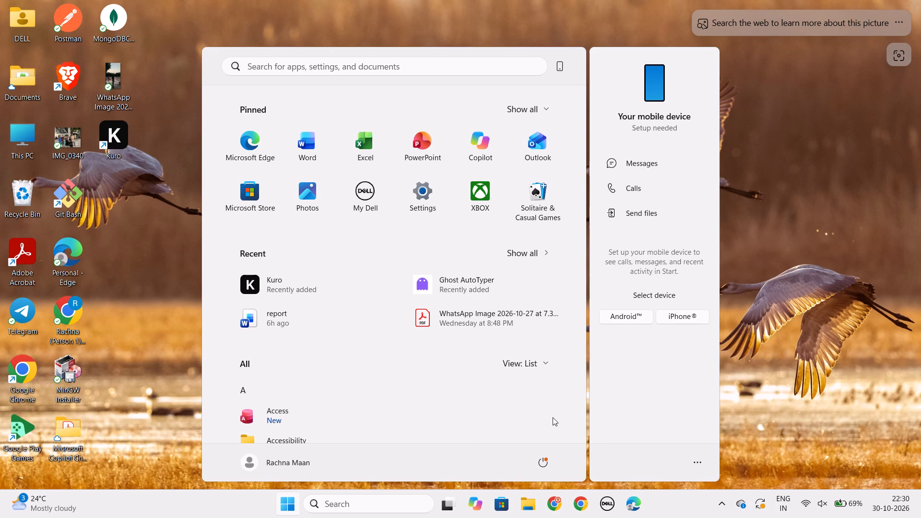